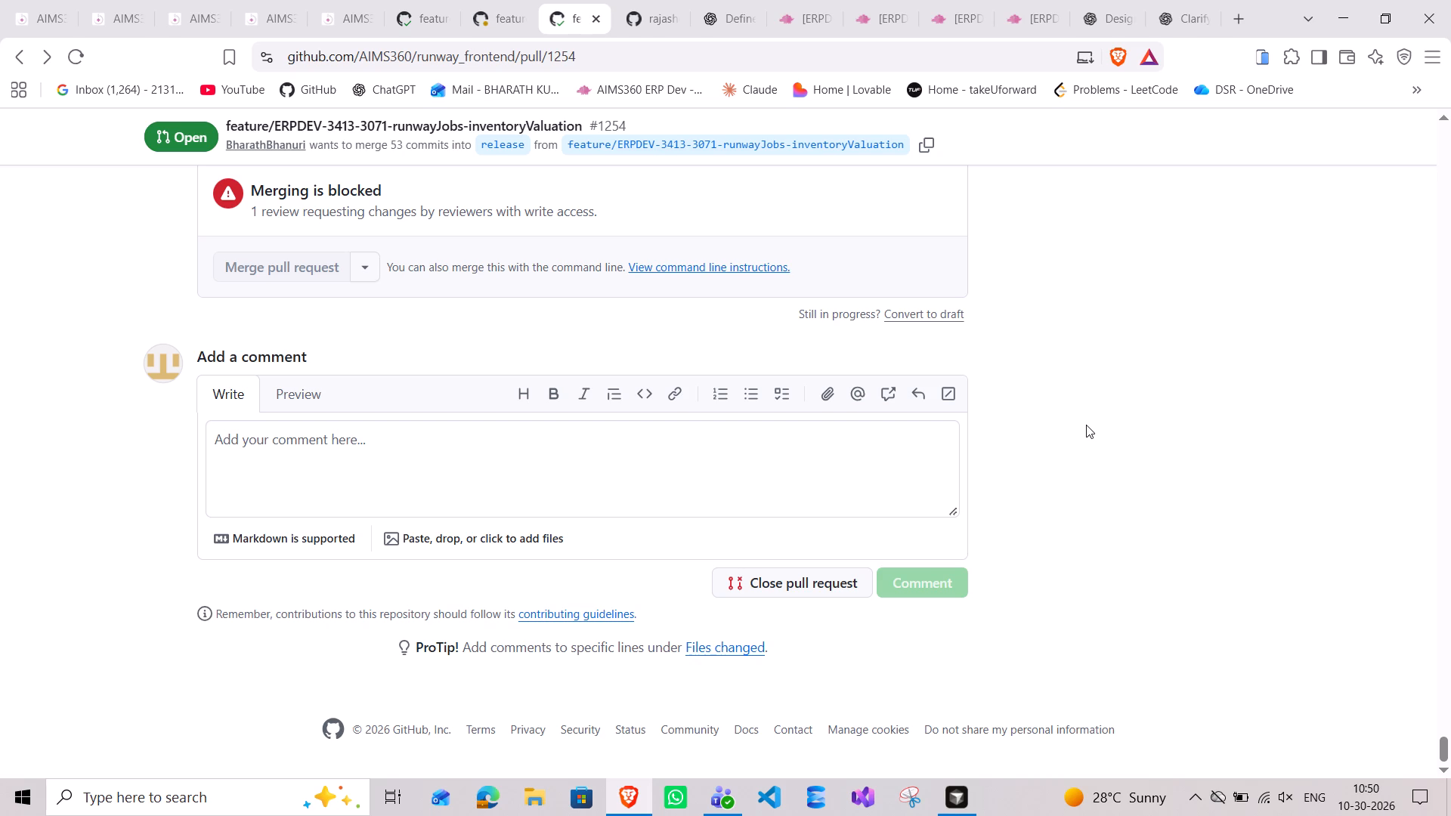
{"action": "left_click", "coordinate": [1246, 19]}
{"action": "left_click", "coordinate": [1264, 91]}
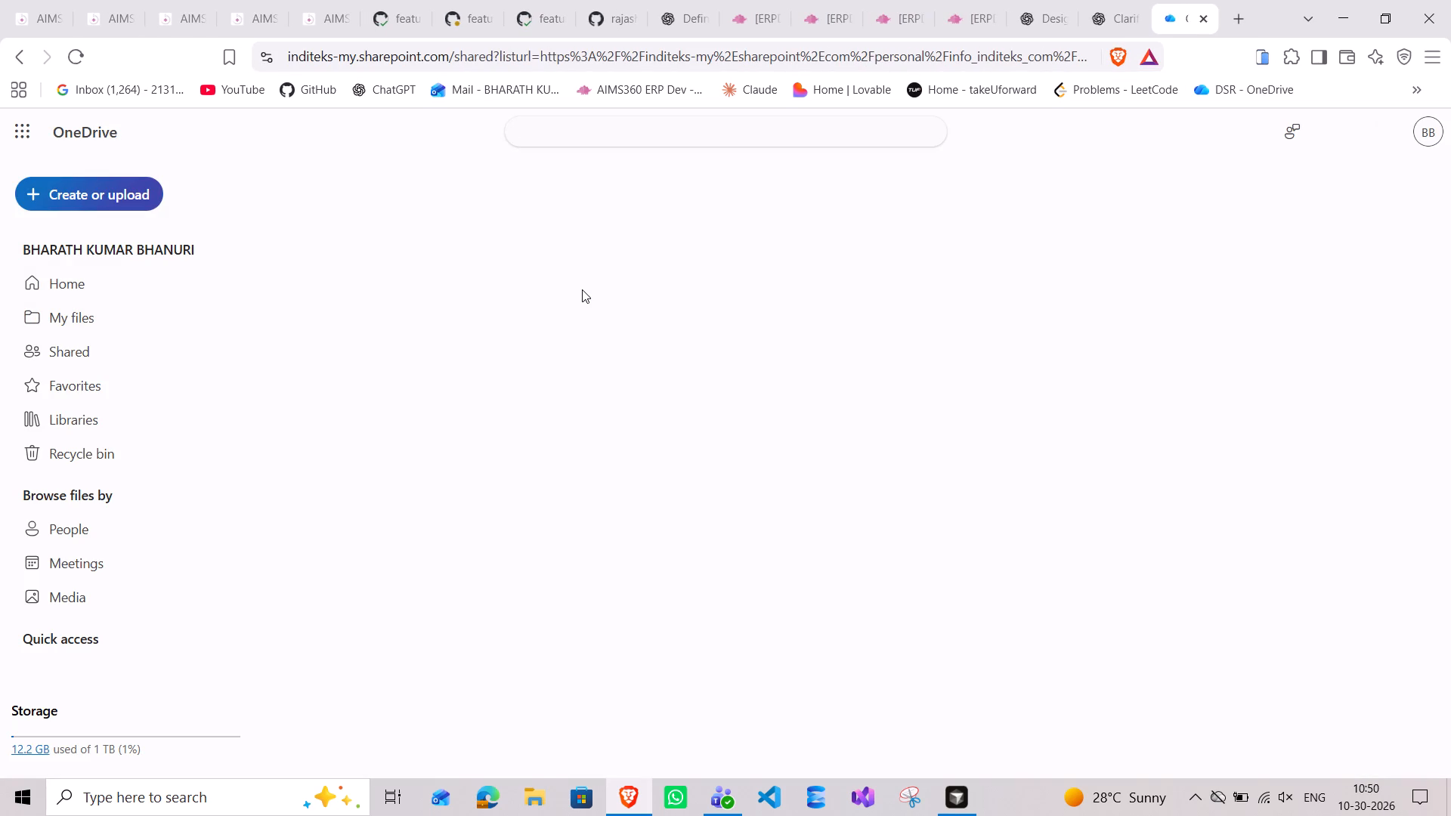
{"action": "left_click", "coordinate": [415, 394]}
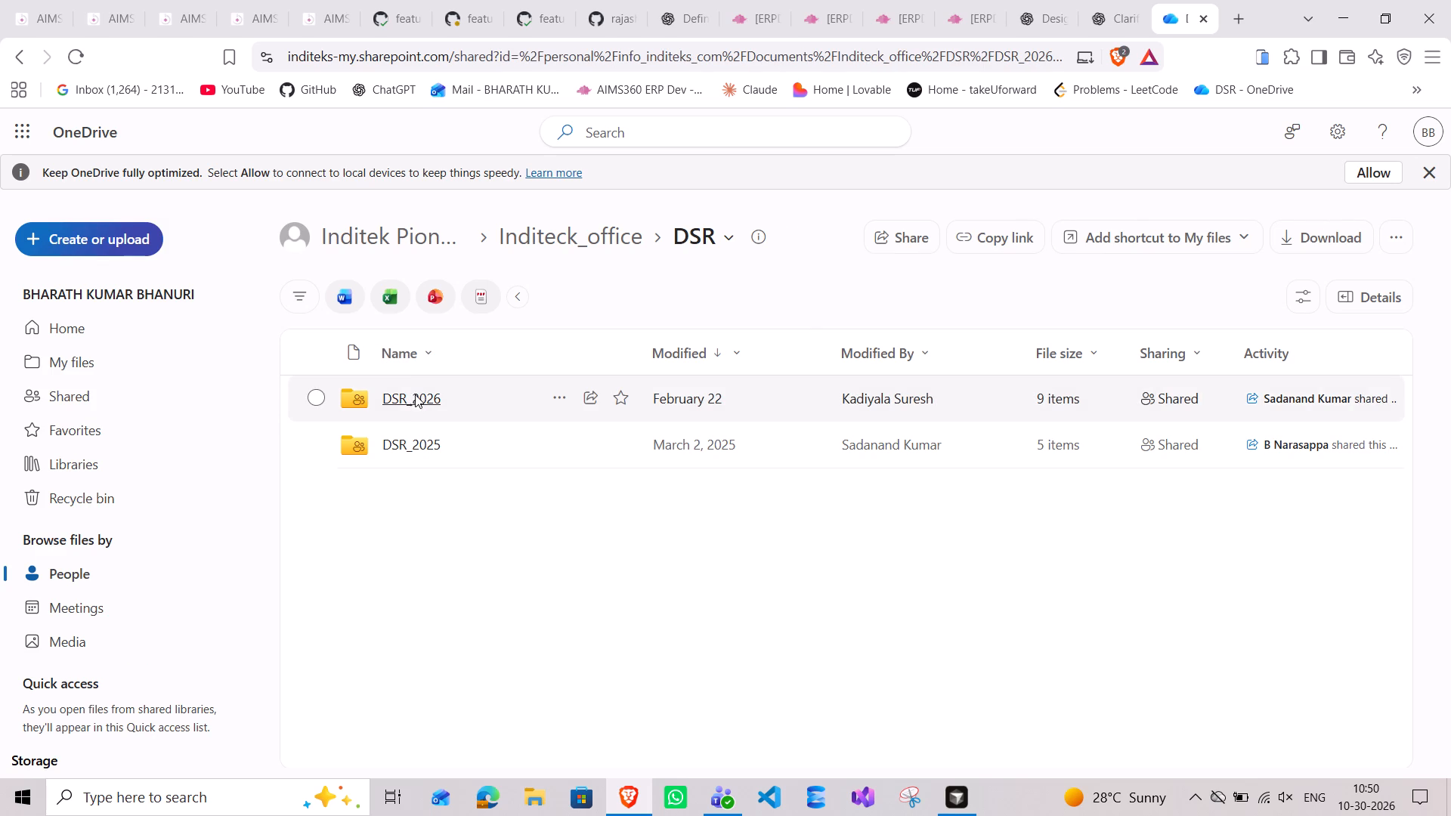
{"action": "left_click", "coordinate": [422, 396]}
{"action": "left_click", "coordinate": [422, 396]}
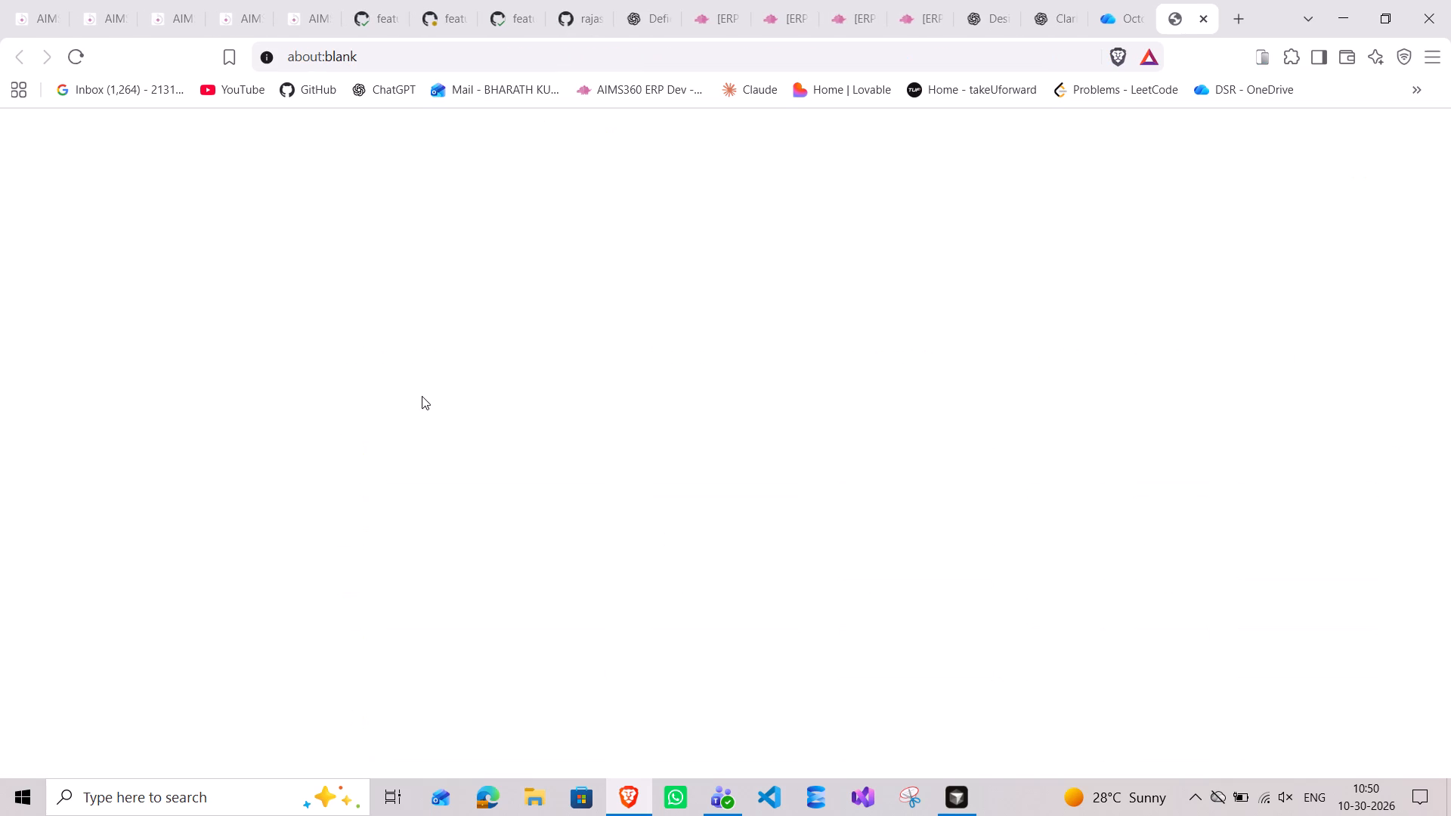
{"action": "left_click", "coordinate": [1137, 0]}
{"action": "left_click", "coordinate": [1140, 20]}
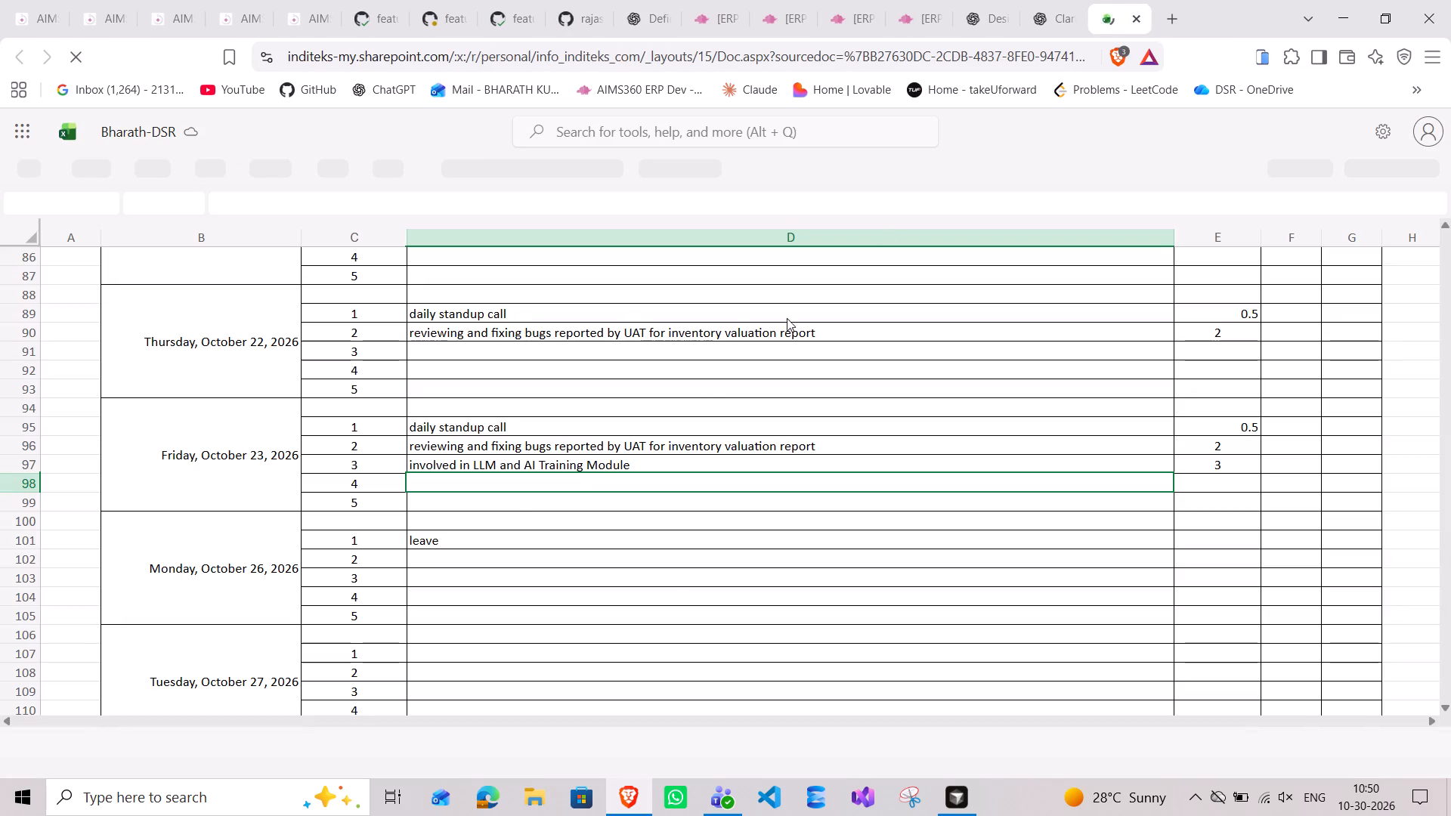
Select the task cell of entry 2 for Tuesday, October 27, 2026 in the DSR sheet.
{"action": "scroll", "coordinate": [505, 513], "scroll_direction": "down", "scroll_amount": 1}
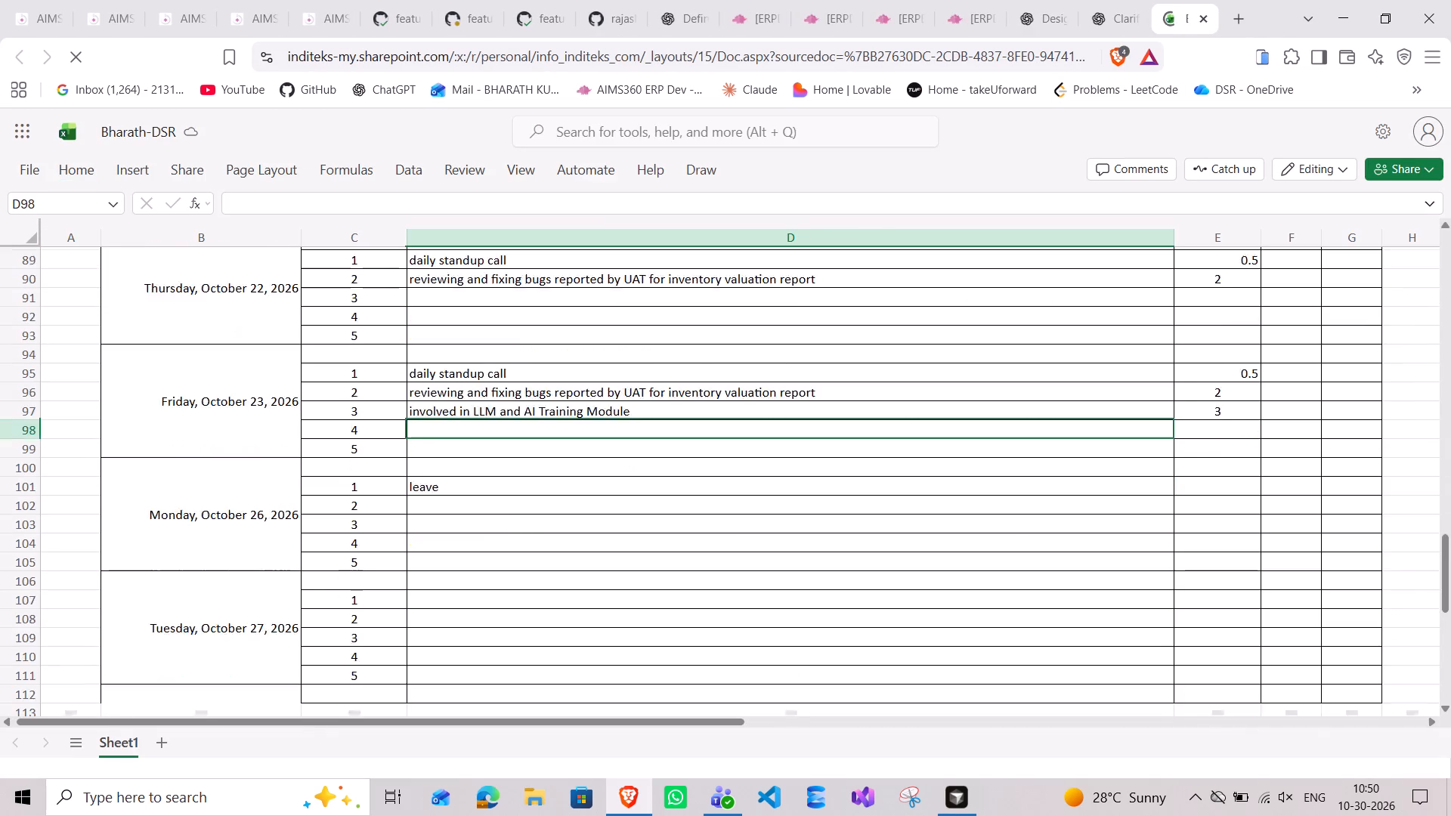
{"action": "scroll", "coordinate": [479, 556], "scroll_direction": "down", "scroll_amount": 1}
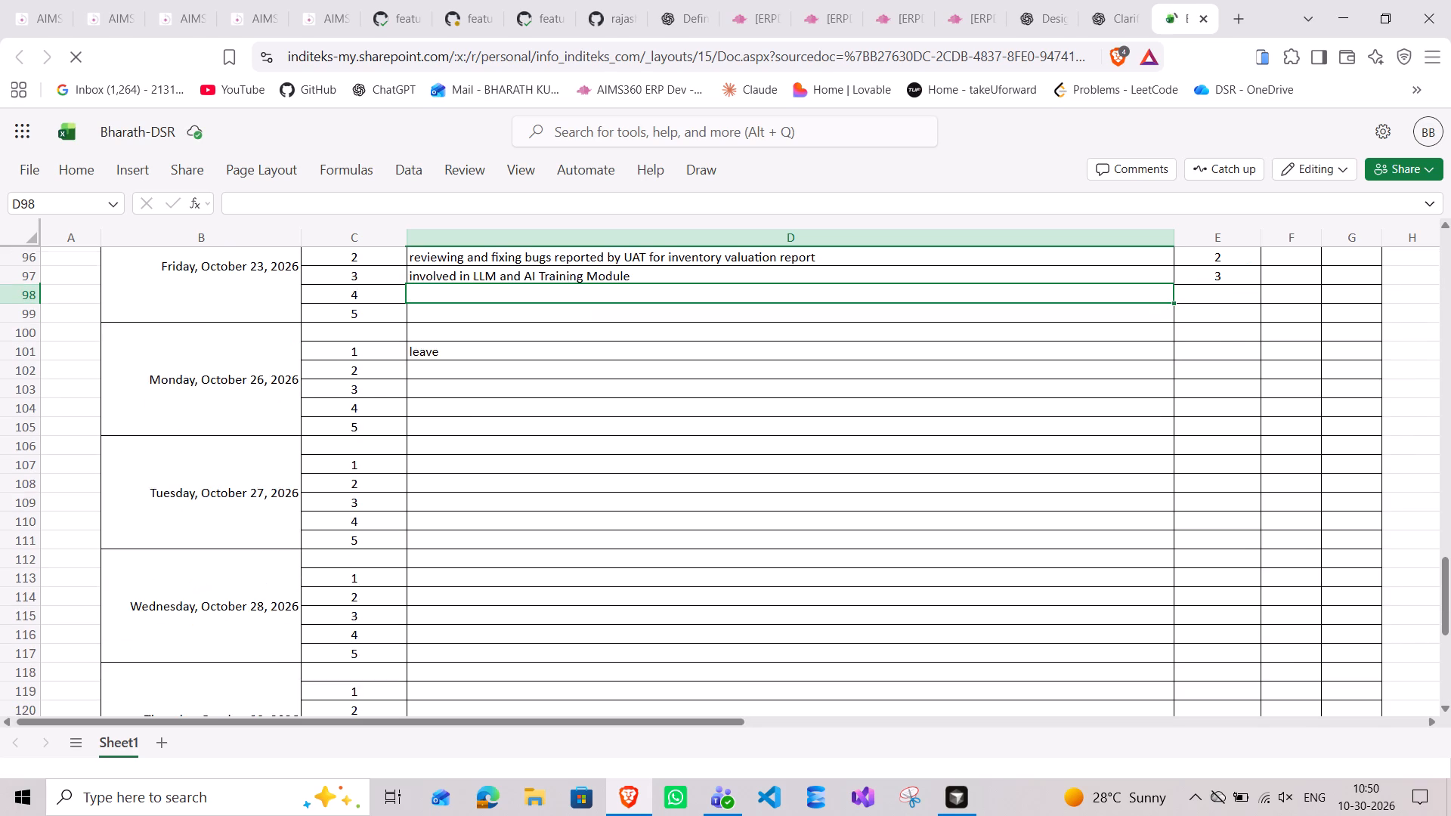
{"action": "left_click", "coordinate": [466, 478]}
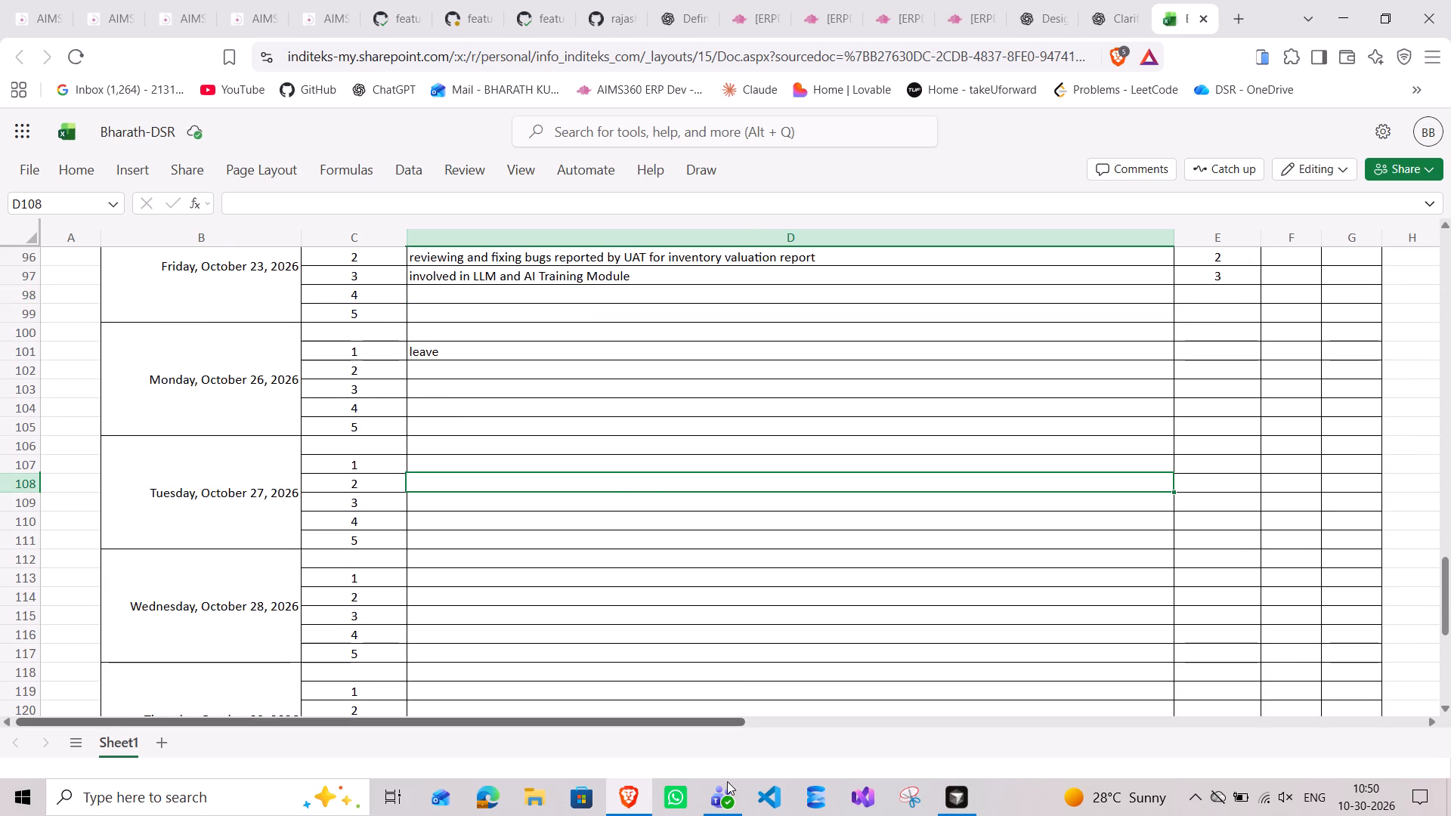
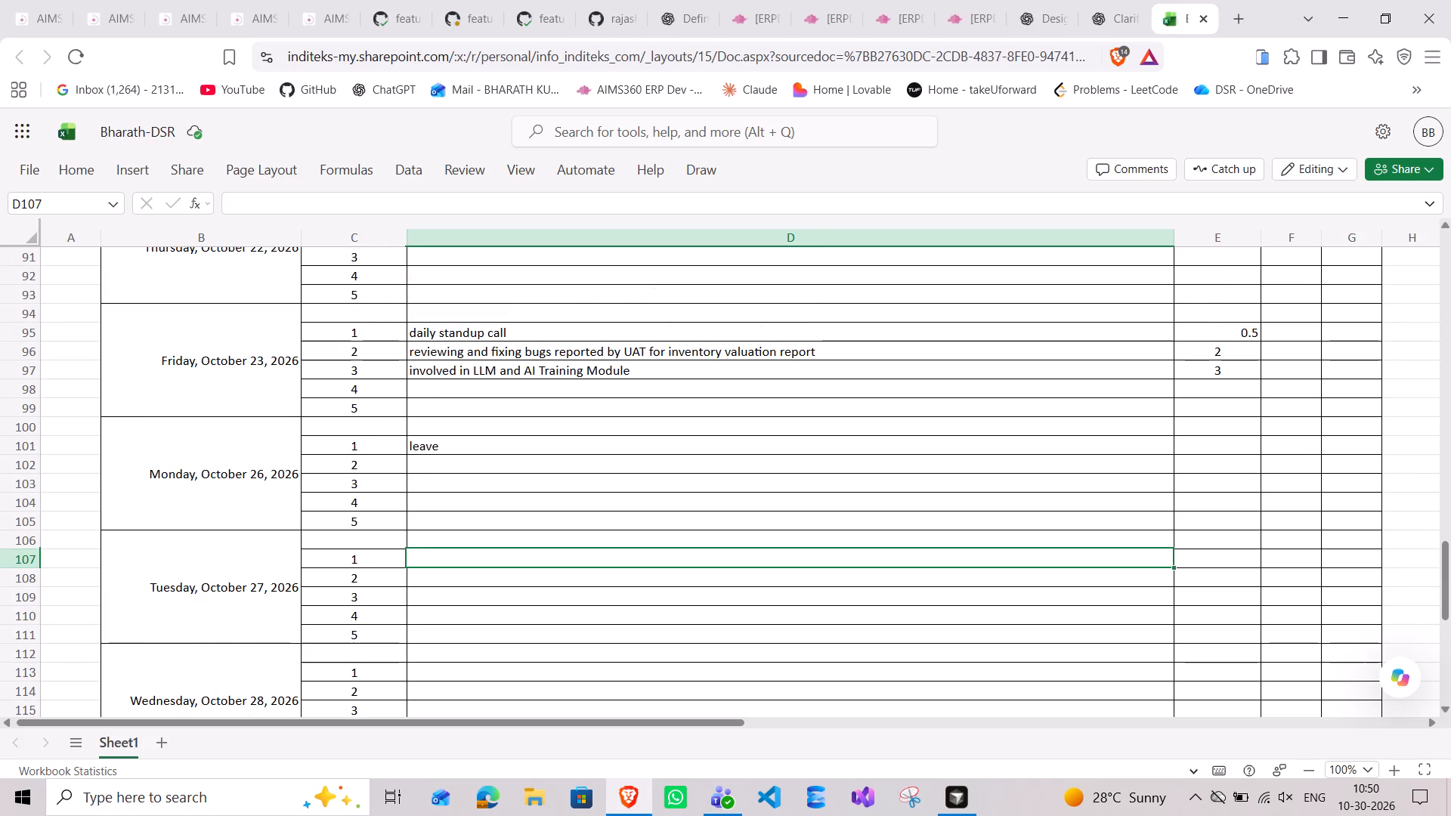
Copy Friday, October 23's daily standup call entry with its 0.5 hours into entry 1 for Tuesday, October 27, 2026.
{"action": "left_click_drag", "start_coordinate": [463, 326], "coordinate": [1215, 326]}
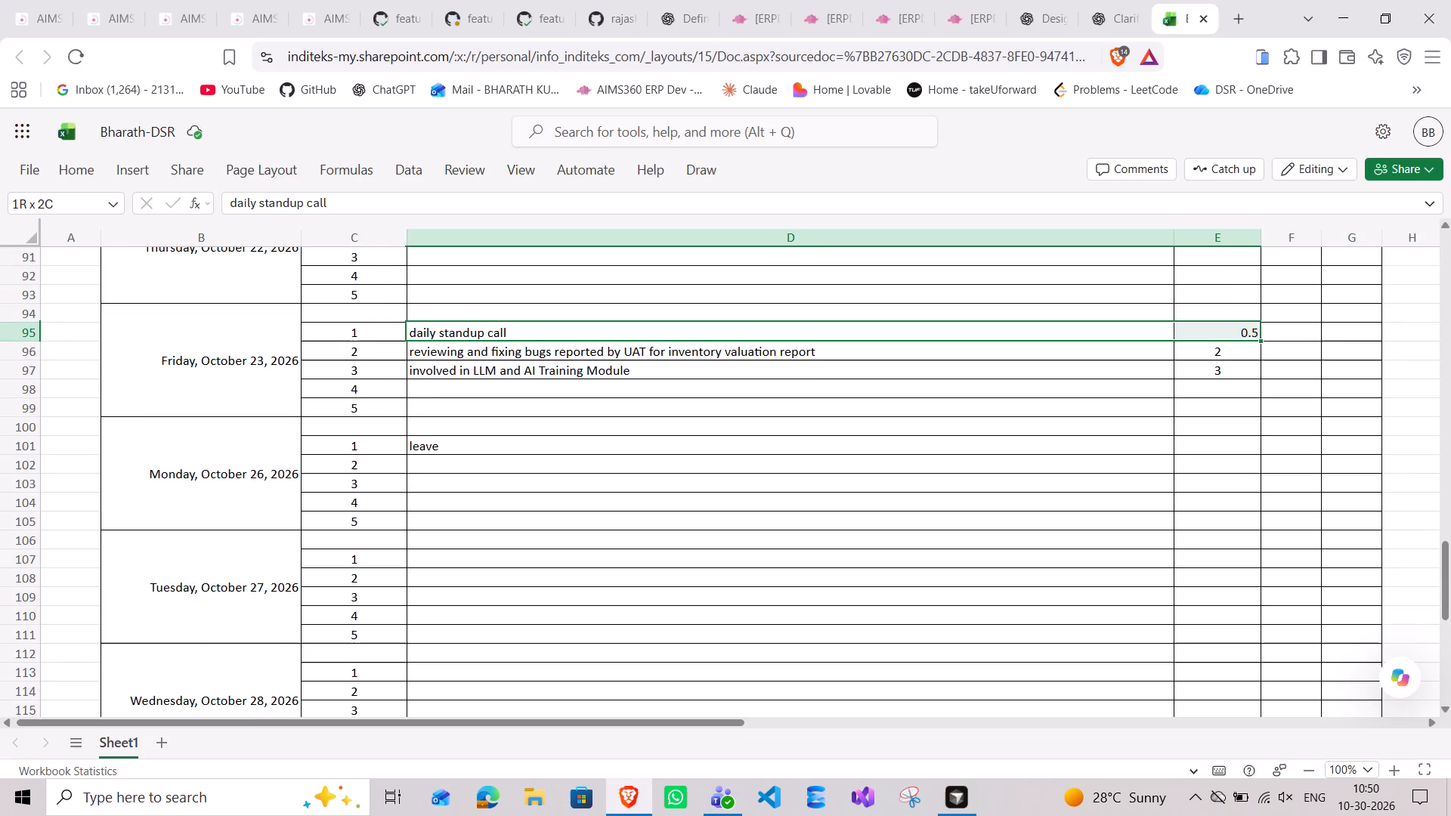
{"action": "key", "text": "ctrl+c"}
{"action": "key", "text": "ctrl+c"}
{"action": "key", "text": "ctrl+c"}
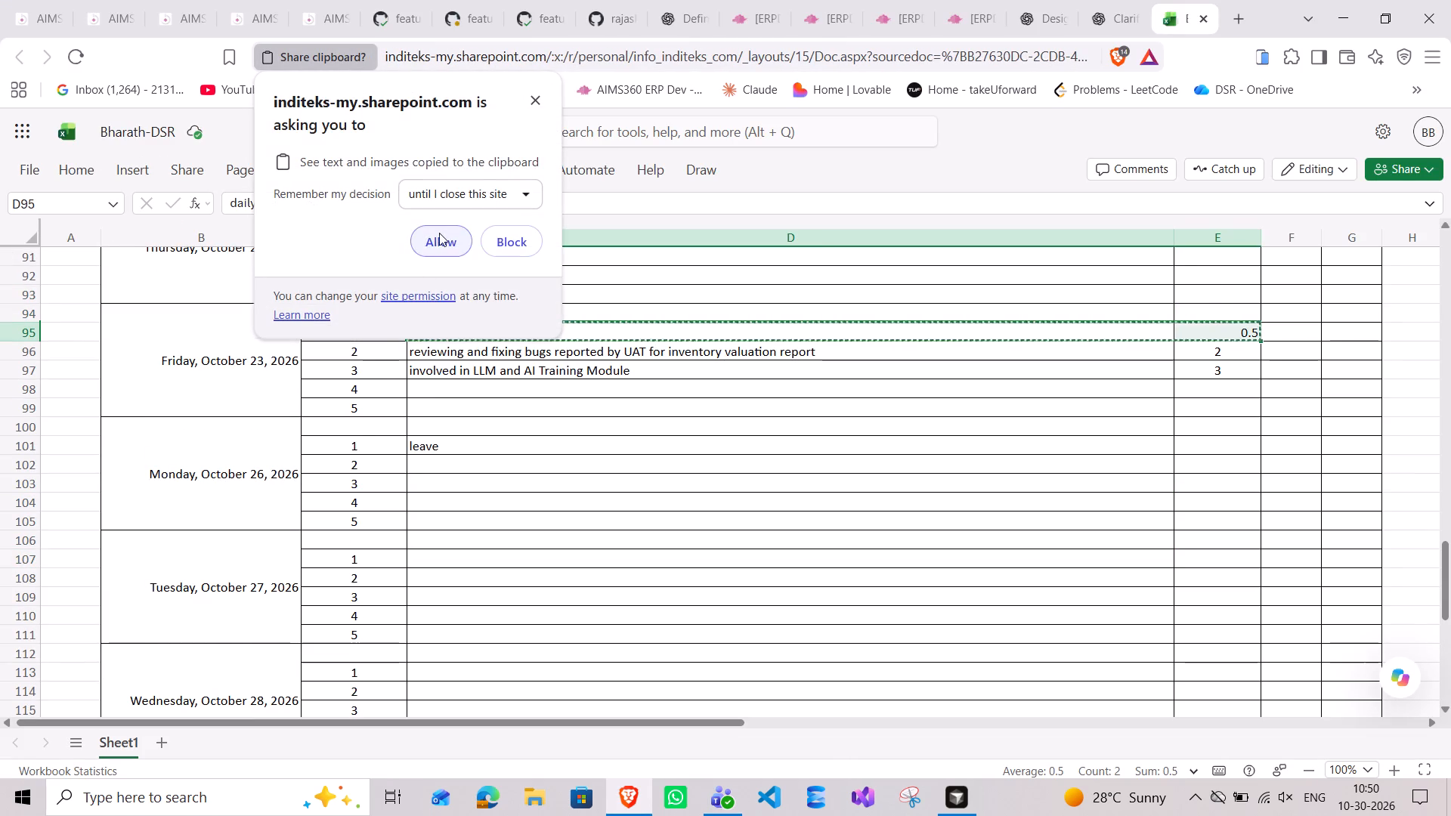
{"action": "left_click", "coordinate": [442, 229]}
{"action": "left_click", "coordinate": [440, 558]}
{"action": "key", "text": "ctrl+v"}
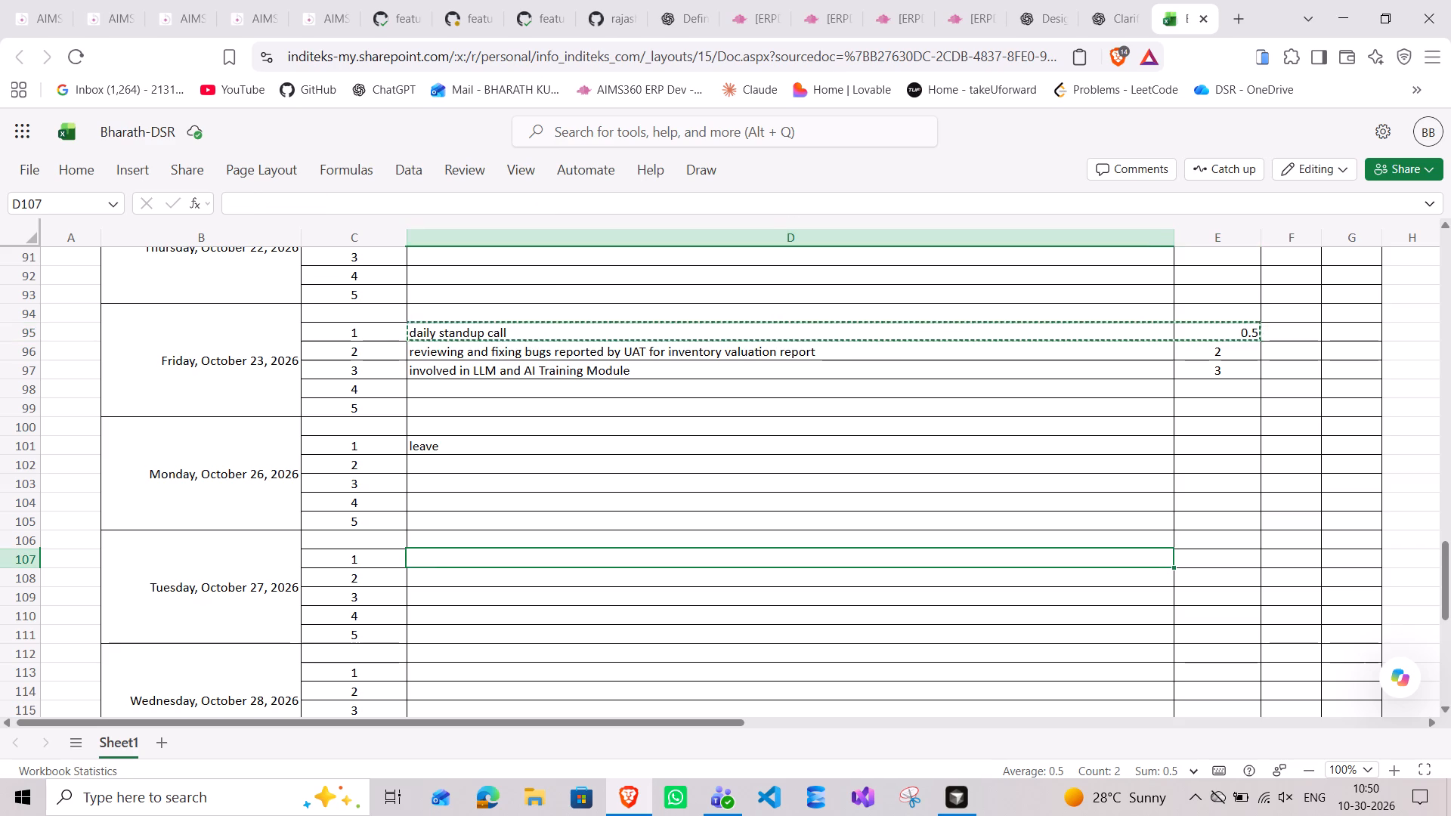
Enter "merging both pr's" as the start of the entry 2 task for Tuesday, October 27, 2026.
{"action": "left_click", "coordinate": [442, 582]}
{"action": "type", "text": "mergeing"}
{"action": "key", "text": "space"}
{"action": "key", "text": "BackSpace"}
{"action": "key", "text": "BackSpace"}
{"action": "key", "text": "BackSpace"}
{"action": "key", "text": "BackSpace"}
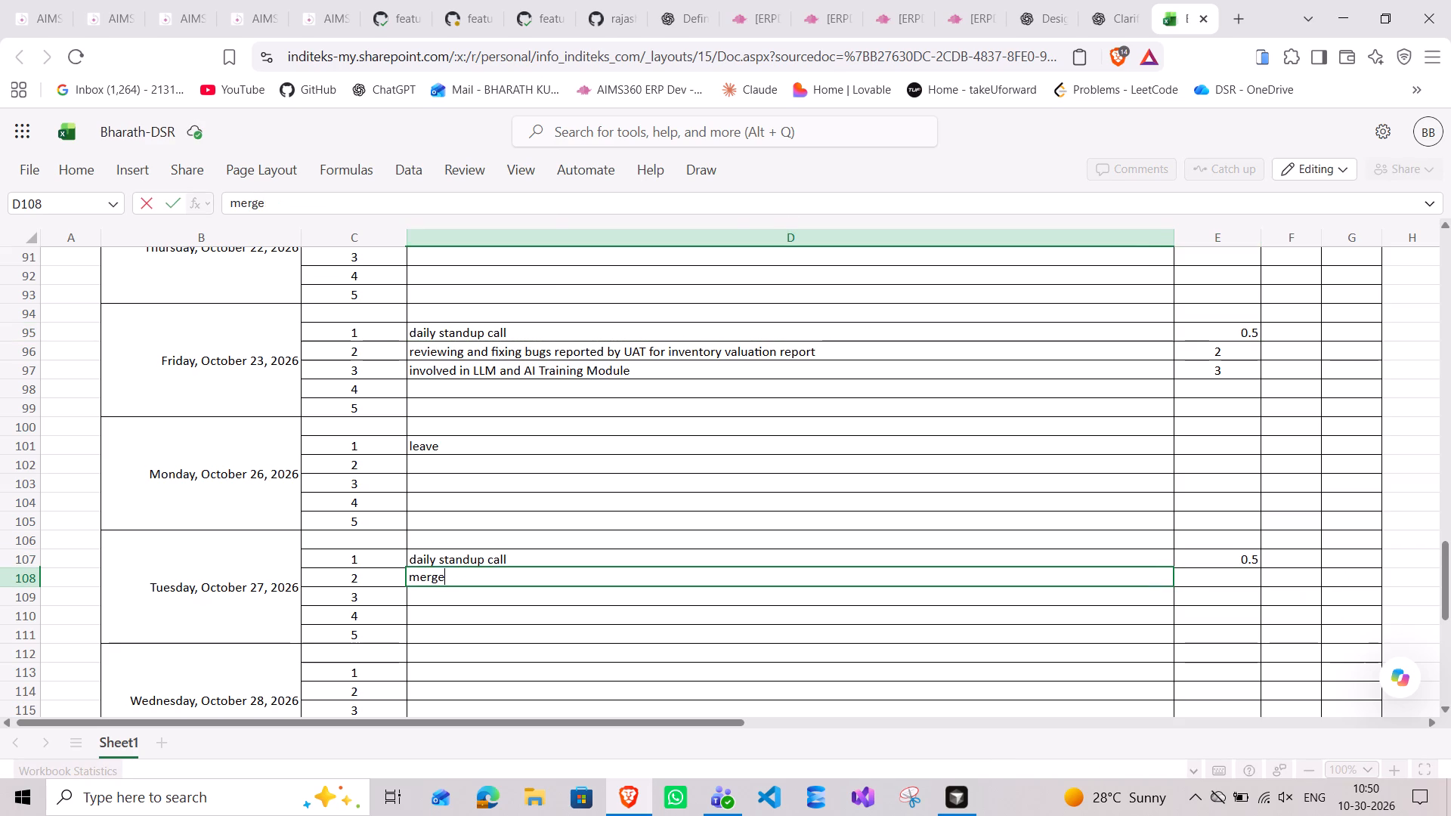
{"action": "key", "text": "BackSpace"}
{"action": "type", "text": "ing both pr's"}
{"action": "key", "text": "space"}
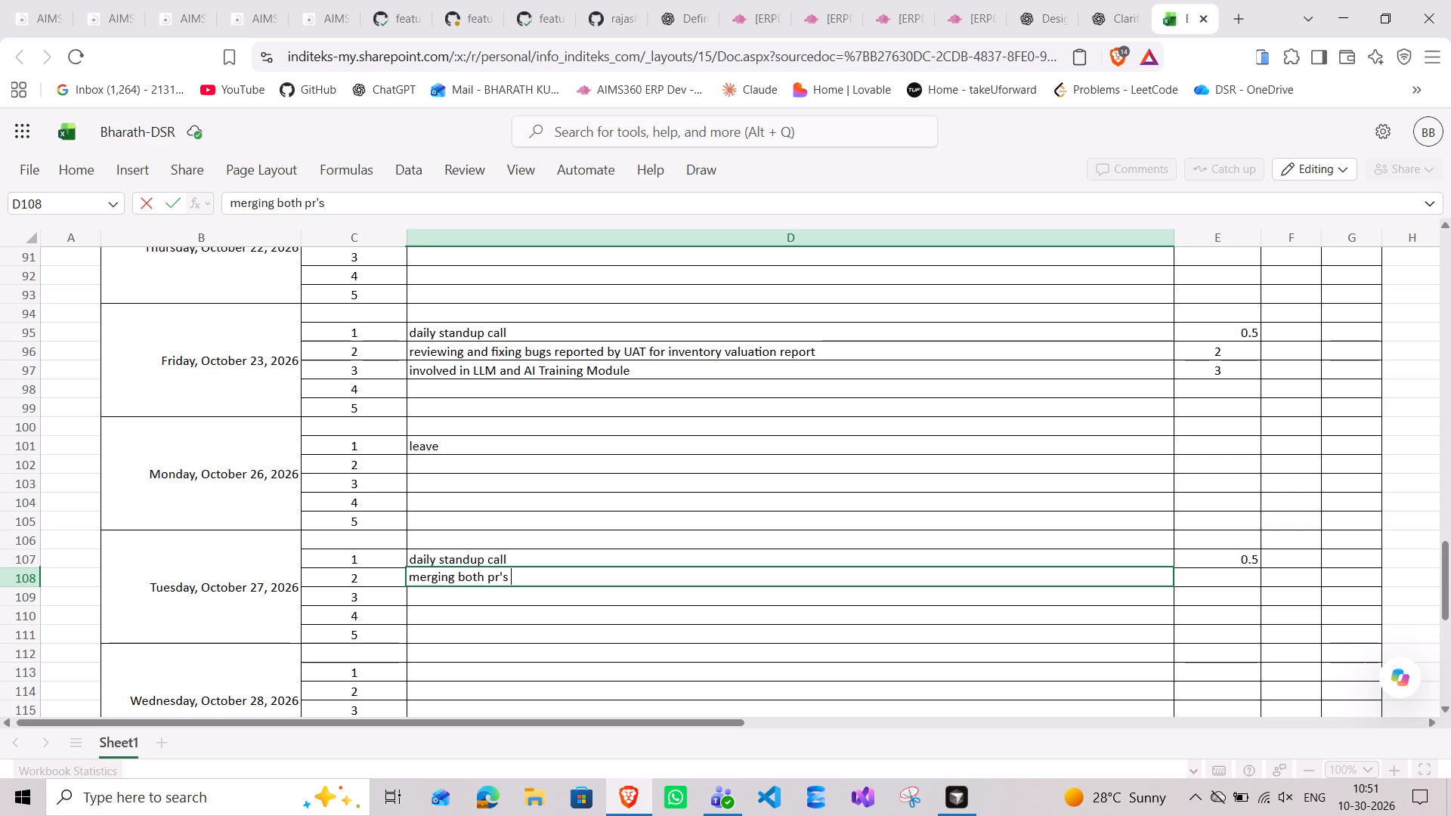
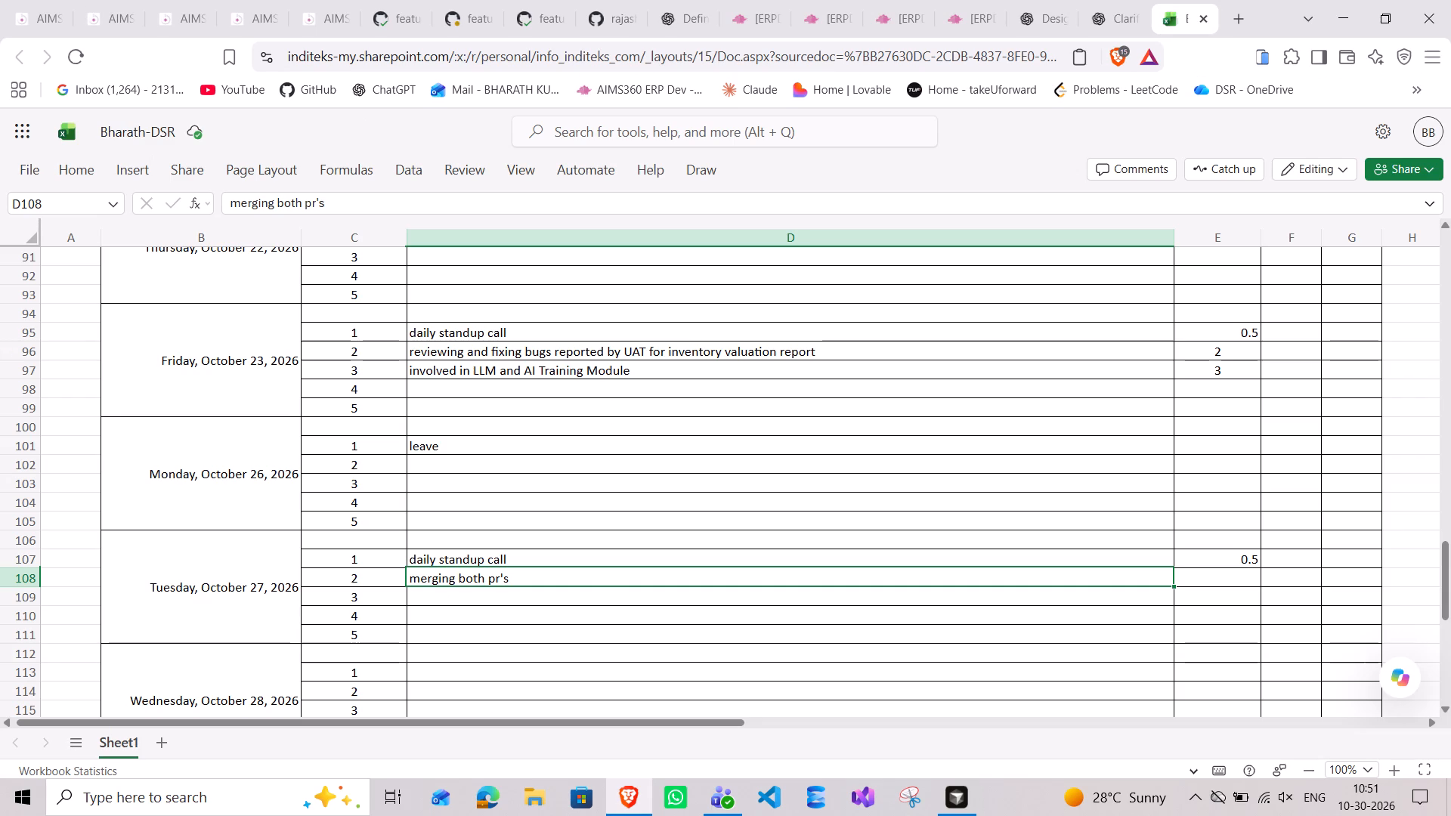
Append "3071 and 3413" to the "merging both pr's" task in entry 2 for Tuesday, October 27, 2026.
{"action": "double_click", "coordinate": [519, 577]}
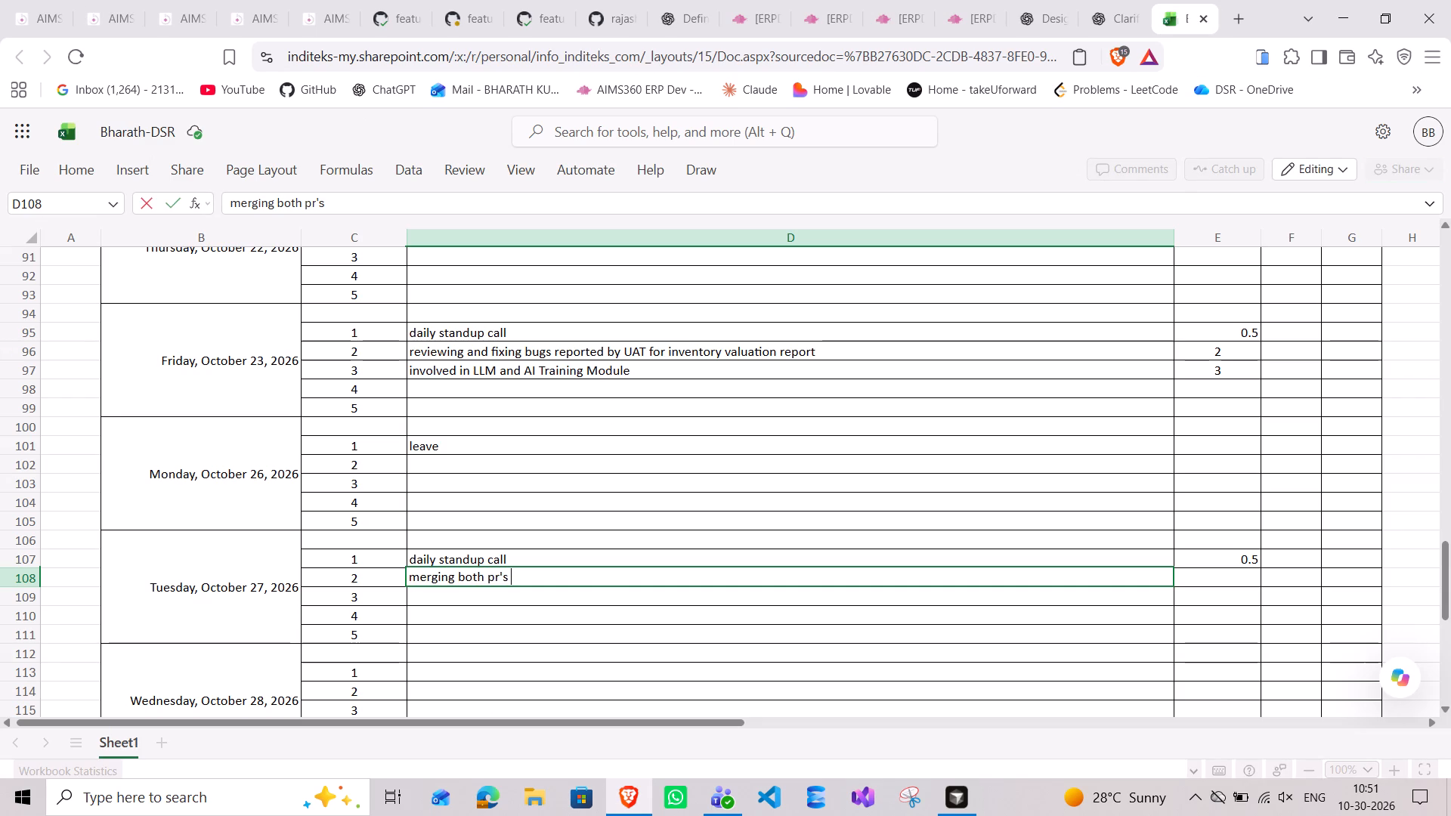
{"action": "type", "text": "3071 and 3413"}
{"action": "key", "text": "Return"}
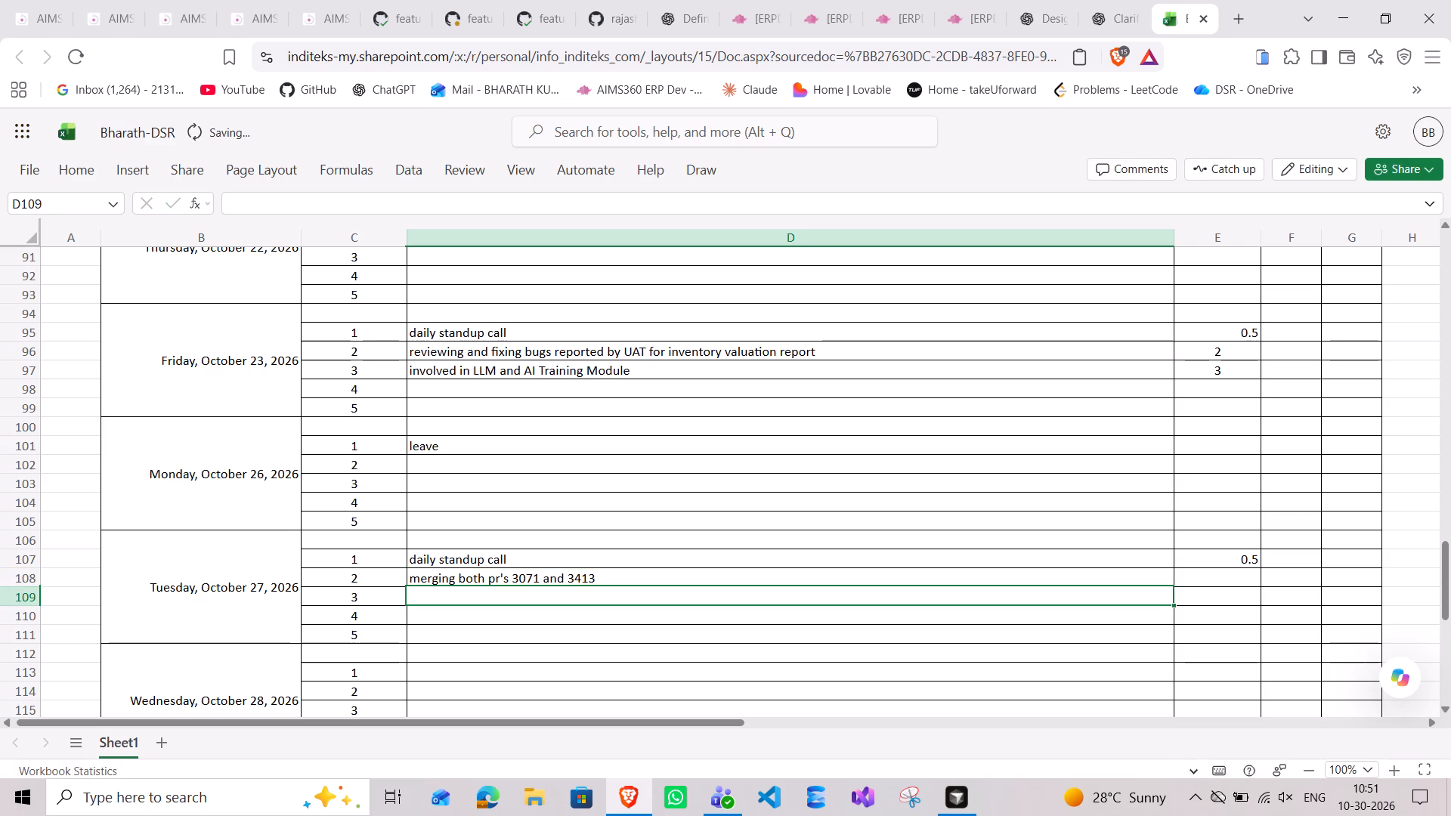
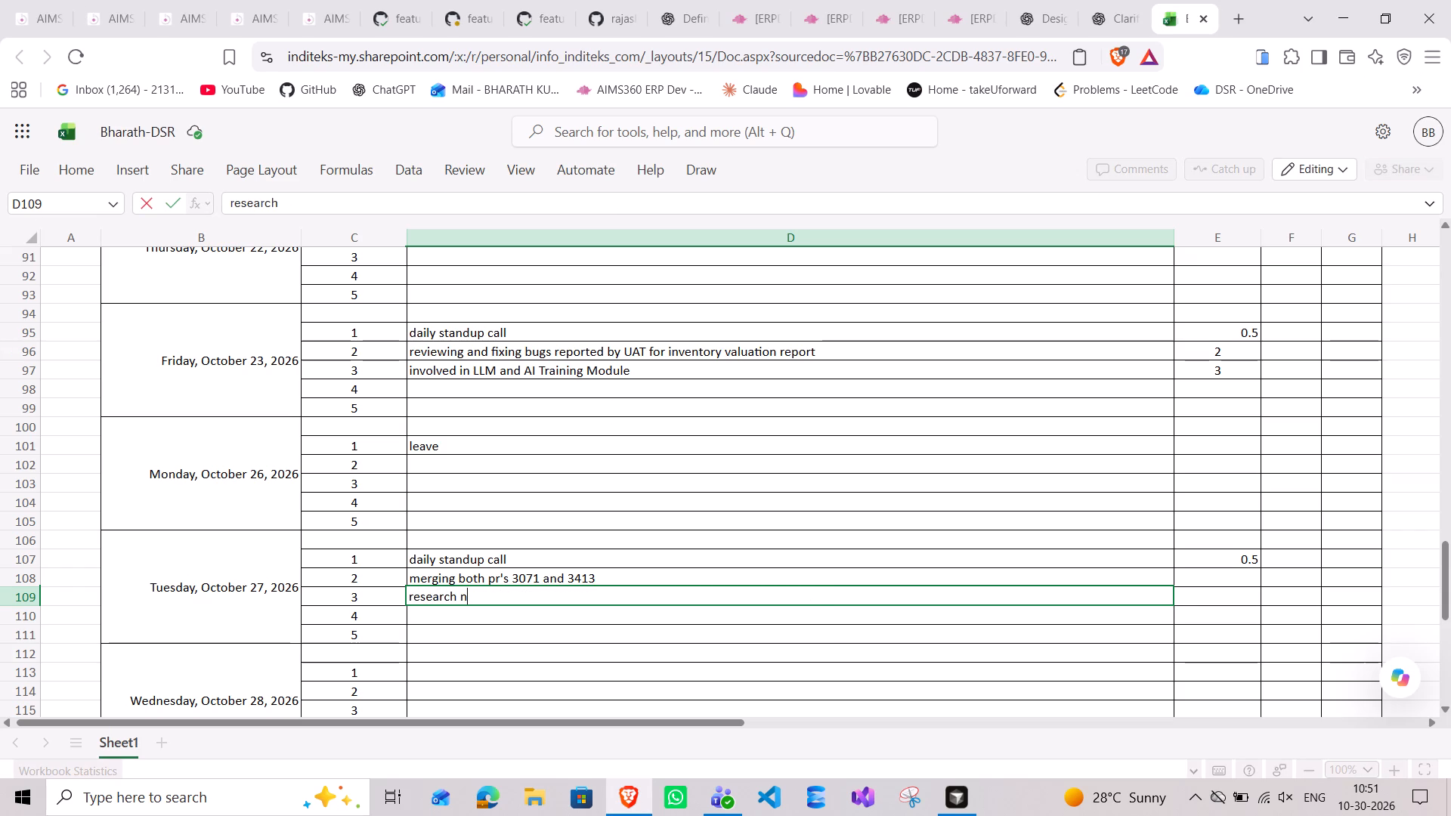
Enter the task "research on llm's" as entry 3 for Tuesday, October 27, 2026.
{"action": "key", "text": "BackSpace"}
{"action": "type", "text": "on llm"}
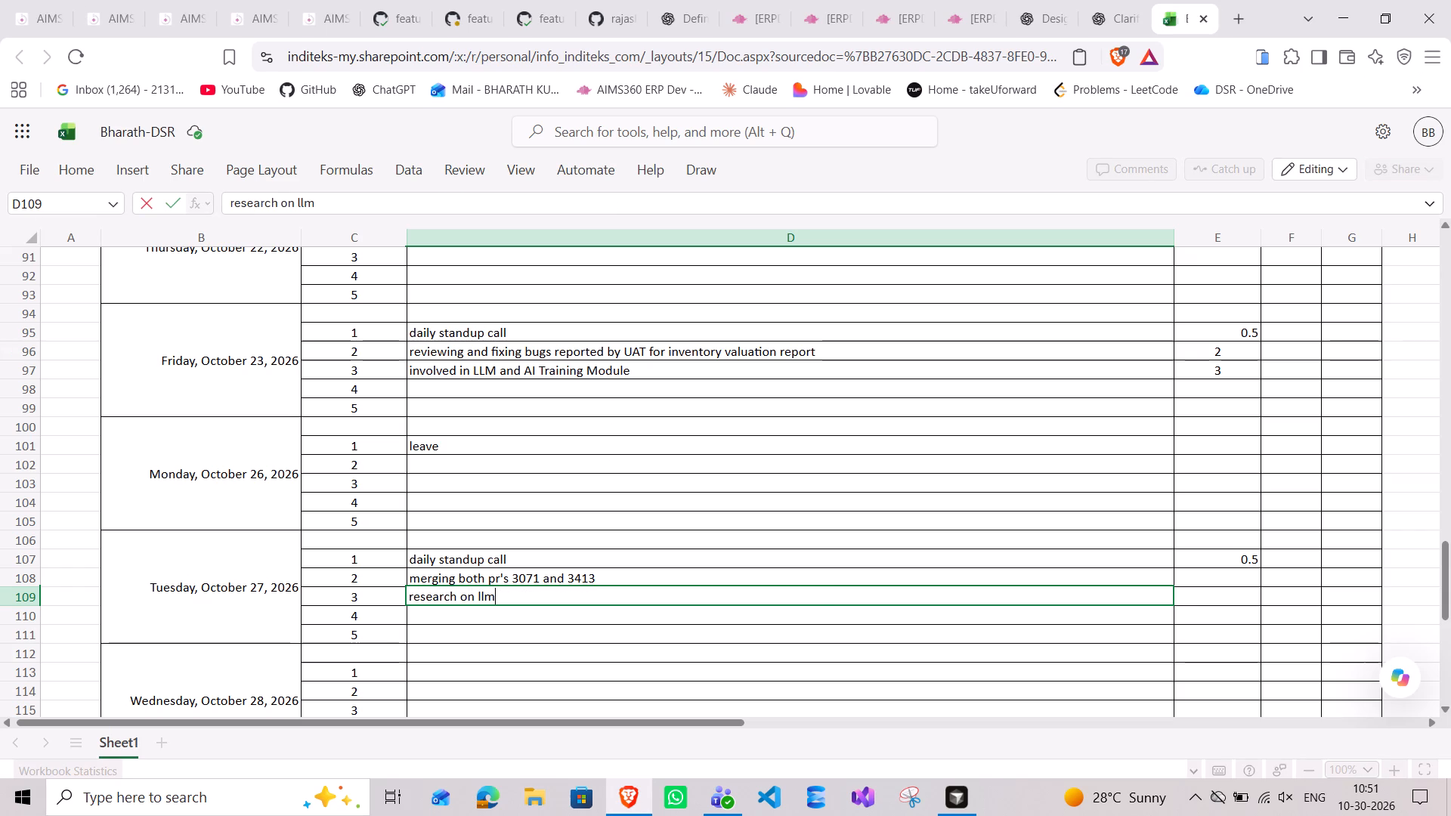
{"action": "type", "text": "'s"}
{"action": "key", "text": "space"}
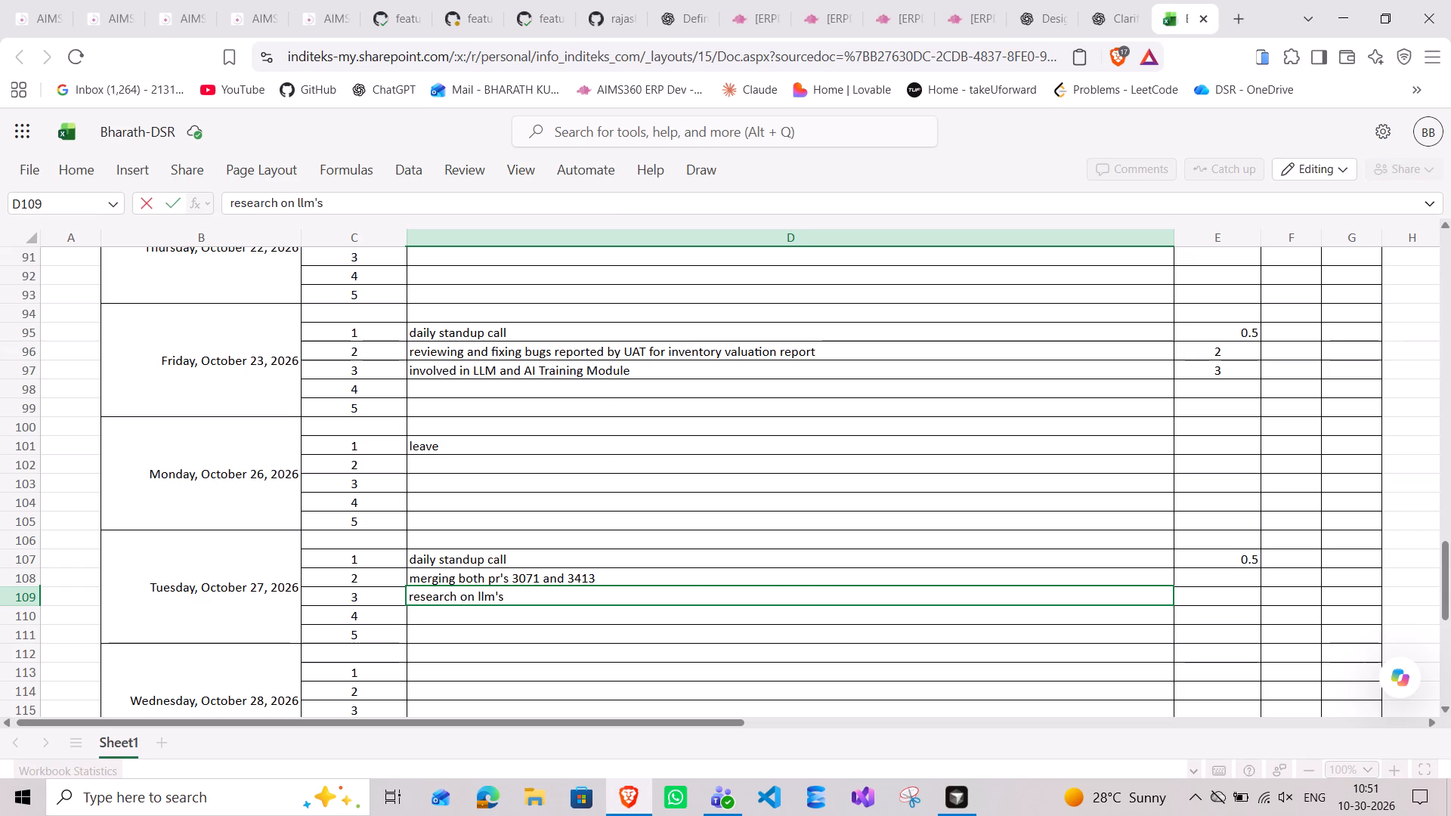
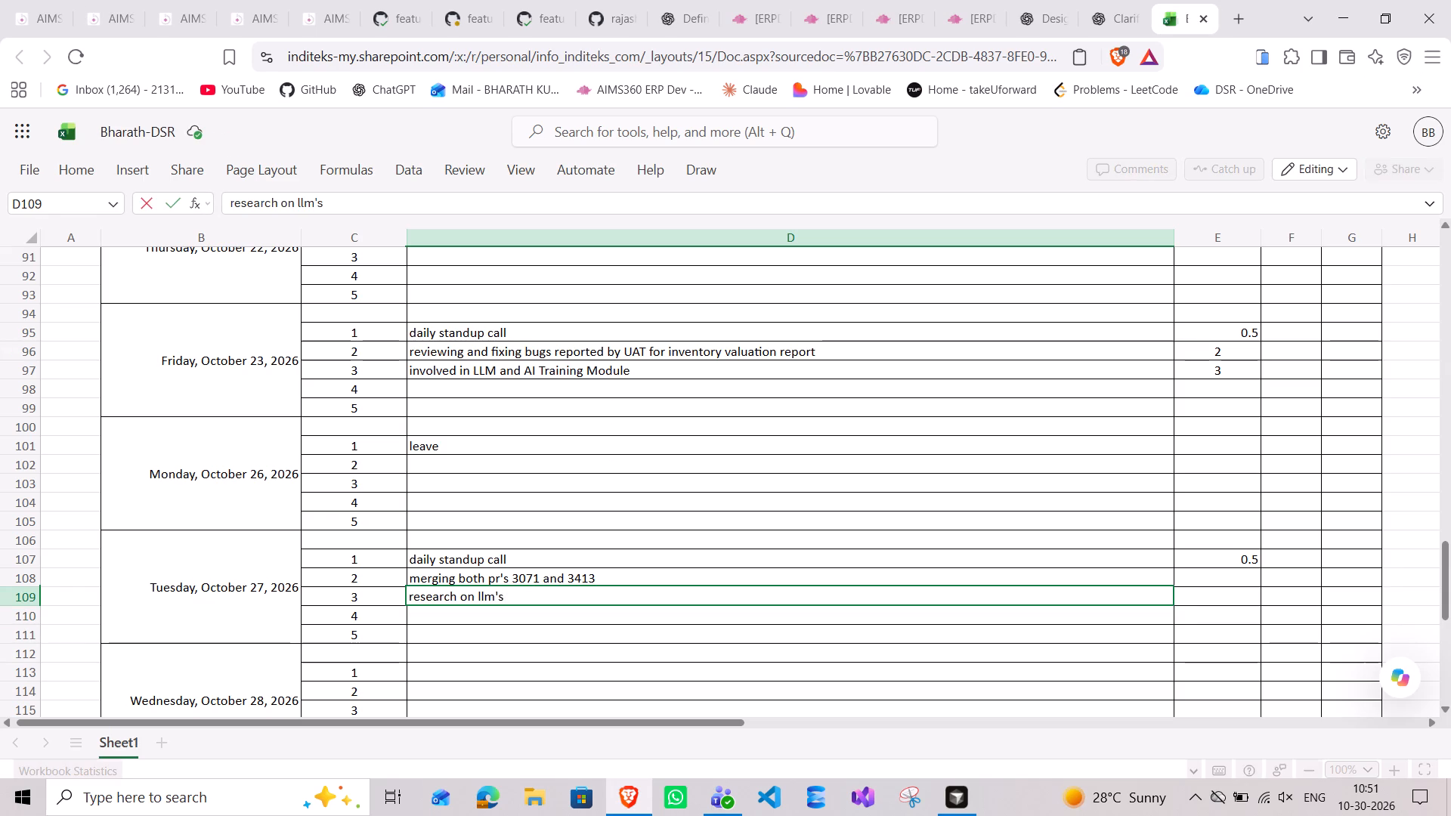
Extend entry 3 for Tuesday, October 27, 2026 so it reads "research on llm's, agents etc".
{"action": "key", "text": "BackSpace"}
{"action": "type", "text": ", agents etc"}
{"action": "key", "text": "space"}
{"action": "key", "text": "Return"}
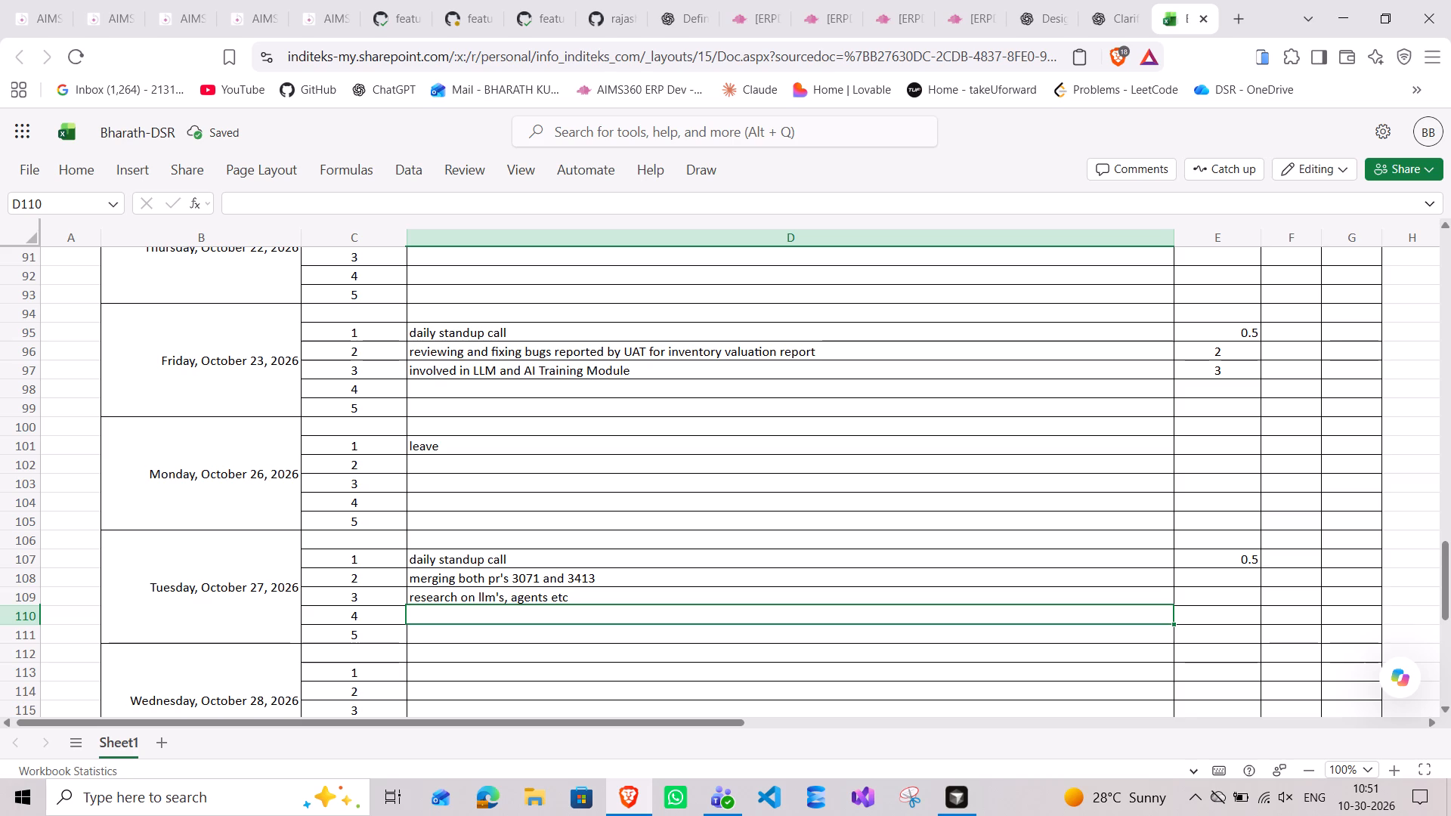
In column E for Tuesday, October 27, 2026, enter 2 for the PR merging task and 5 for the LLM research task.
{"action": "left_click", "coordinate": [1233, 597]}
{"action": "key", "text": "3"}
{"action": "left_click", "coordinate": [1231, 575]}
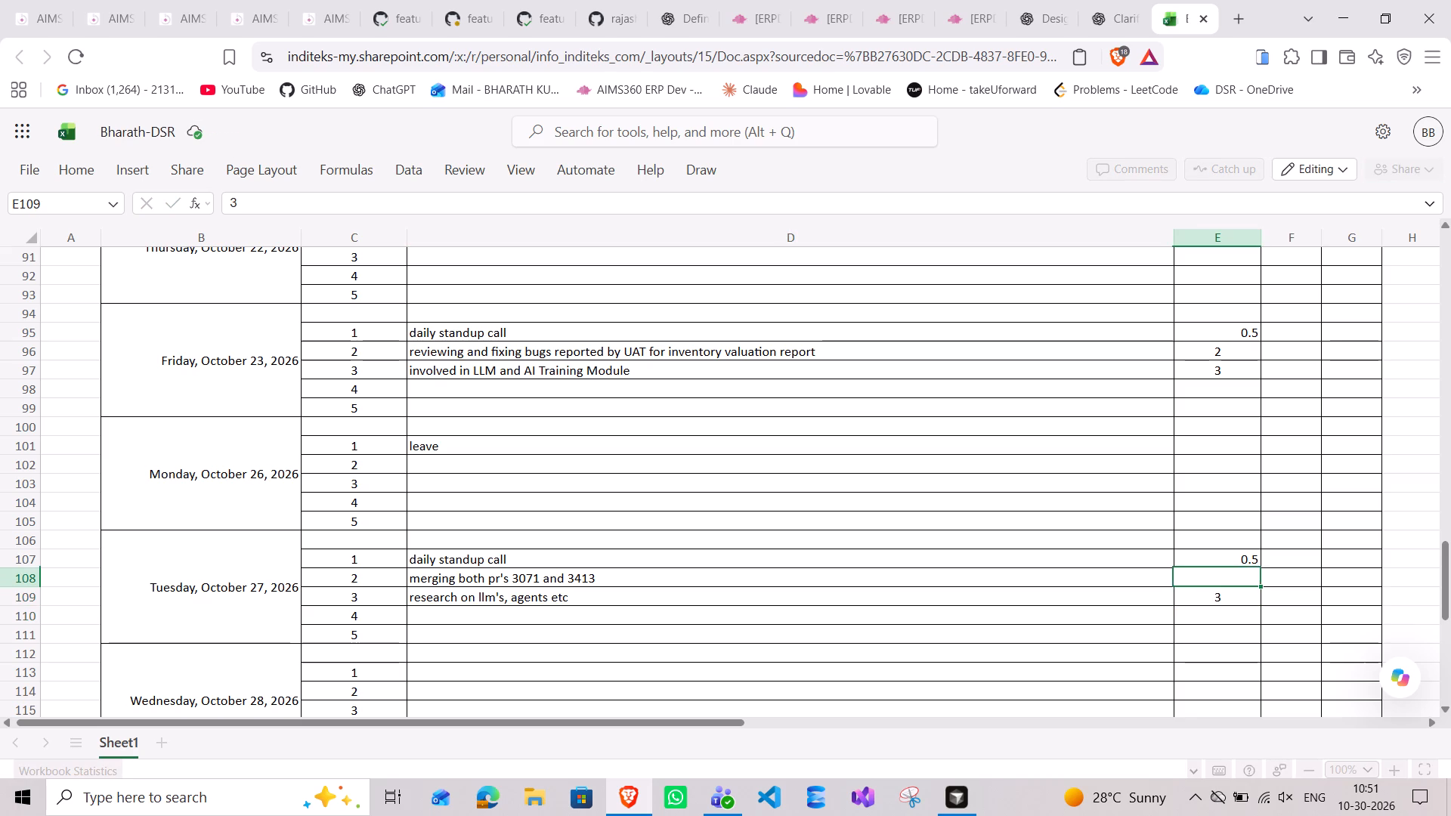
{"action": "key", "text": "2"}
{"action": "left_click", "coordinate": [1231, 589]}
{"action": "key", "text": "4"}
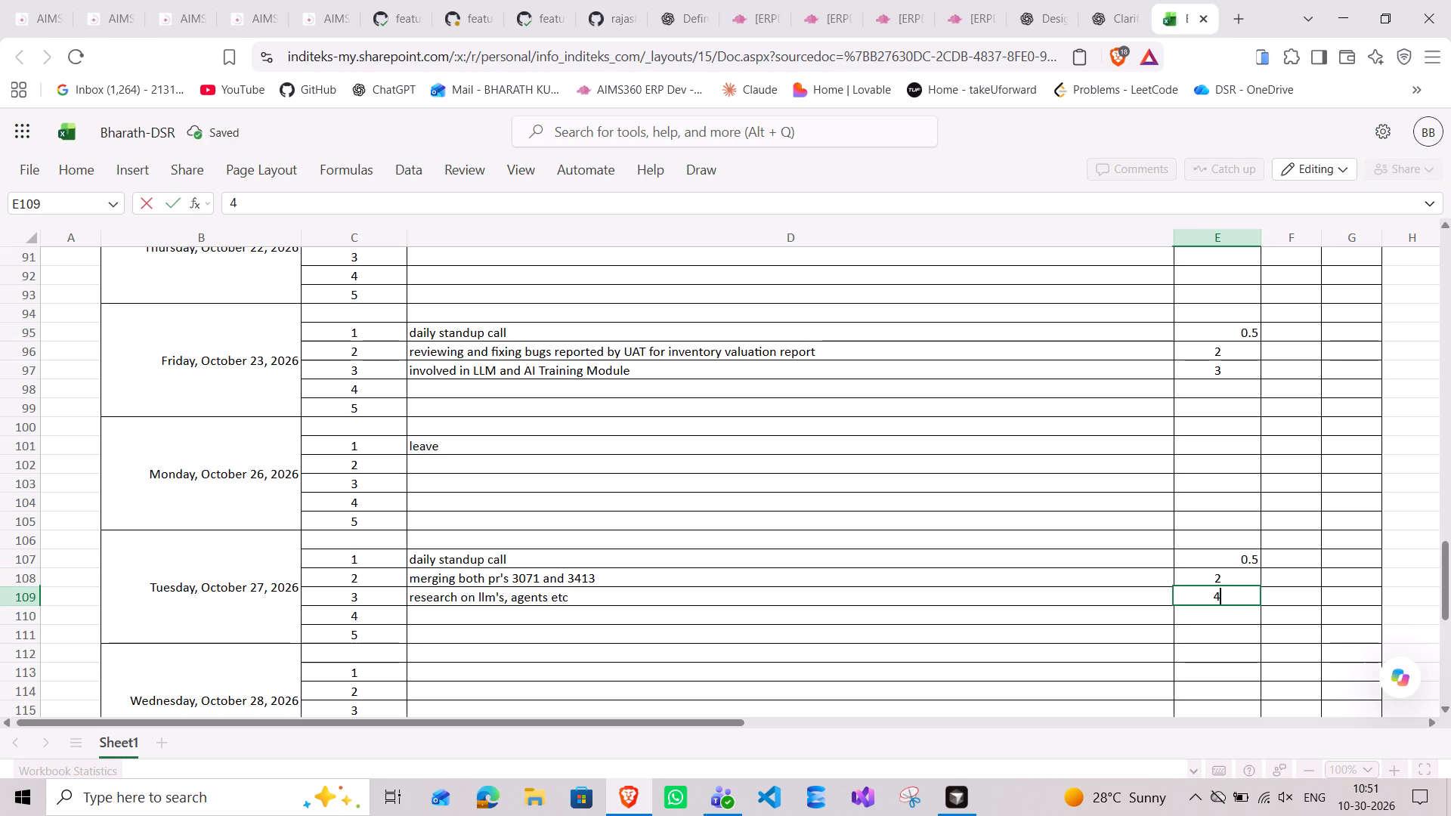
{"action": "key", "text": "5"}
{"action": "left_click", "coordinate": [1224, 617]}
{"action": "left_click", "coordinate": [1226, 601]}
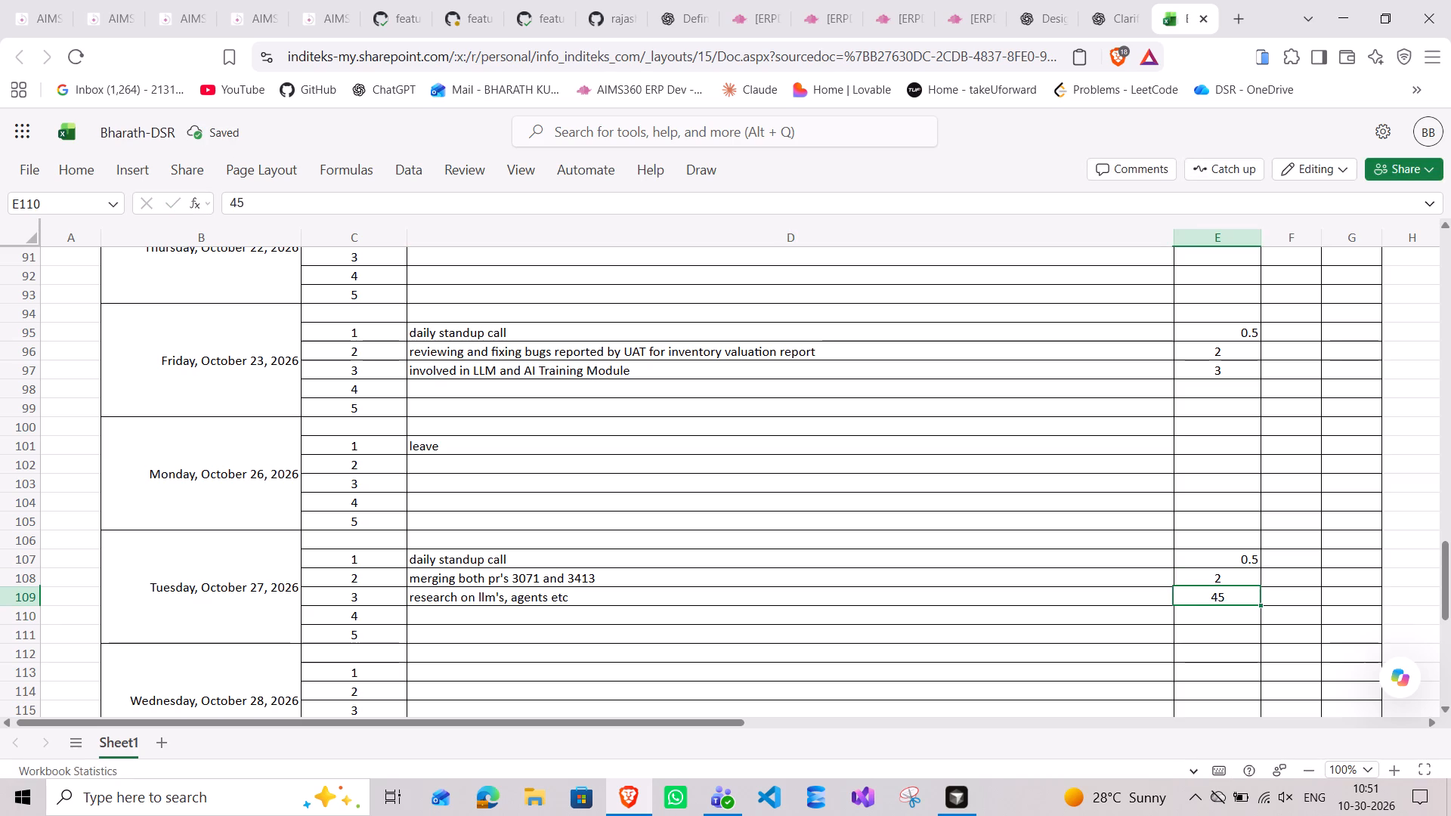
{"action": "key", "text": "5"}
{"action": "left_click", "coordinate": [1222, 611]}
Copy the "daily standup call" entry of Tuesday, October 27, 2026 together with its column E value.
{"action": "scroll", "coordinate": [810, 436], "scroll_direction": "down", "scroll_amount": 1}
{"action": "scroll", "coordinate": [636, 400], "scroll_direction": "down", "scroll_amount": 1}
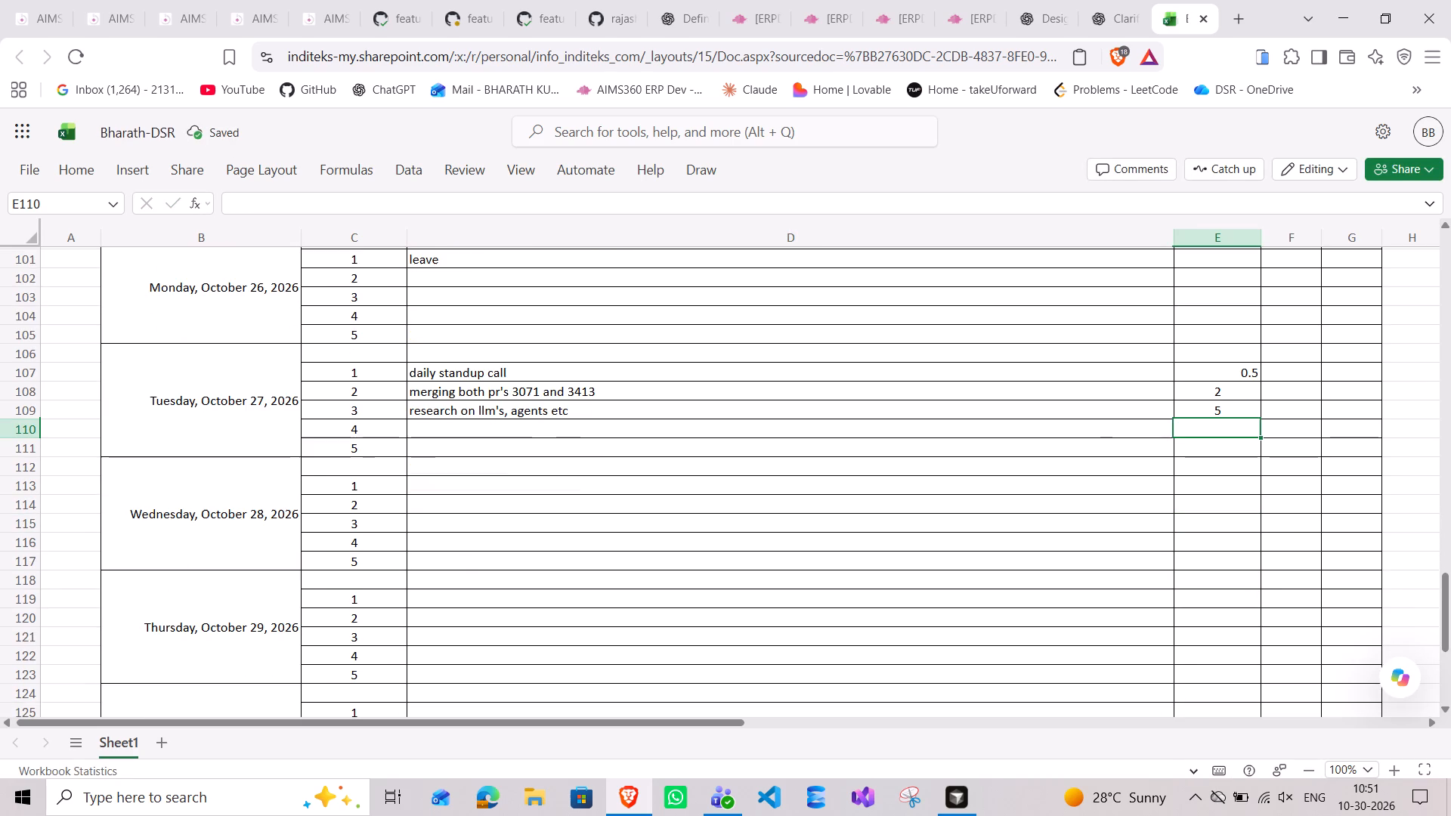
{"action": "left_click_drag", "start_coordinate": [571, 364], "coordinate": [741, 366]}
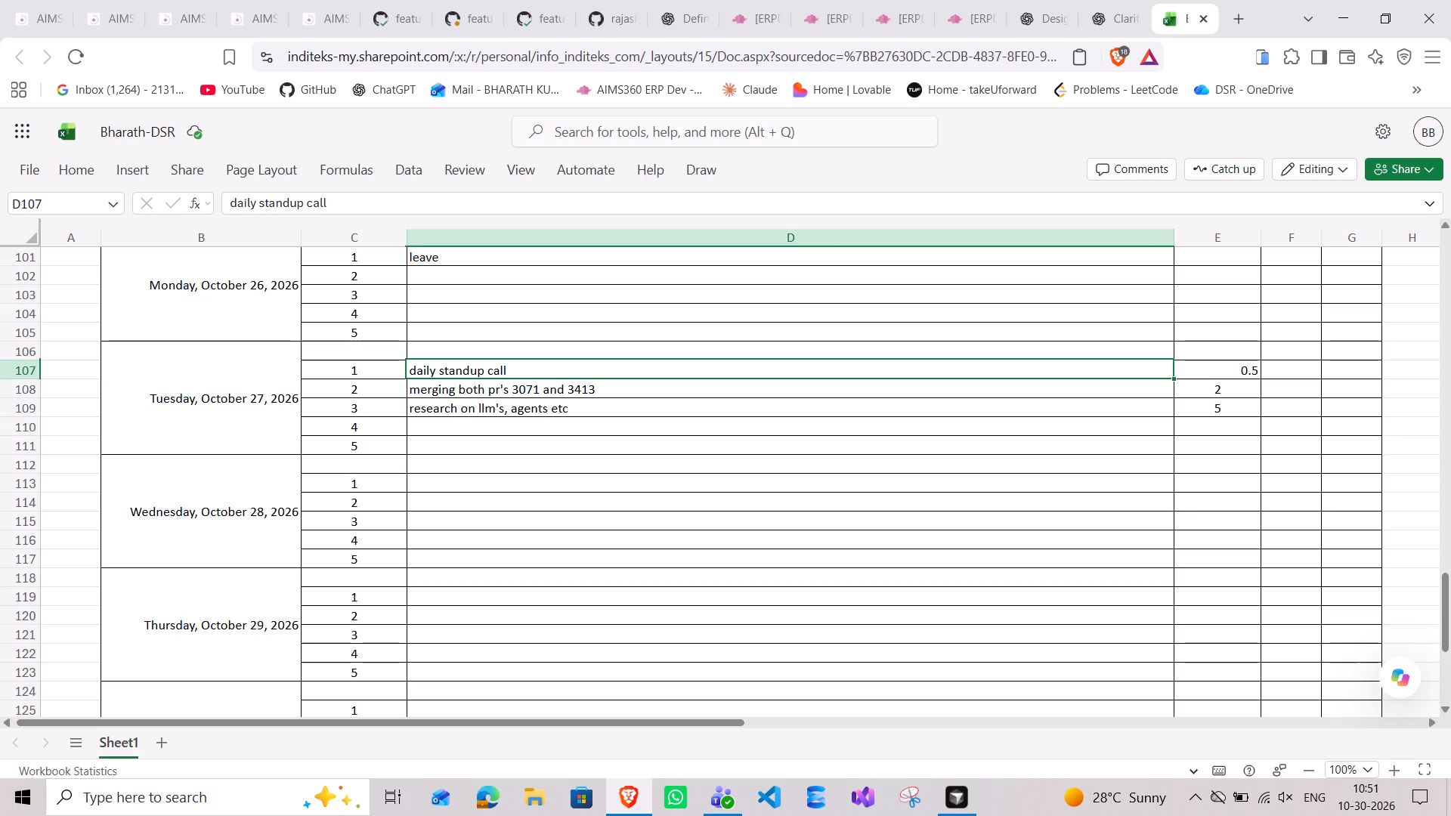
{"action": "left_click_drag", "start_coordinate": [741, 366], "coordinate": [1195, 372]}
{"action": "key", "text": "ctrl+c"}
{"action": "key", "text": "ctrl+c"}
{"action": "key", "text": "ctrl+c"}
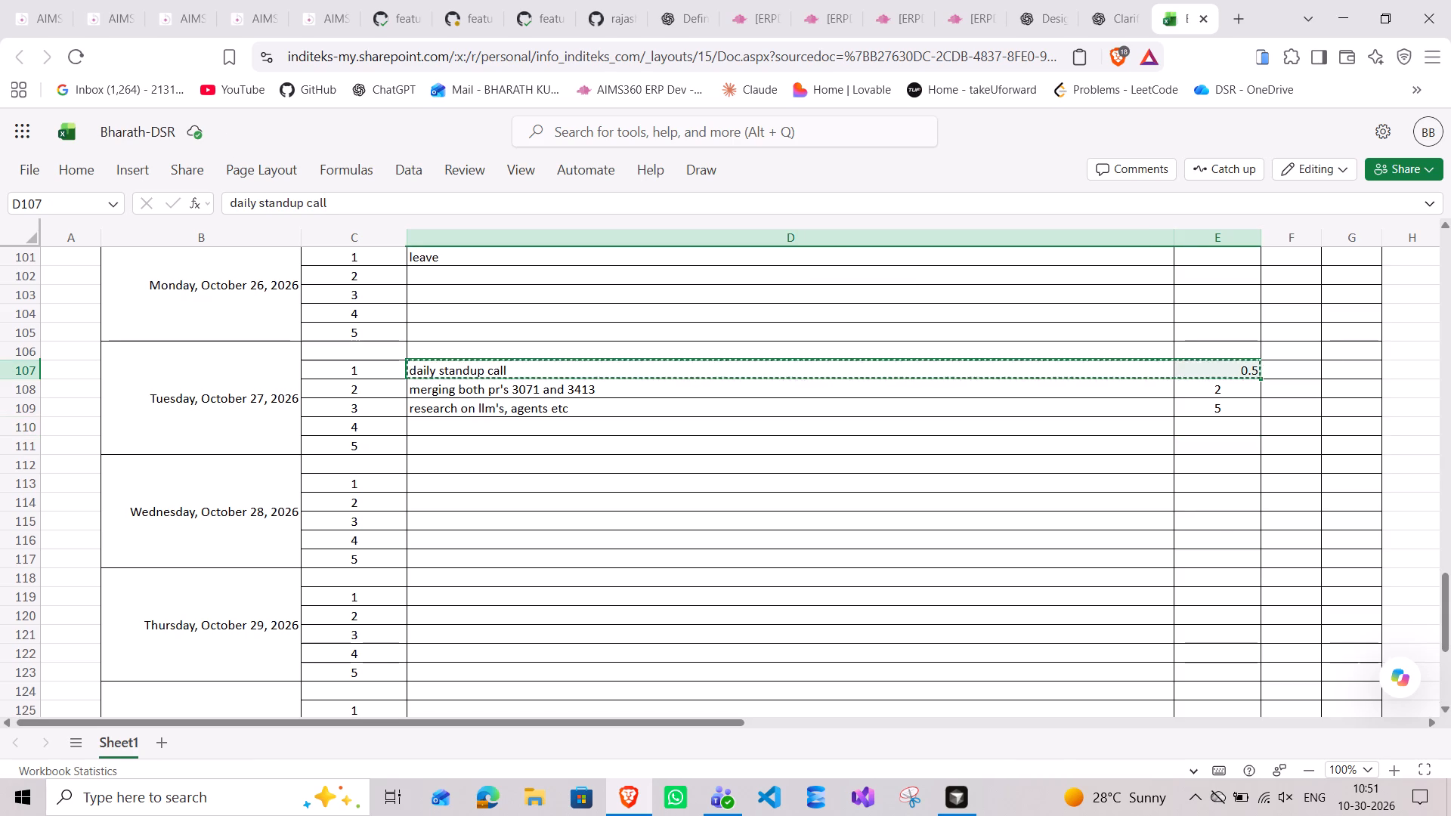
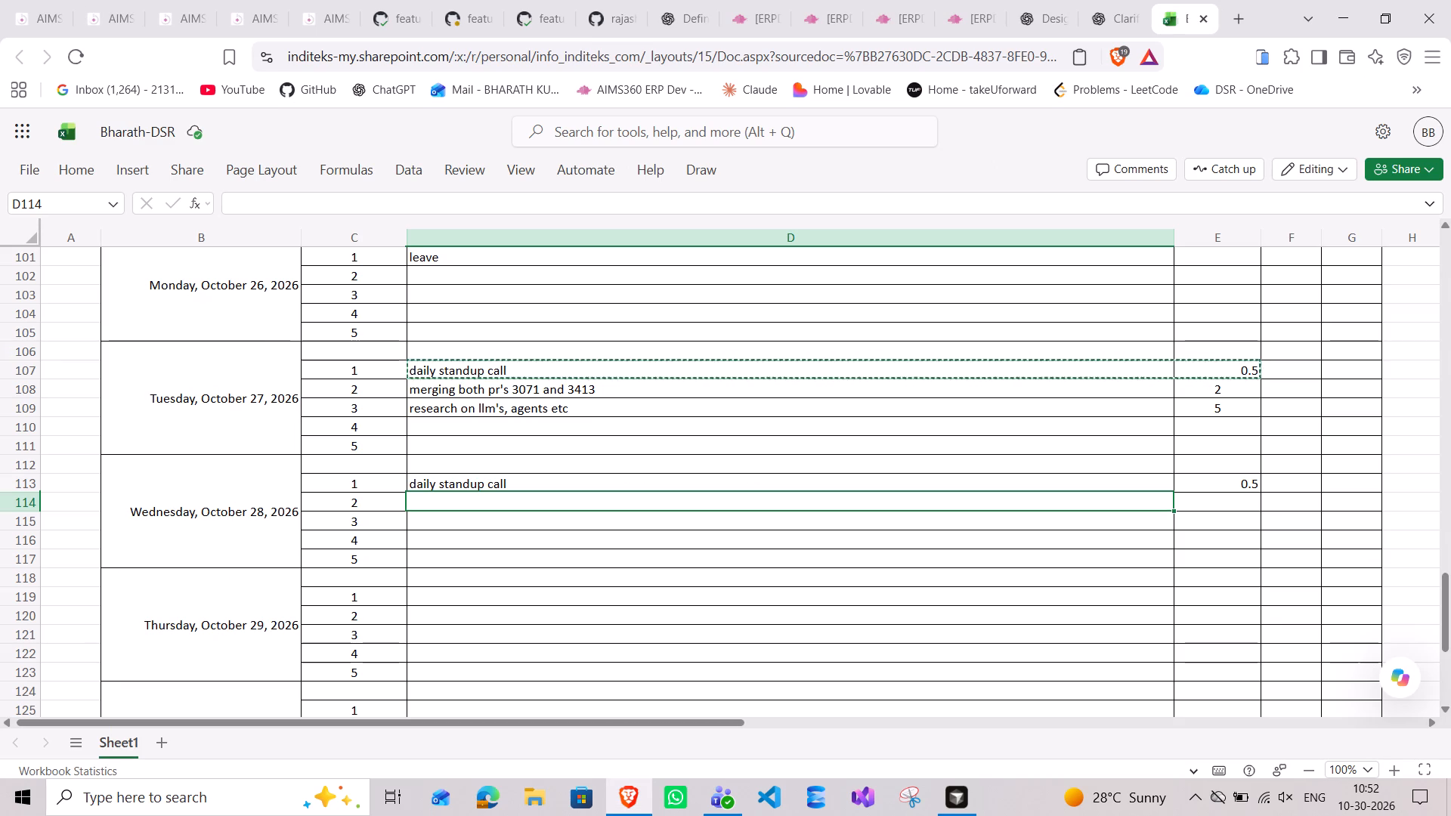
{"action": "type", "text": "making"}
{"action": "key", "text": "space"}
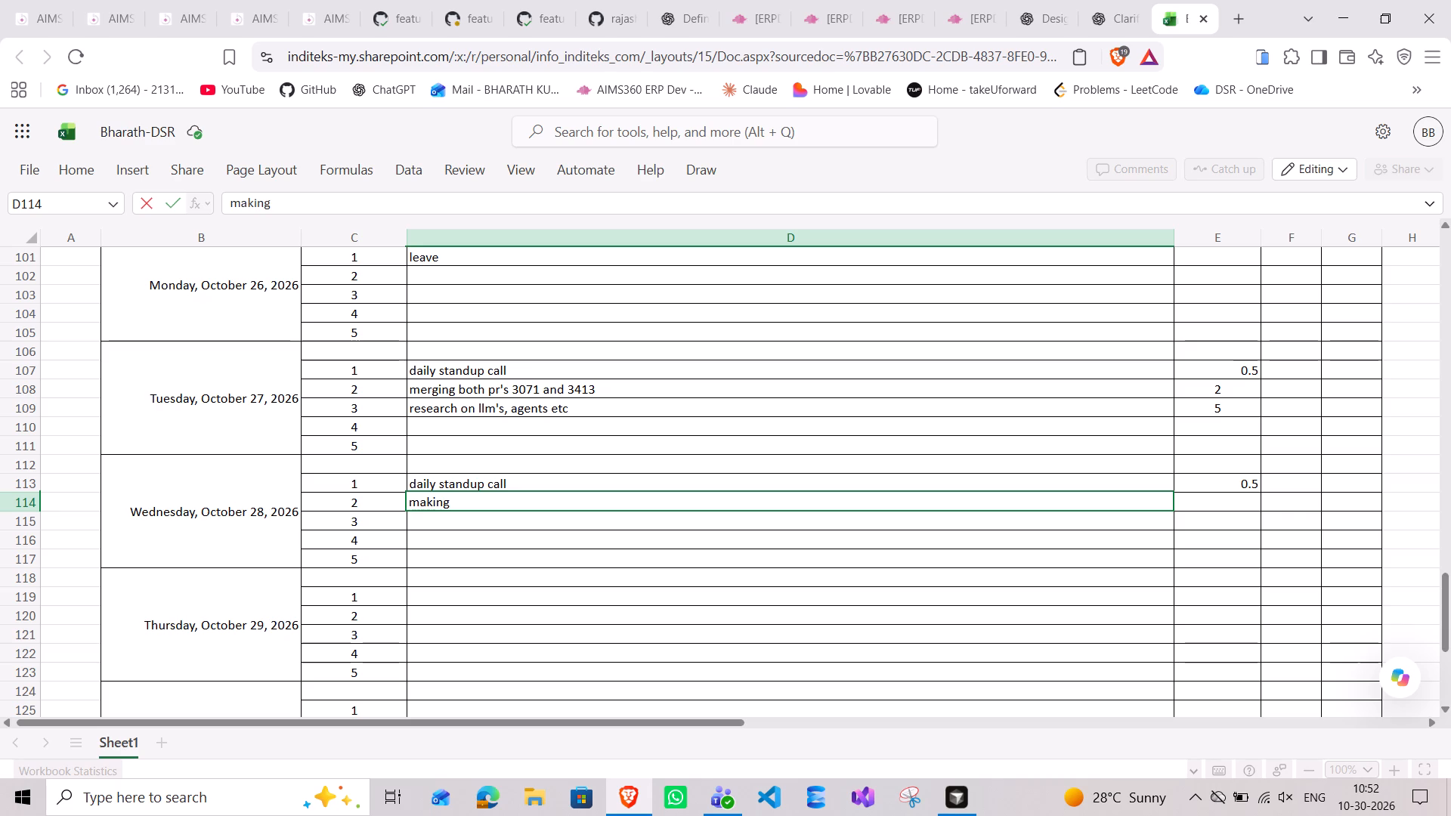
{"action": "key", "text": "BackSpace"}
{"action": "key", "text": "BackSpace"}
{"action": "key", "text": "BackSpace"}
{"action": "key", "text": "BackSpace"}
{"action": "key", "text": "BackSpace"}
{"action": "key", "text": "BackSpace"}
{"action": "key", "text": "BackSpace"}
As entry 2 for Wednesday, October 28, 2026, enter "implementing changes suggested by nitin and backmerging to the common branch and cooradintaing with the testing team".
{"action": "type", "text": "implementing changes suggested by"}
{"action": "key", "text": "space"}
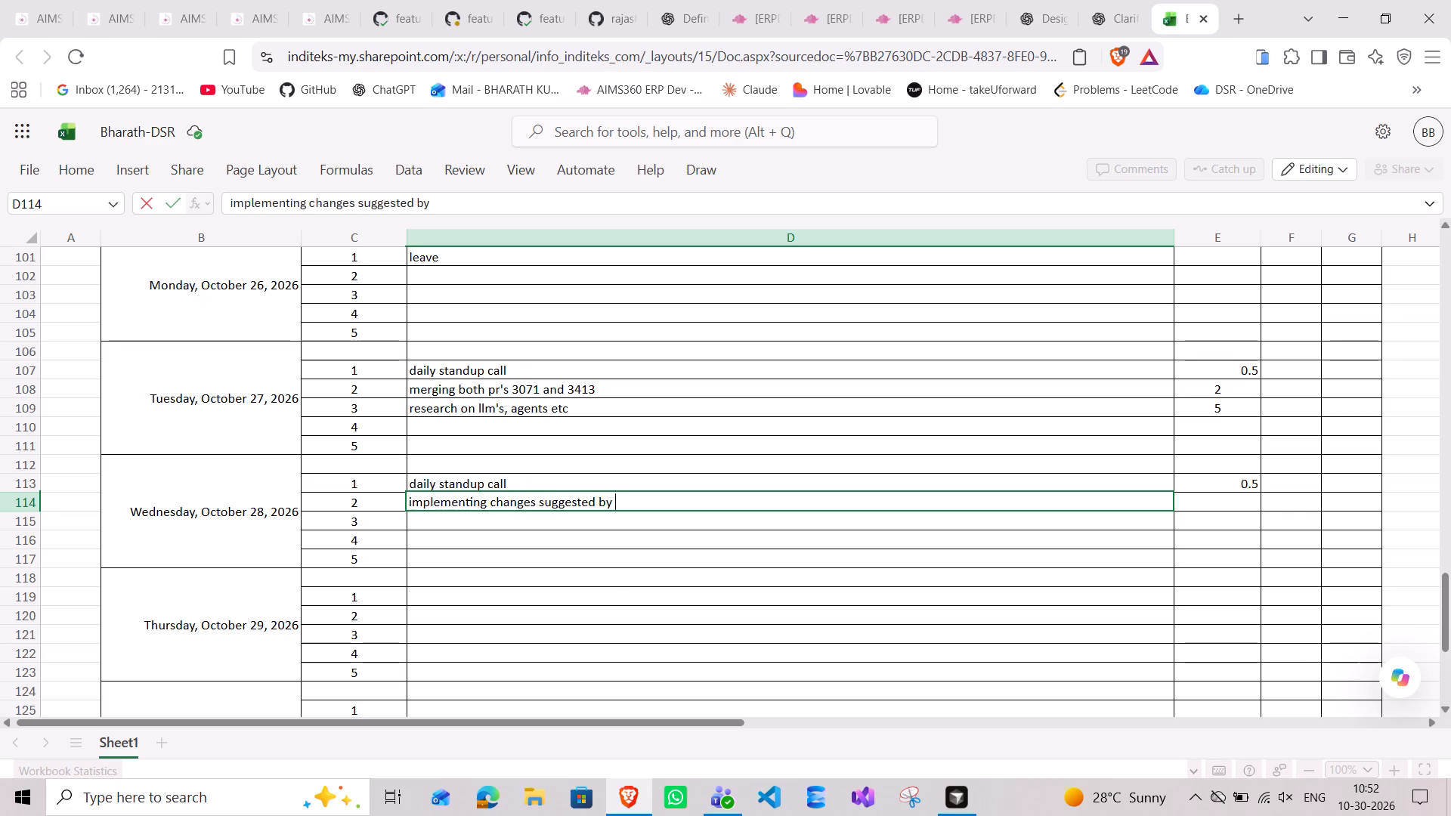
{"action": "type", "text": "nitin and backmegring"}
{"action": "key", "text": "BackSpace"}
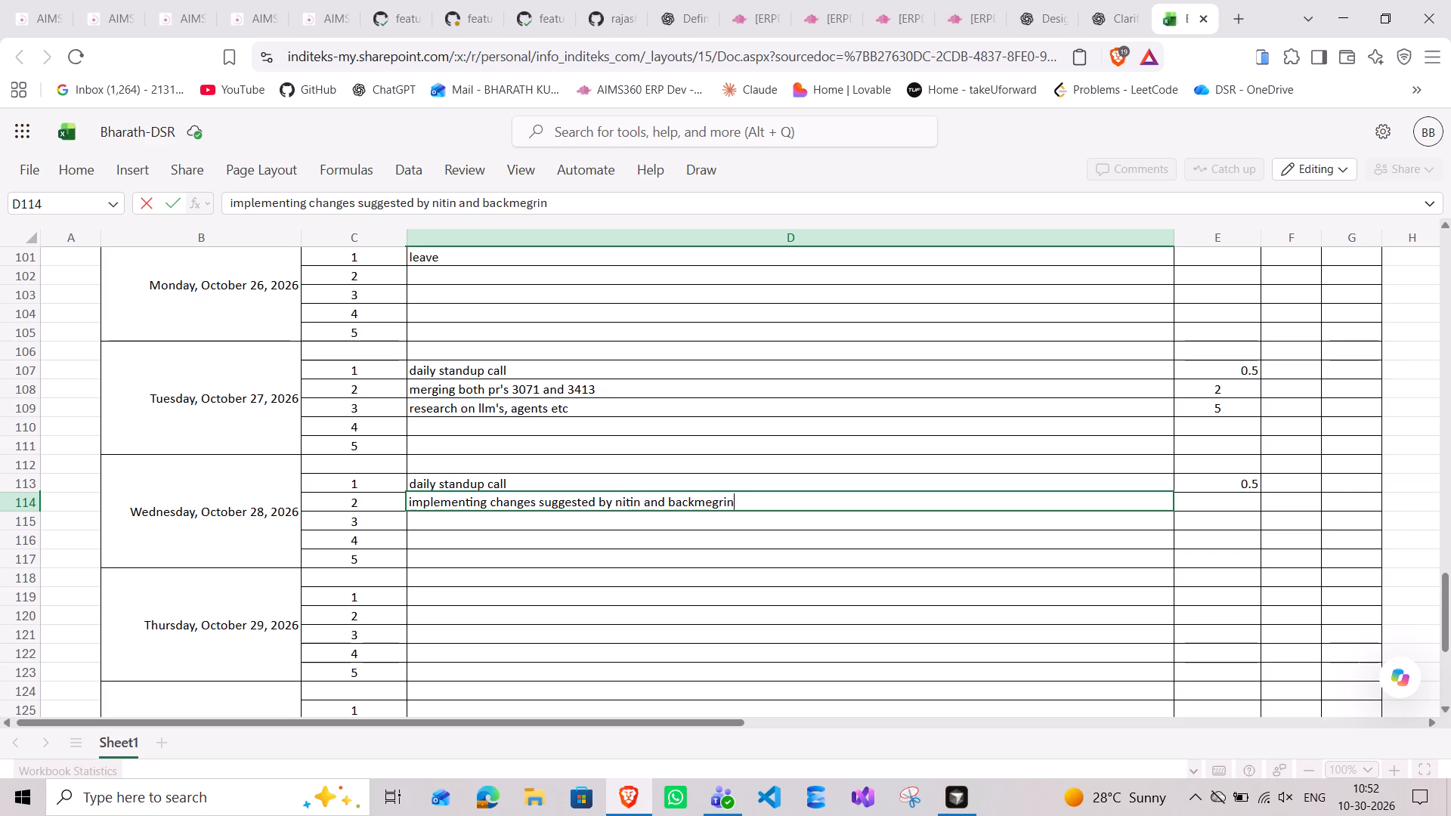
{"action": "key", "text": "BackSpace"}
{"action": "key", "text": "BackSpace"}
{"action": "key", "text": "BackSpace"}
{"action": "key", "text": "r"}
{"action": "key", "text": "BackSpace"}
{"action": "key", "text": "BackSpace"}
{"action": "type", "text": "rging to tye"}
{"action": "key", "text": "space"}
{"action": "key", "text": "BackSpace"}
{"action": "key", "text": "BackSpace"}
{"action": "key", "text": "BackSpace"}
{"action": "type", "text": "he common branch and"}
{"action": "key", "text": "space"}
{"action": "type", "text": "cooradintaing with the testing team"}
In entry 2 for Wednesday, October 28, 2026, change the word "cooradintaing" to "coordintaing".
{"action": "key", "text": "Left"}
{"action": "key", "text": "Left"}
{"action": "key", "text": "Left"}
{"action": "key", "text": "Left"}
{"action": "key", "text": "Left"}
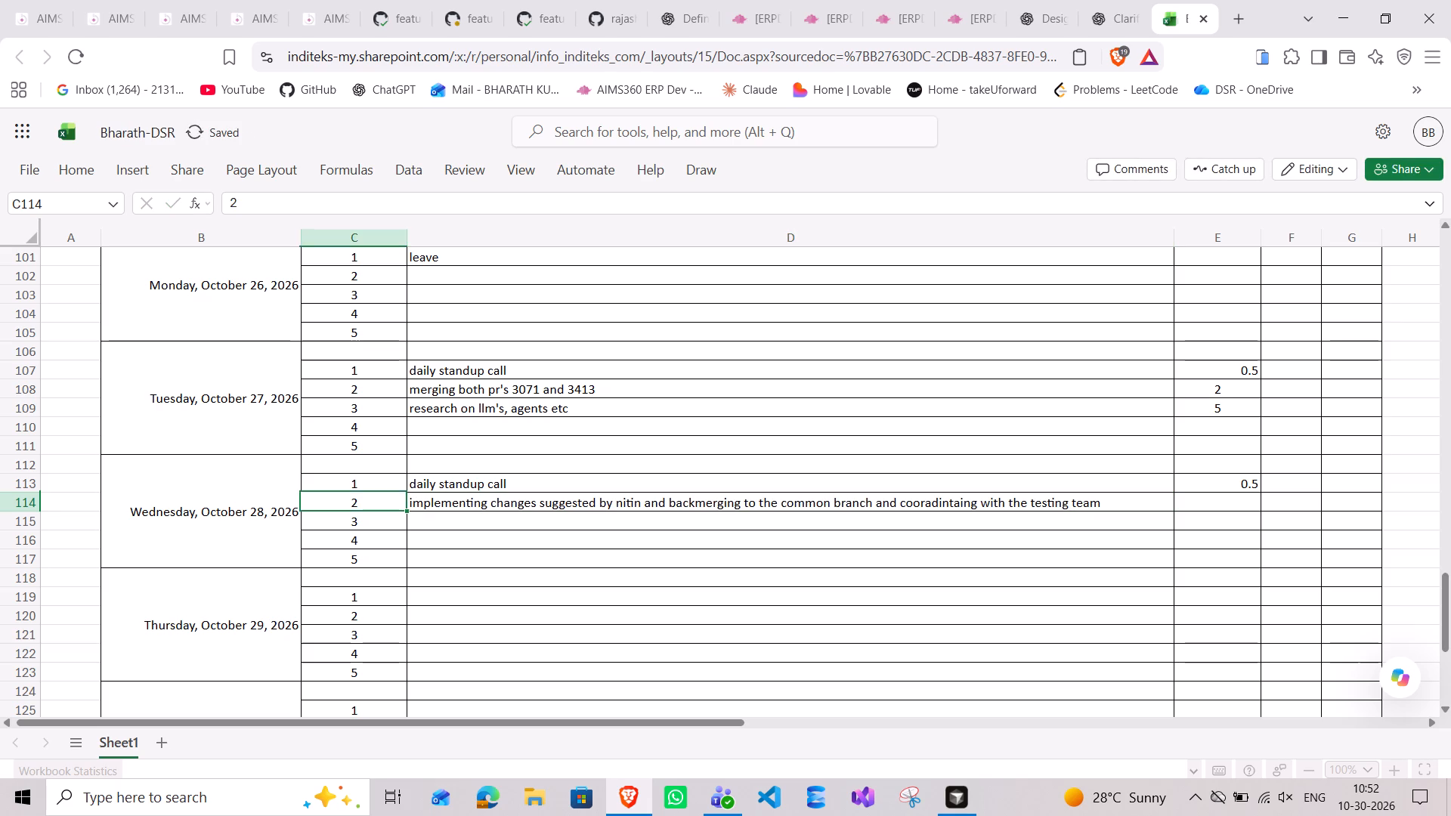
{"action": "double_click", "coordinate": [933, 508]}
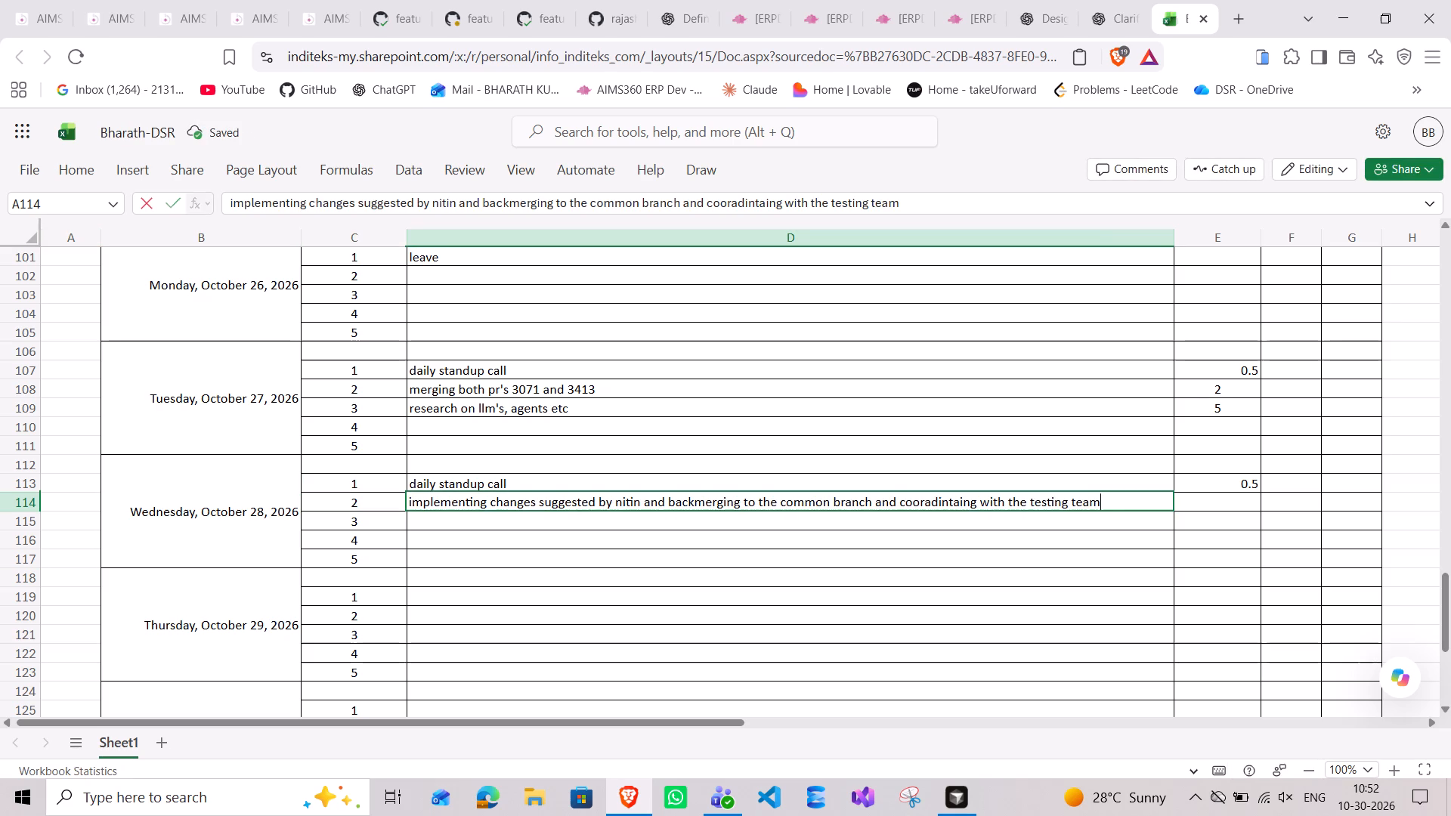
{"action": "left_click", "coordinate": [934, 505]}
{"action": "key", "text": "BackSpace"}
{"action": "key", "text": "Return"}
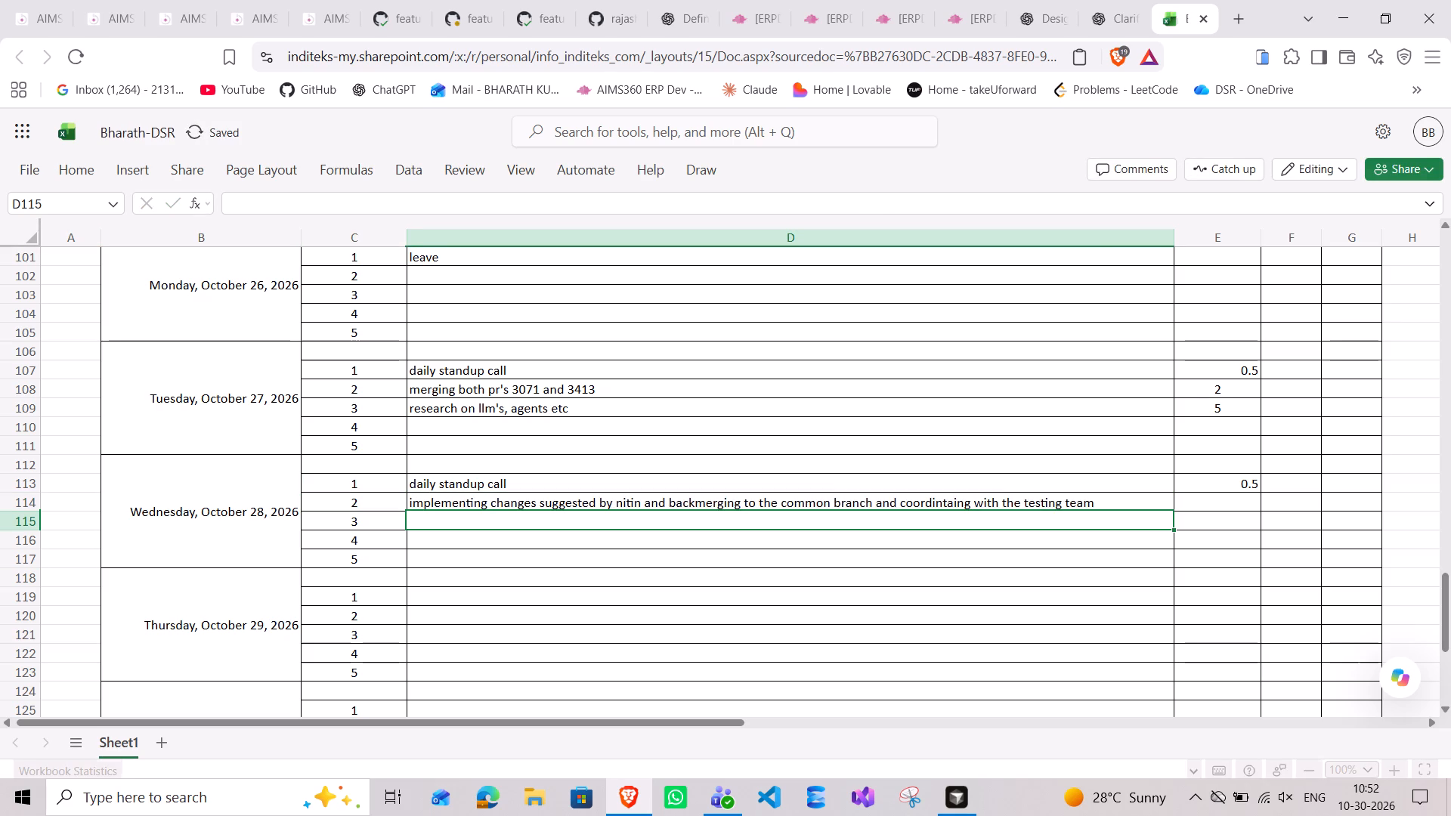
In column E for Wednesday, October 28, 2026, enter 5 for the task of implementing the suggested changes.
{"action": "left_click", "coordinate": [1204, 504]}
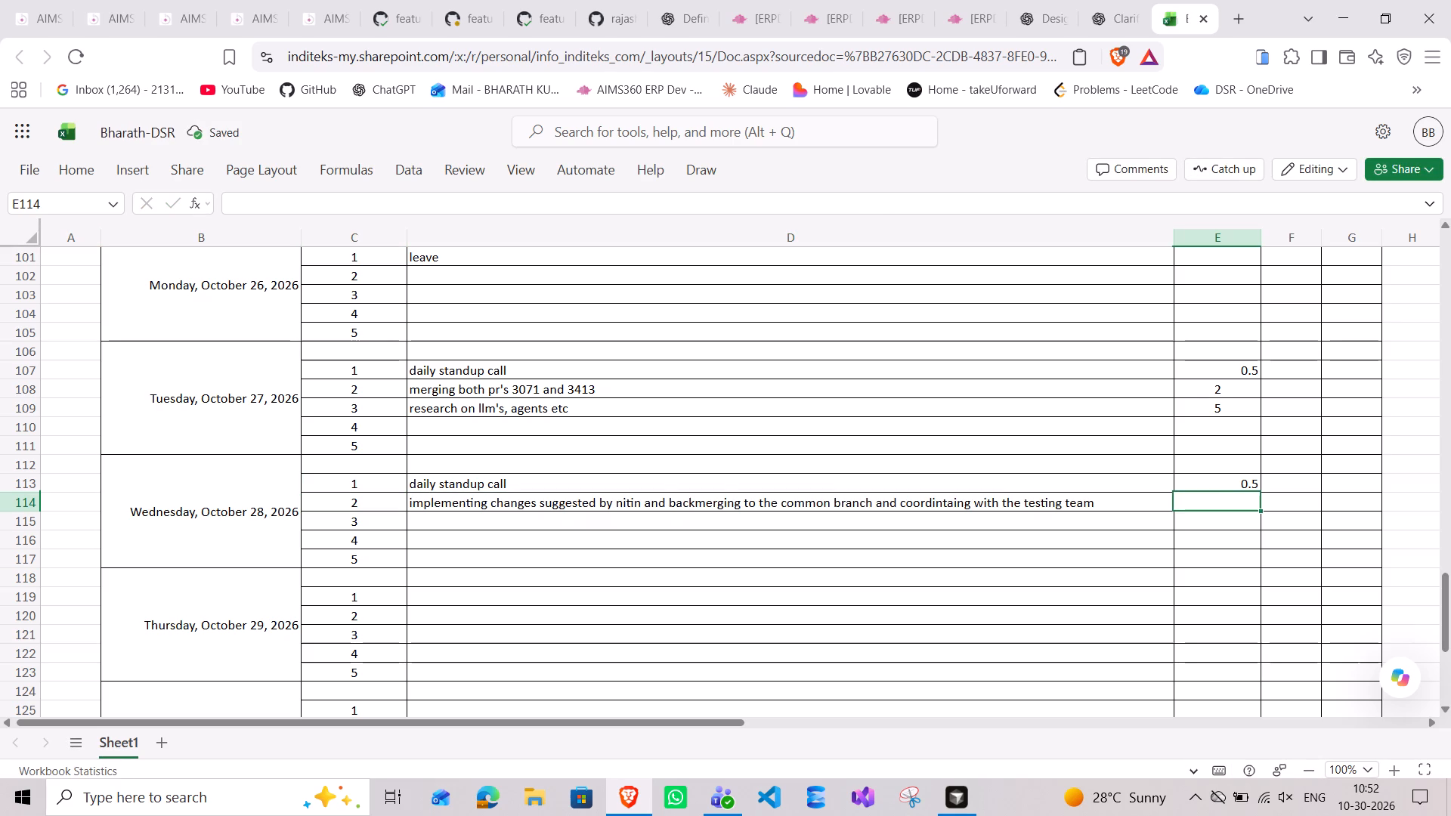
{"action": "key", "text": "5"}
{"action": "left_click", "coordinate": [1198, 516]}
Copy the "research on llm's, agents etc" entry of Tuesday, October 27, 2026.
{"action": "left_click", "coordinate": [1110, 523]}
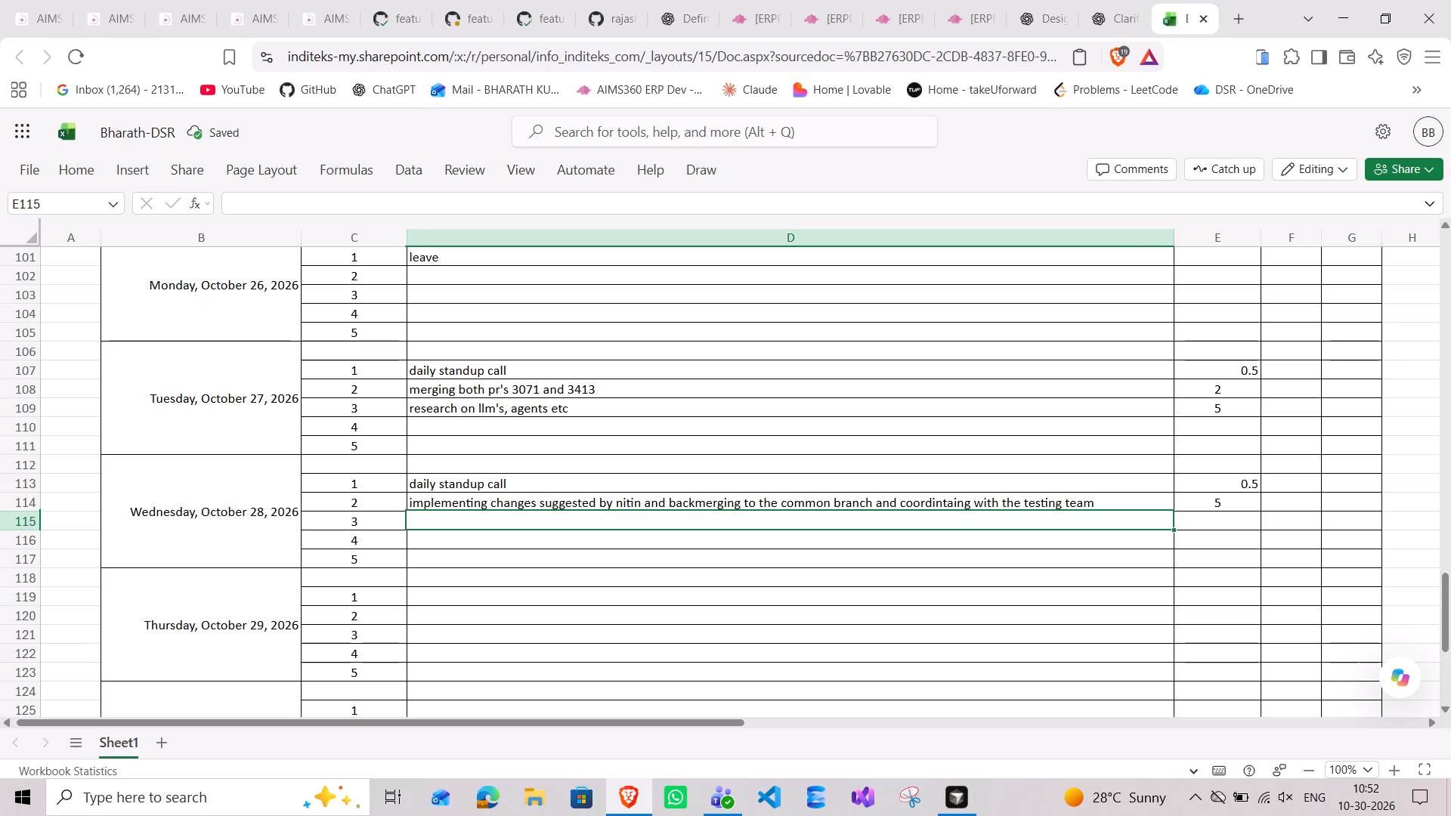
{"action": "left_click", "coordinate": [610, 410]}
{"action": "key", "text": "ctrl+c"}
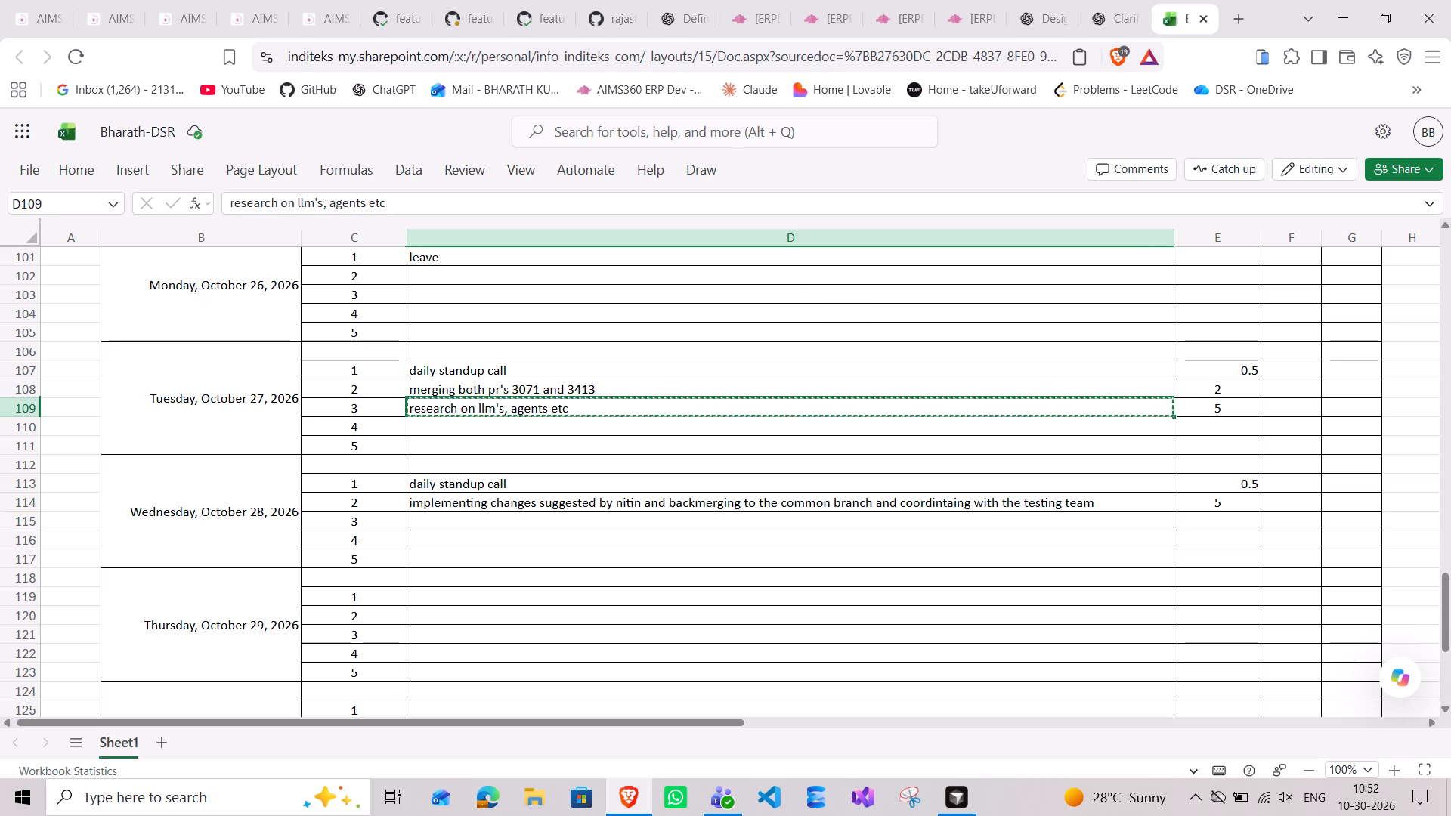
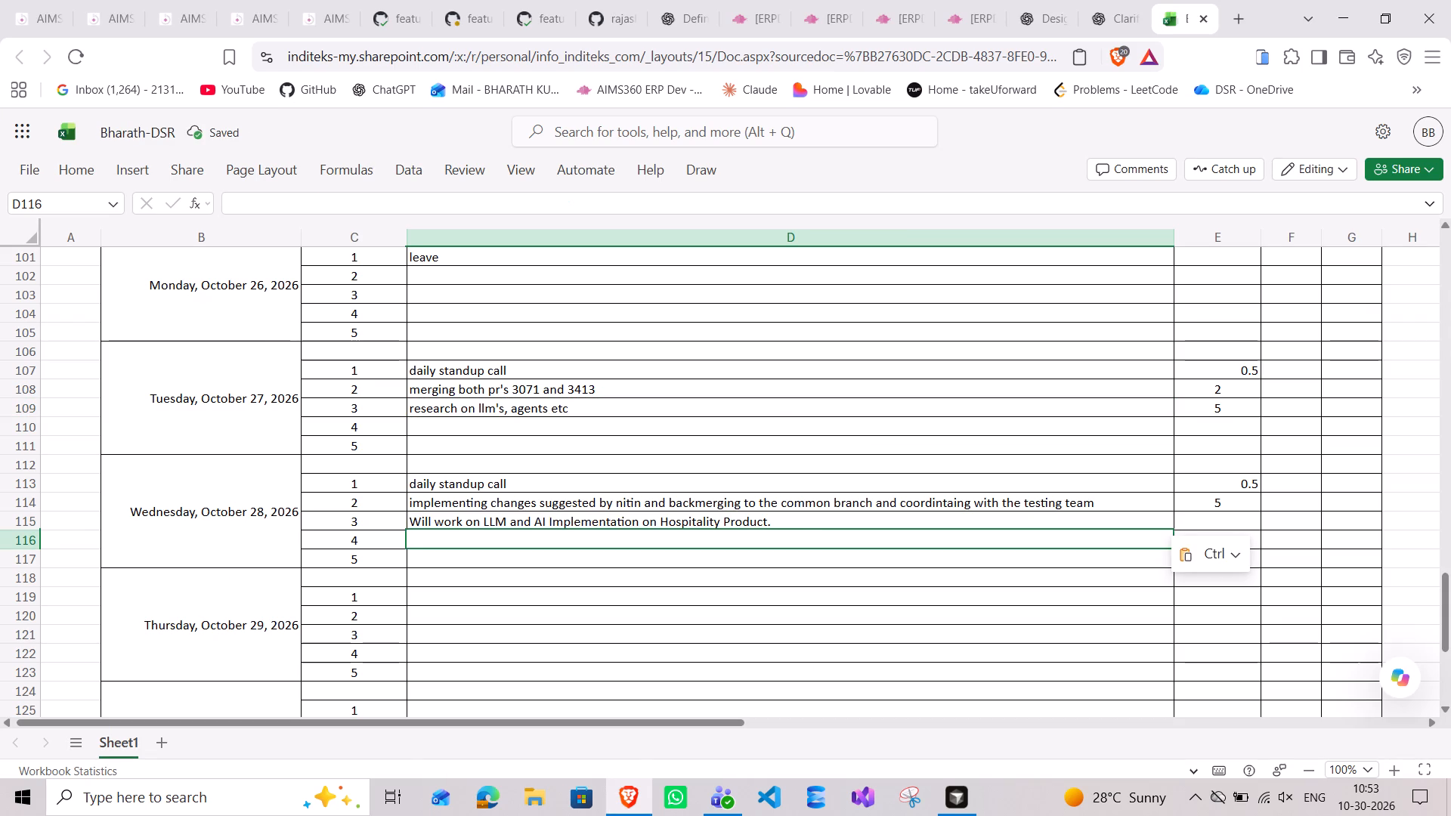
Change the opening "Will work" to "worked" in entry 3 for Wednesday, October 28, 2026.
{"action": "double_click", "coordinate": [782, 521]}
{"action": "key", "text": "Left"}
{"action": "key", "text": "Left"}
{"action": "key", "text": "Left"}
{"action": "key", "text": "Left"}
{"action": "key", "text": "Left"}
{"action": "key", "text": "Left"}
{"action": "key", "text": "Left"}
{"action": "key", "text": "Left"}
{"action": "key", "text": "Left"}
{"action": "key", "text": "Left"}
{"action": "key", "text": "Left"}
{"action": "key", "text": "Left"}
{"action": "key", "text": "Left"}
{"action": "key", "text": "Left"}
{"action": "key", "text": "Left"}
{"action": "key", "text": "Left"}
{"action": "key", "text": "Left"}
{"action": "key", "text": "Left"}
{"action": "key", "text": "Left"}
{"action": "key", "text": "Left"}
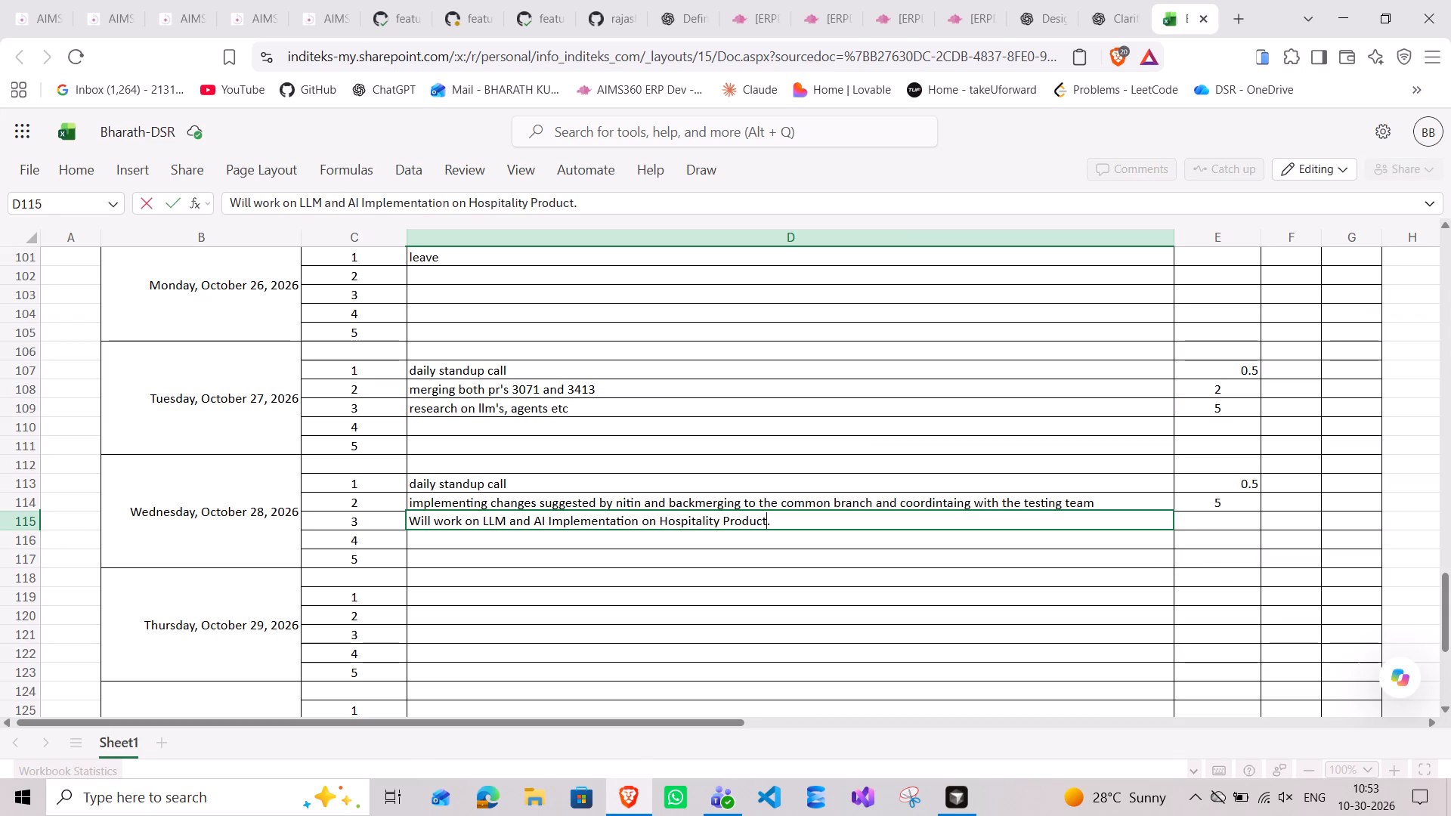
{"action": "key", "text": "Left"}
{"action": "key", "text": "Left"}
{"action": "key", "text": "Left"}
{"action": "key", "text": "Left"}
{"action": "key", "text": "Left"}
{"action": "key", "text": "Left"}
{"action": "key", "text": "Left"}
{"action": "key", "text": "Left"}
{"action": "key", "text": "Left"}
{"action": "key", "text": "Left"}
{"action": "key", "text": "Left"}
{"action": "key", "text": "Left"}
{"action": "key", "text": "Right"}
{"action": "key", "text": "Right"}
{"action": "key", "text": "BackSpace"}
{"action": "key", "text": "BackSpace"}
{"action": "key", "text": "BackSpace"}
{"action": "key", "text": "BackSpace"}
{"action": "key", "text": "BackSpace"}
{"action": "key", "text": "Right"}
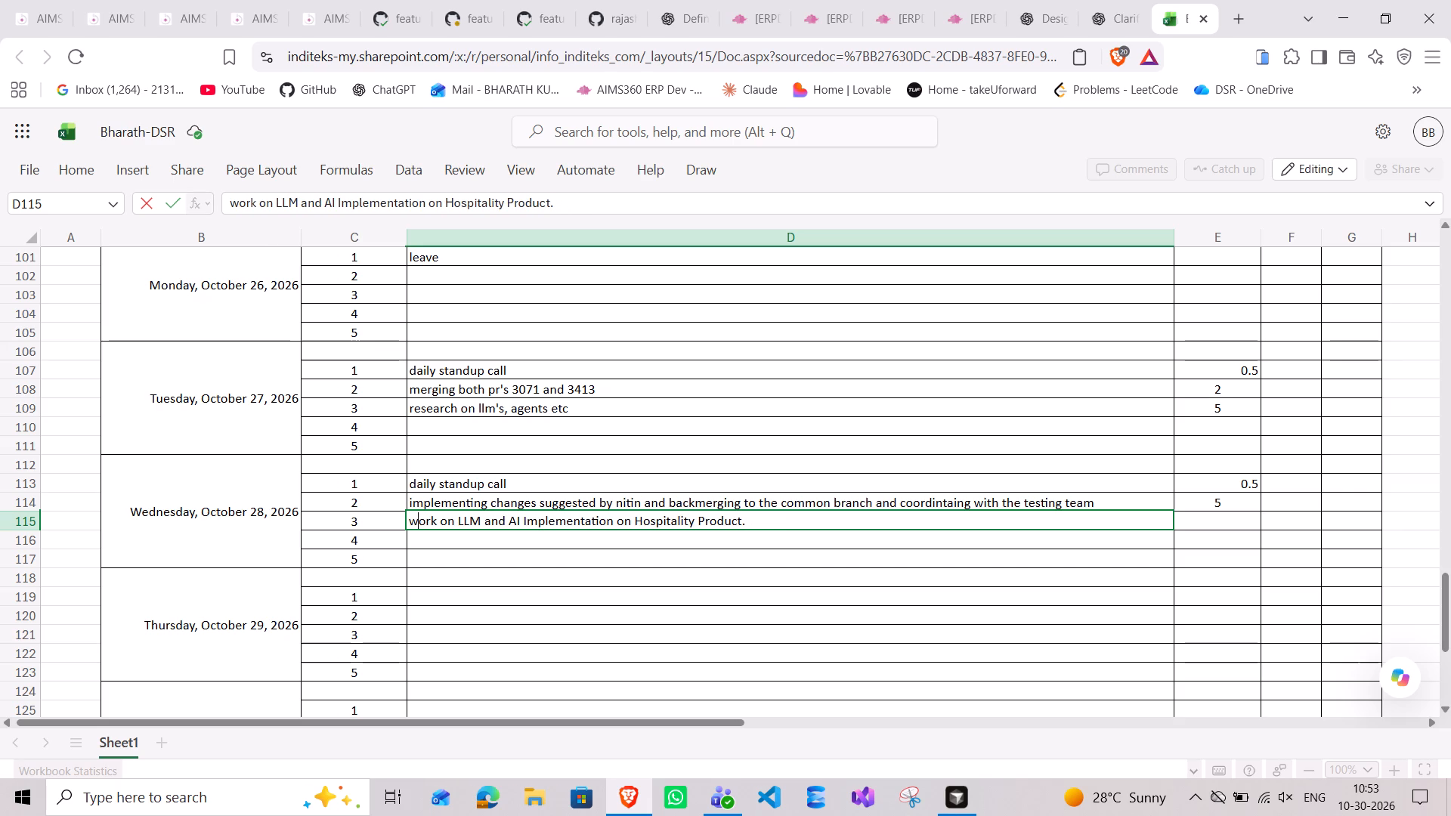
{"action": "key", "text": "Right"}
{"action": "key", "text": "Right"}
{"action": "key", "text": "Right"}
{"action": "type", "text": "ed"}
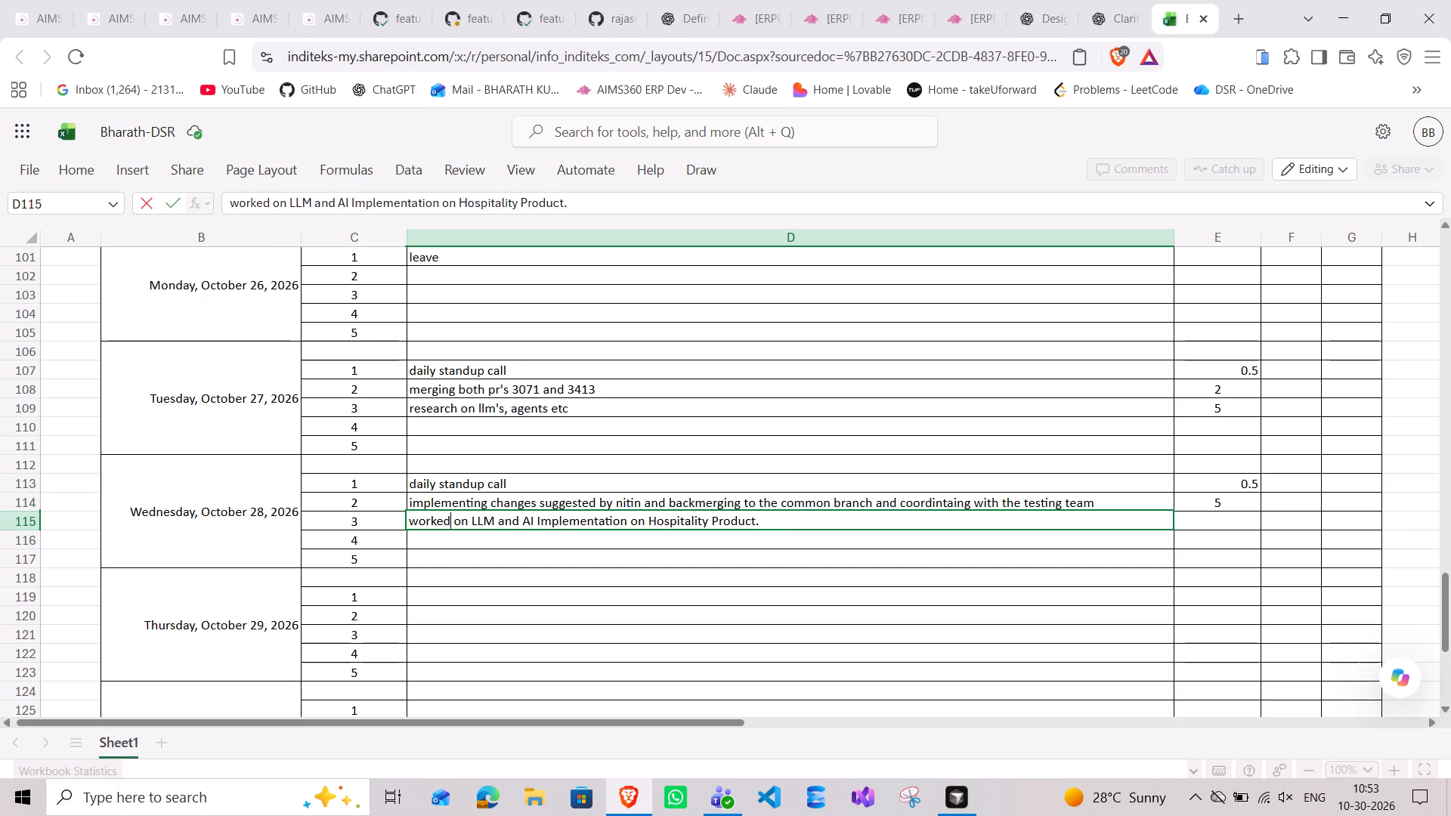
{"action": "key", "text": "Return"}
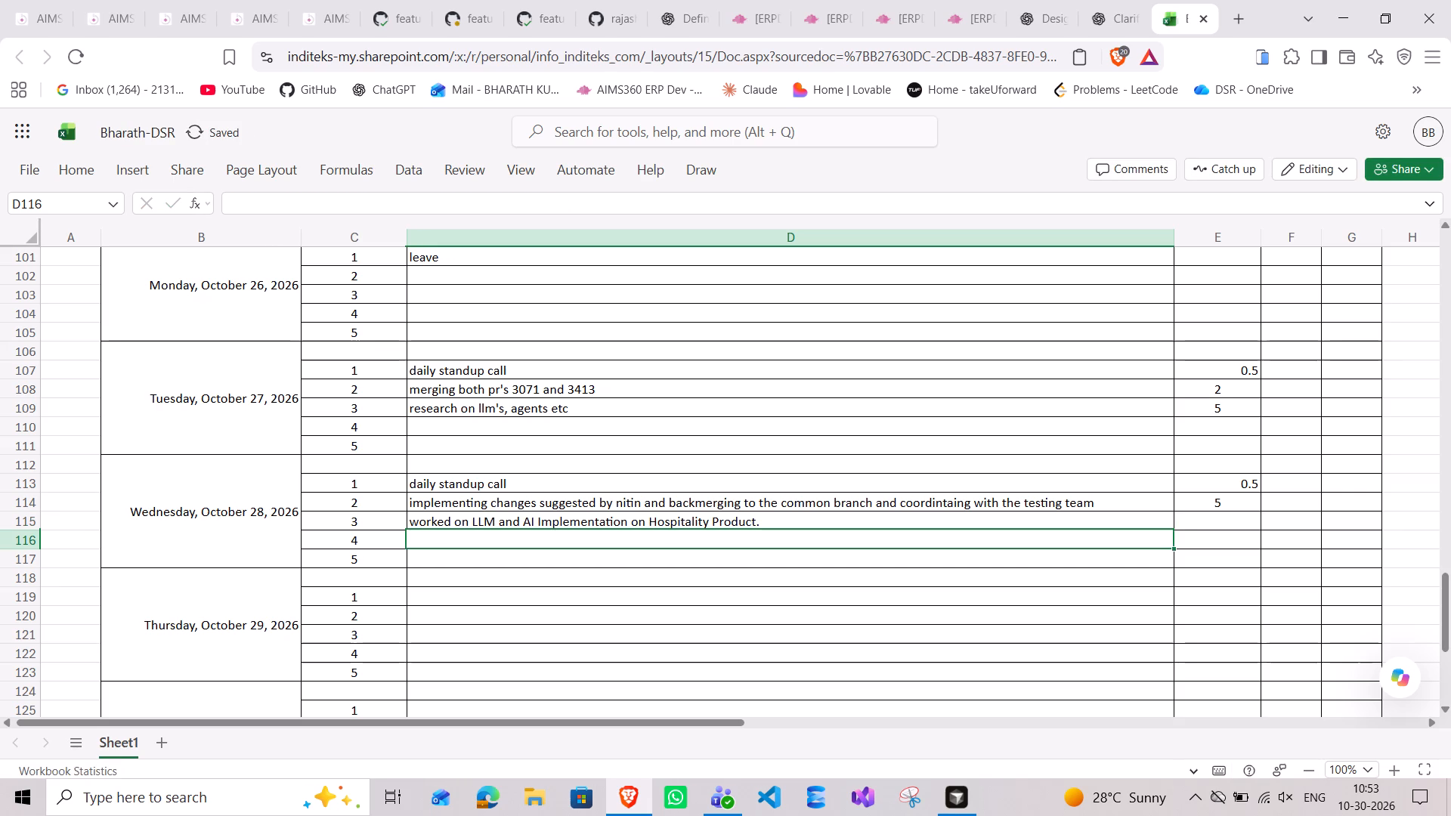
In column E for entry 3 of Wednesday, October 28, 2026, enter 3 and save the workbook.
{"action": "left_click", "coordinate": [1218, 523]}
{"action": "key", "text": "2"}
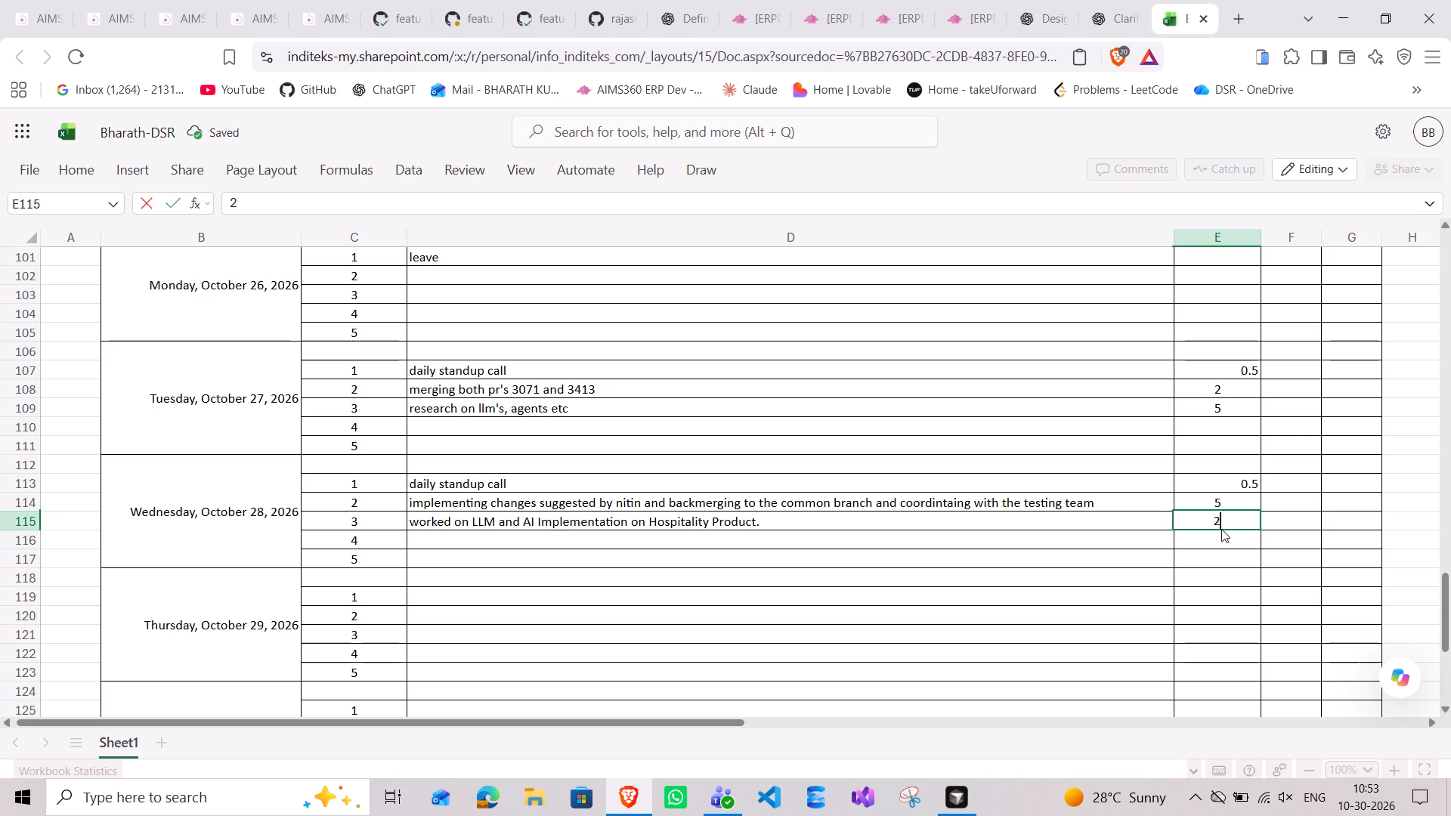
{"action": "key", "text": "BackSpace"}
{"action": "key", "text": "3"}
{"action": "left_click", "coordinate": [1214, 529]}
{"action": "left_click", "coordinate": [1217, 550]}
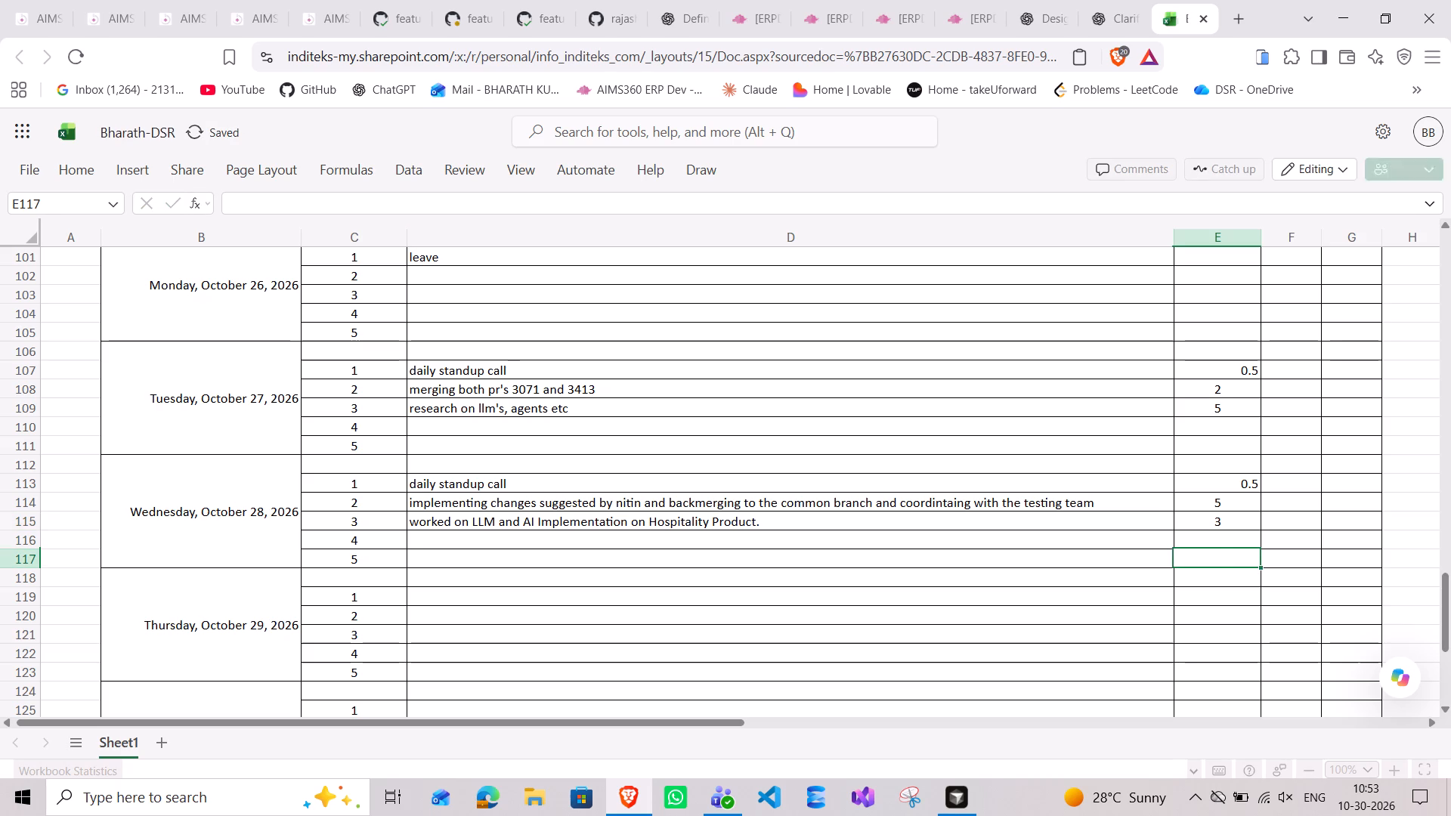
{"action": "key", "text": "ctrl+s"}
Copy Wednesday's "daily standup call" entry with its 0.5 value into entry 1 for Thursday, October 29, 2026.
{"action": "scroll", "coordinate": [469, 482], "scroll_direction": "down", "scroll_amount": 1}
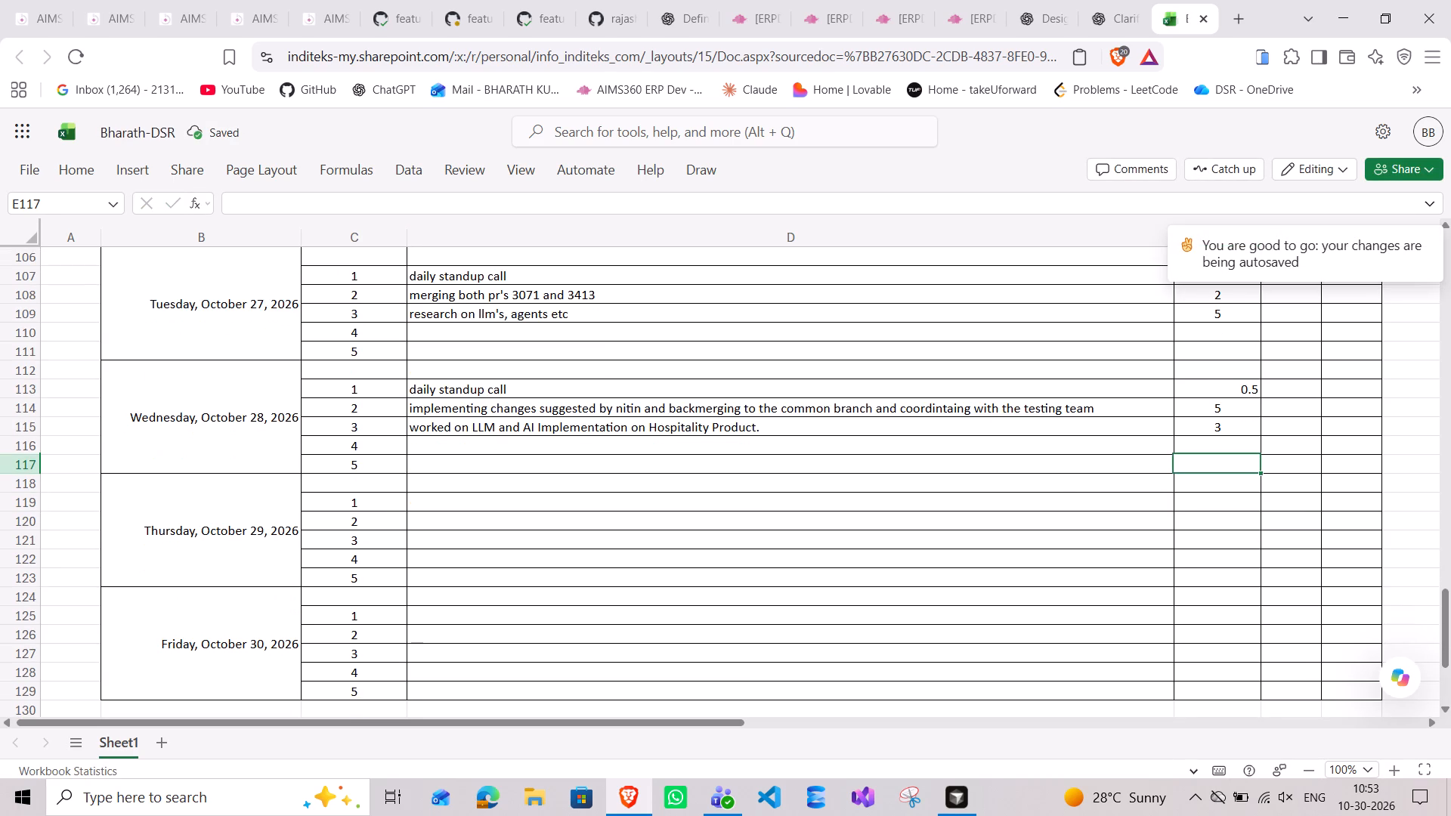
{"action": "left_click_drag", "start_coordinate": [490, 390], "coordinate": [1214, 388]}
{"action": "key", "text": "ctrl+c"}
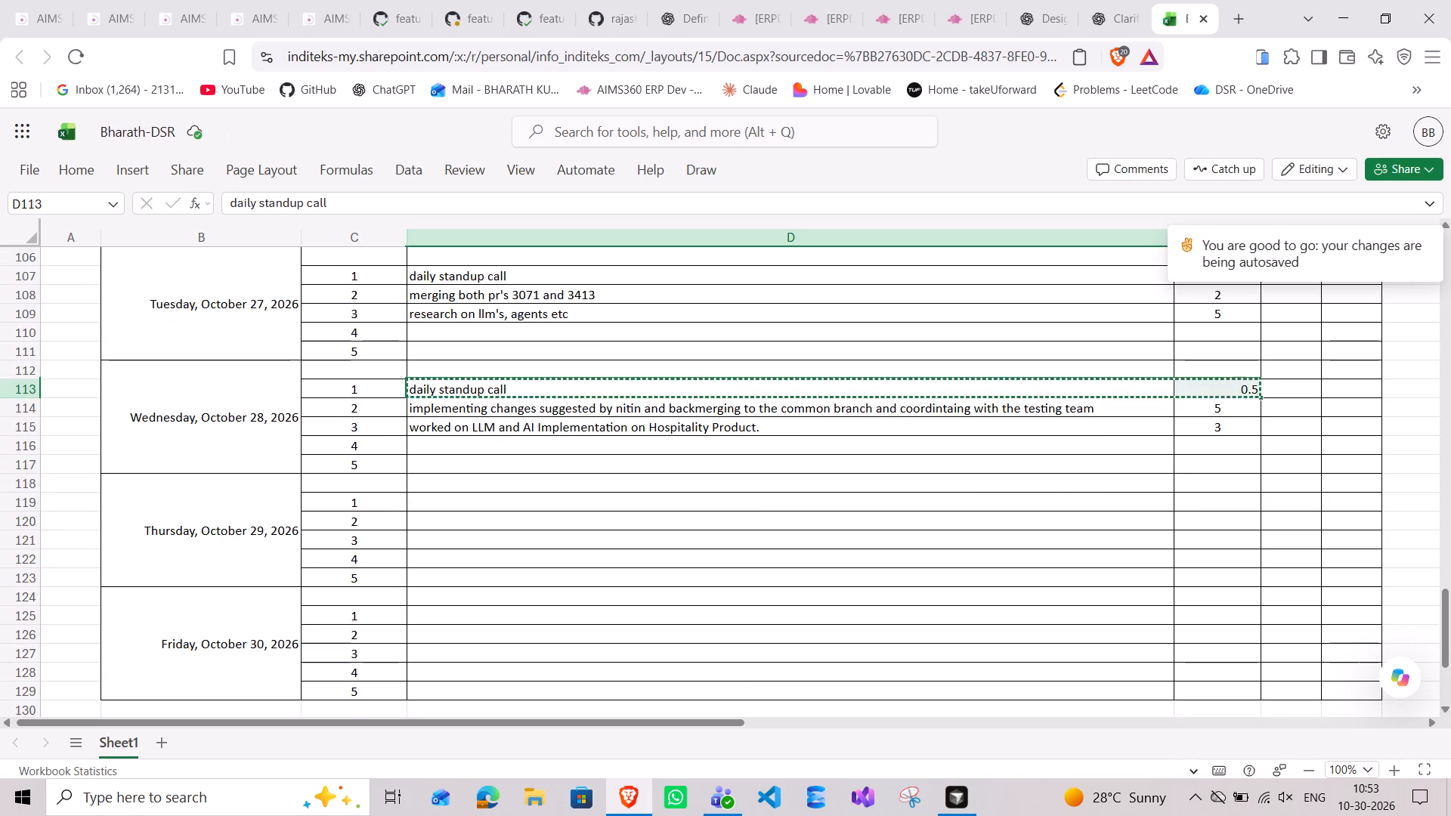
{"action": "left_click", "coordinate": [464, 499]}
{"action": "key", "text": "ctrl+v"}
Copy Wednesday's LLM and AI Implementation entry with its column E value into entry 2 for Thursday, October 29, 2026.
{"action": "left_click_drag", "start_coordinate": [475, 434], "coordinate": [1241, 424]}
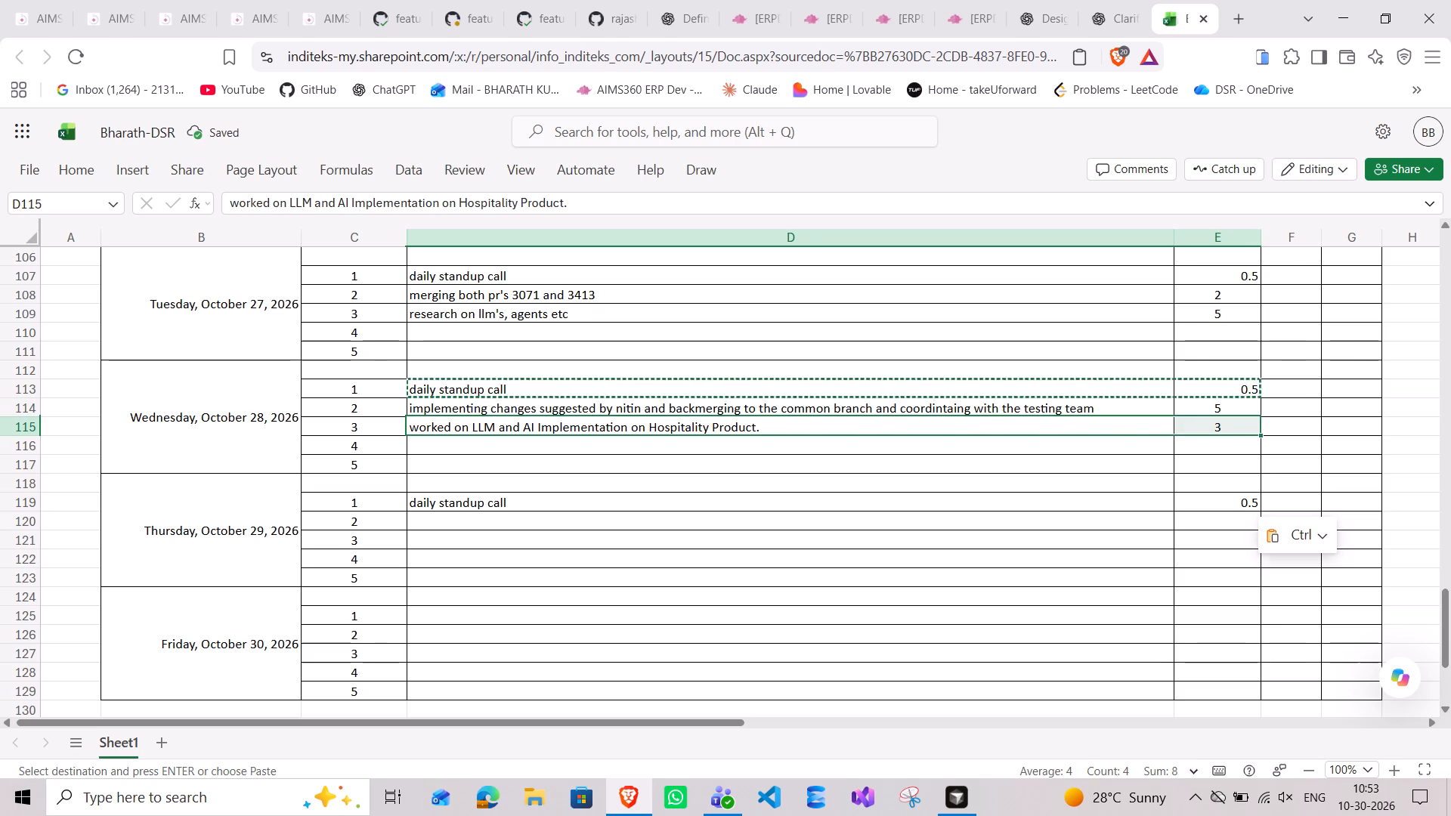
{"action": "key", "text": "ctrl+c"}
{"action": "left_click", "coordinate": [582, 522]}
{"action": "key", "text": "ctrl+v"}
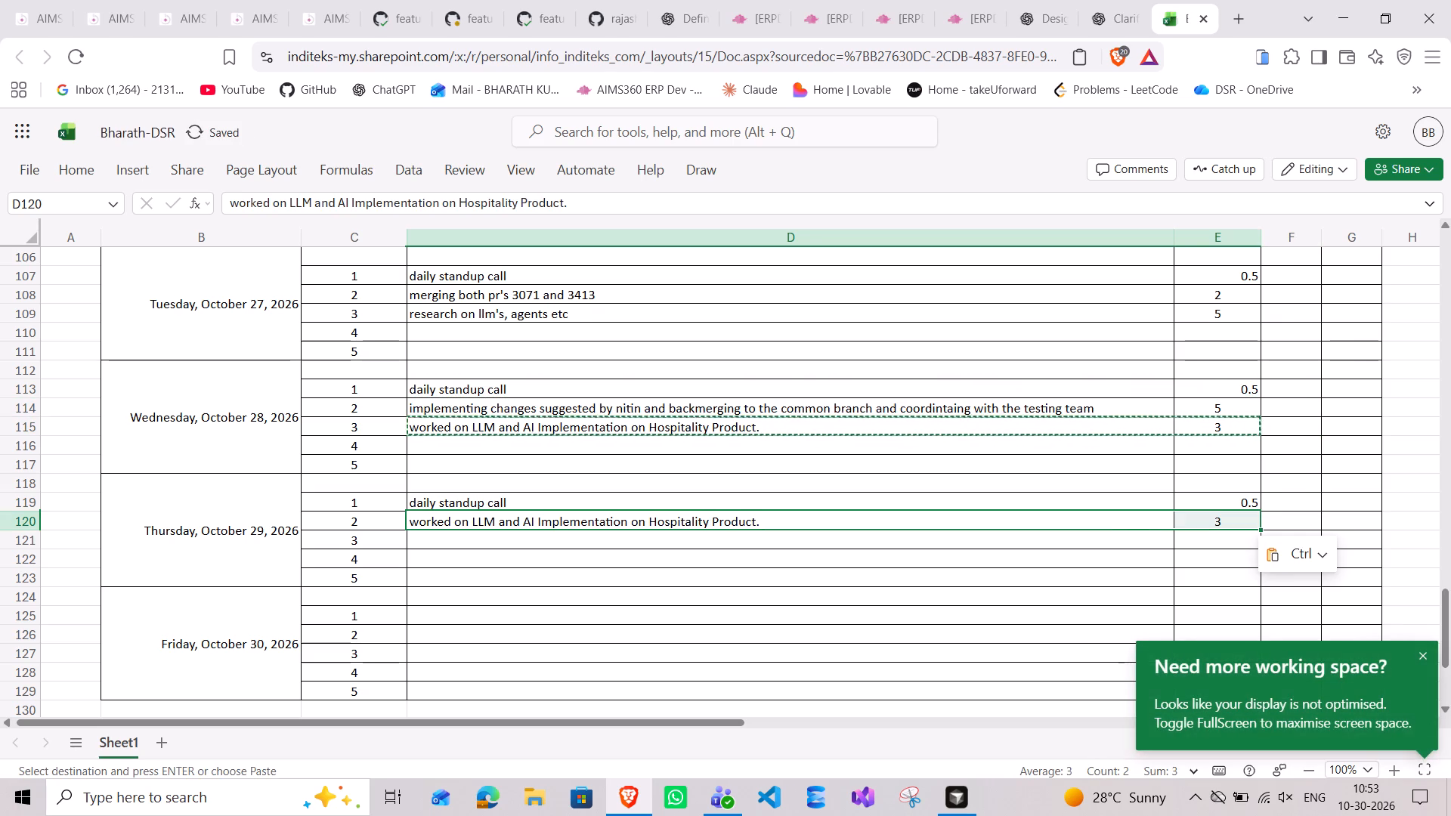
Replace the final period of entry 2 for Thursday, October 29, 2026 with ", agents creation".
{"action": "double_click", "coordinate": [775, 520]}
{"action": "key", "text": "BackSpace"}
{"action": "type", "text": ", agents creat"}
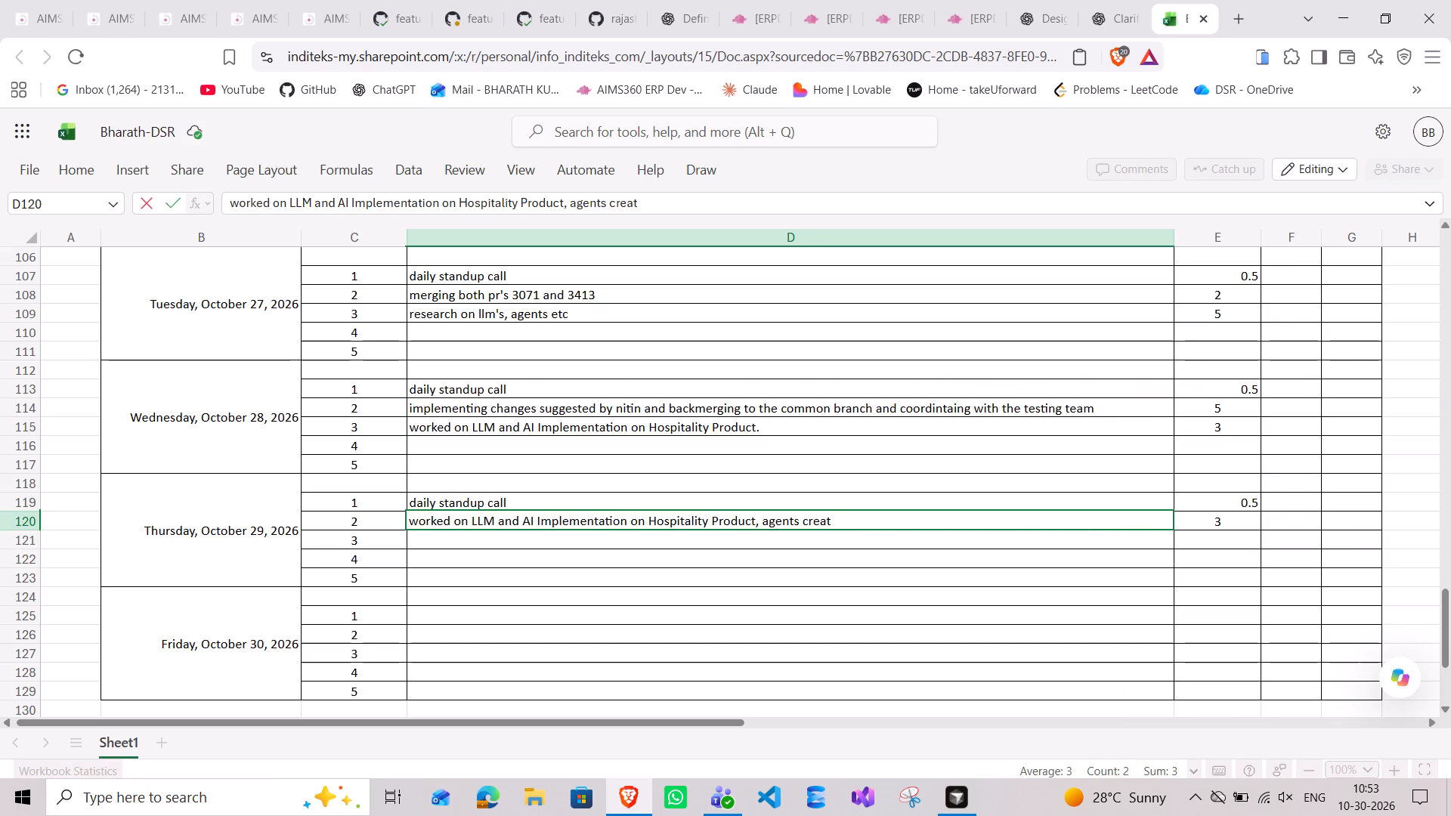
{"action": "type", "text": "ion"}
{"action": "key", "text": "Return"}
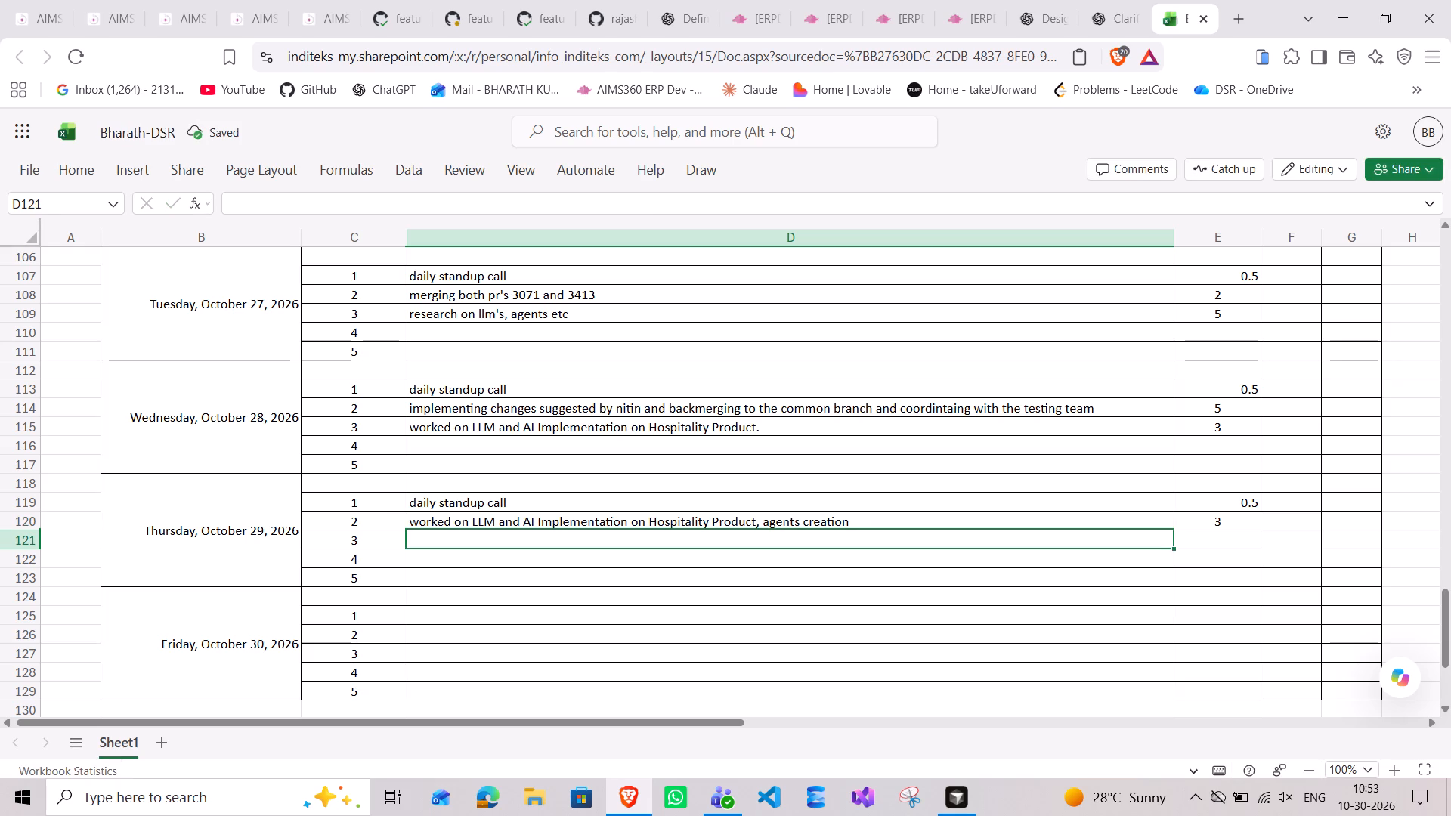
Set the column E value of entry 2 for Thursday, October 29, 2026 to 8 and save the workbook.
{"action": "left_click", "coordinate": [1220, 527]}
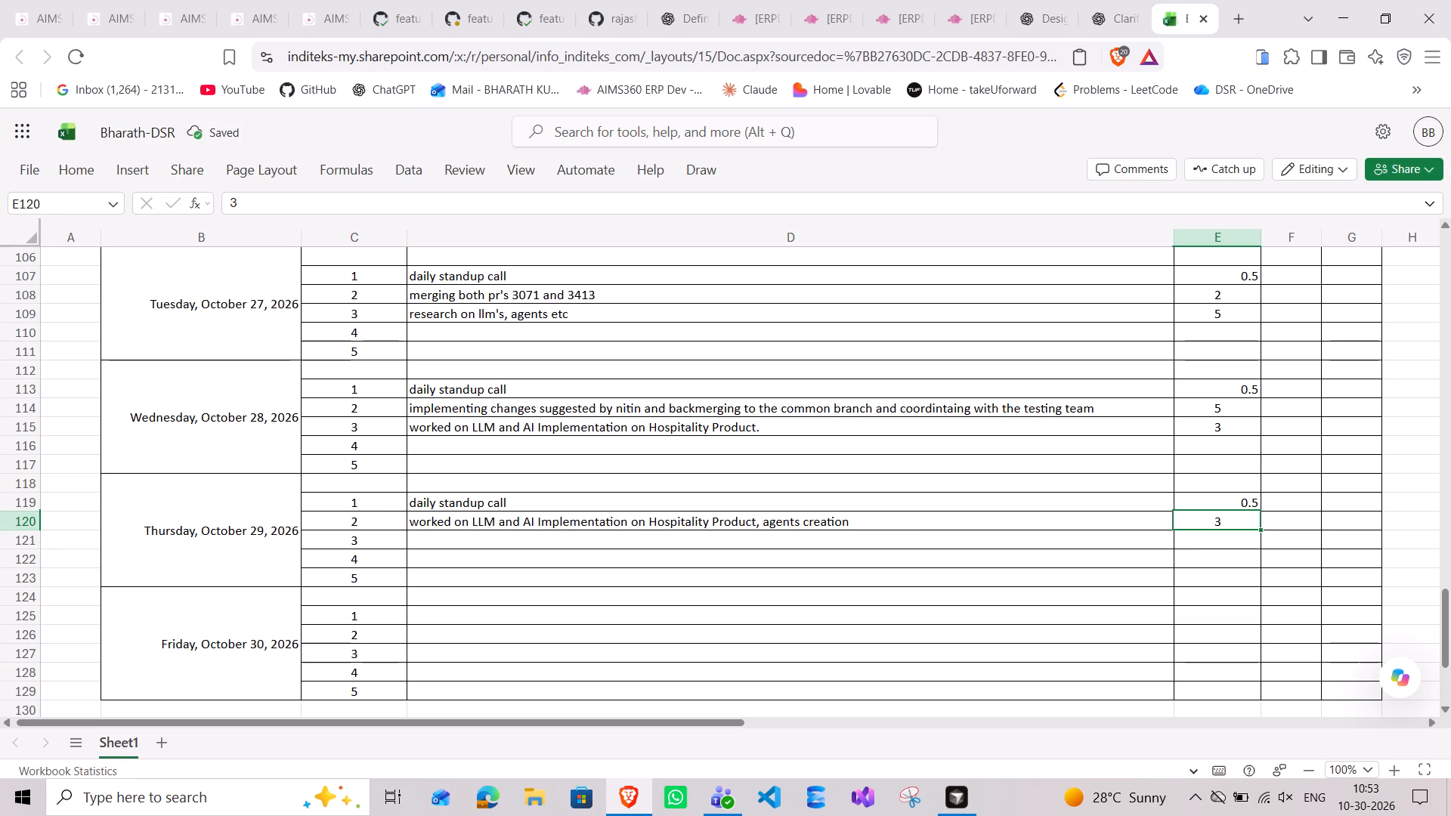
{"action": "key", "text": "8"}
{"action": "left_click", "coordinate": [1224, 530]}
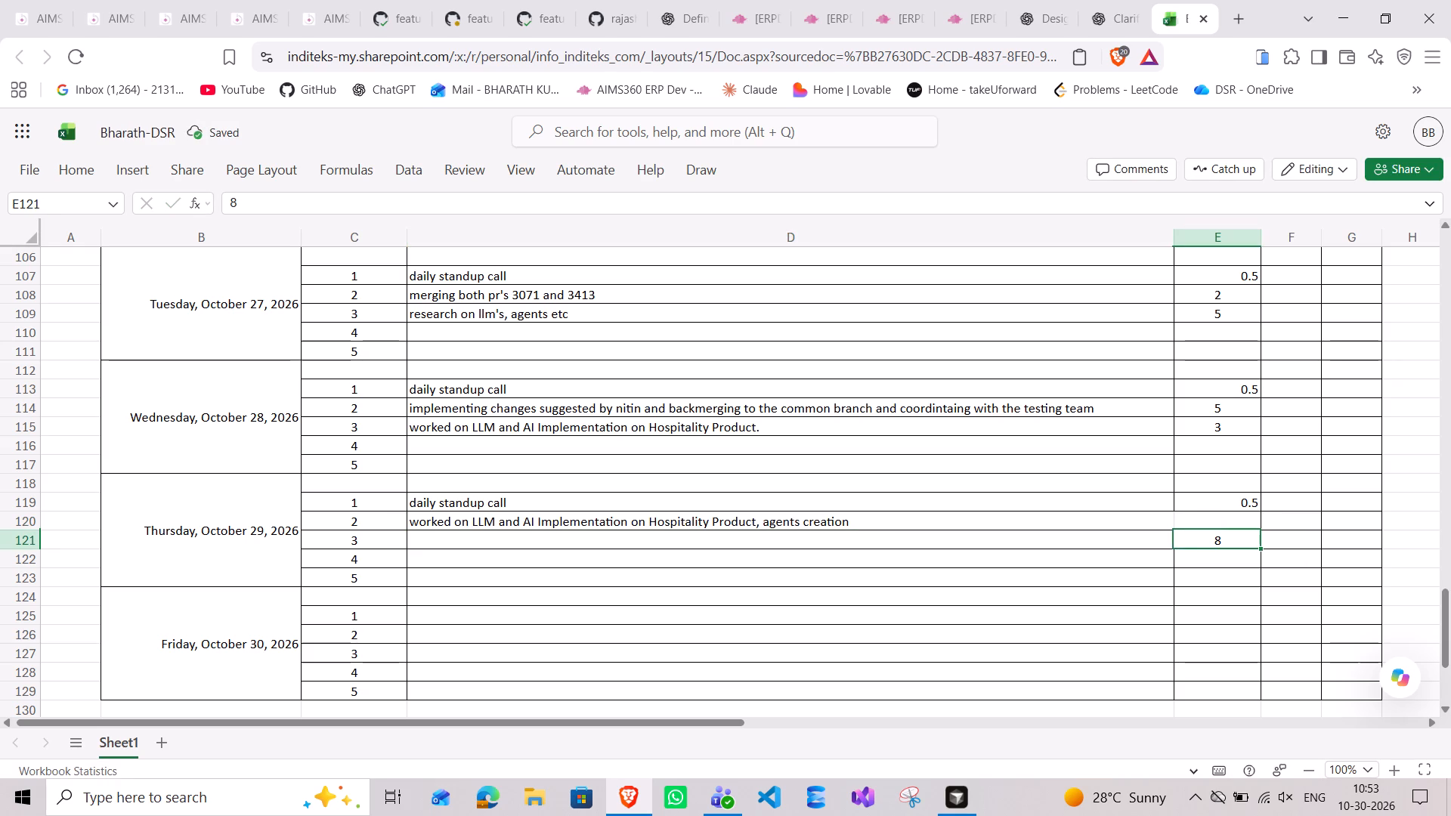
{"action": "left_click", "coordinate": [1237, 540]}
{"action": "key", "text": "ctrl+x"}
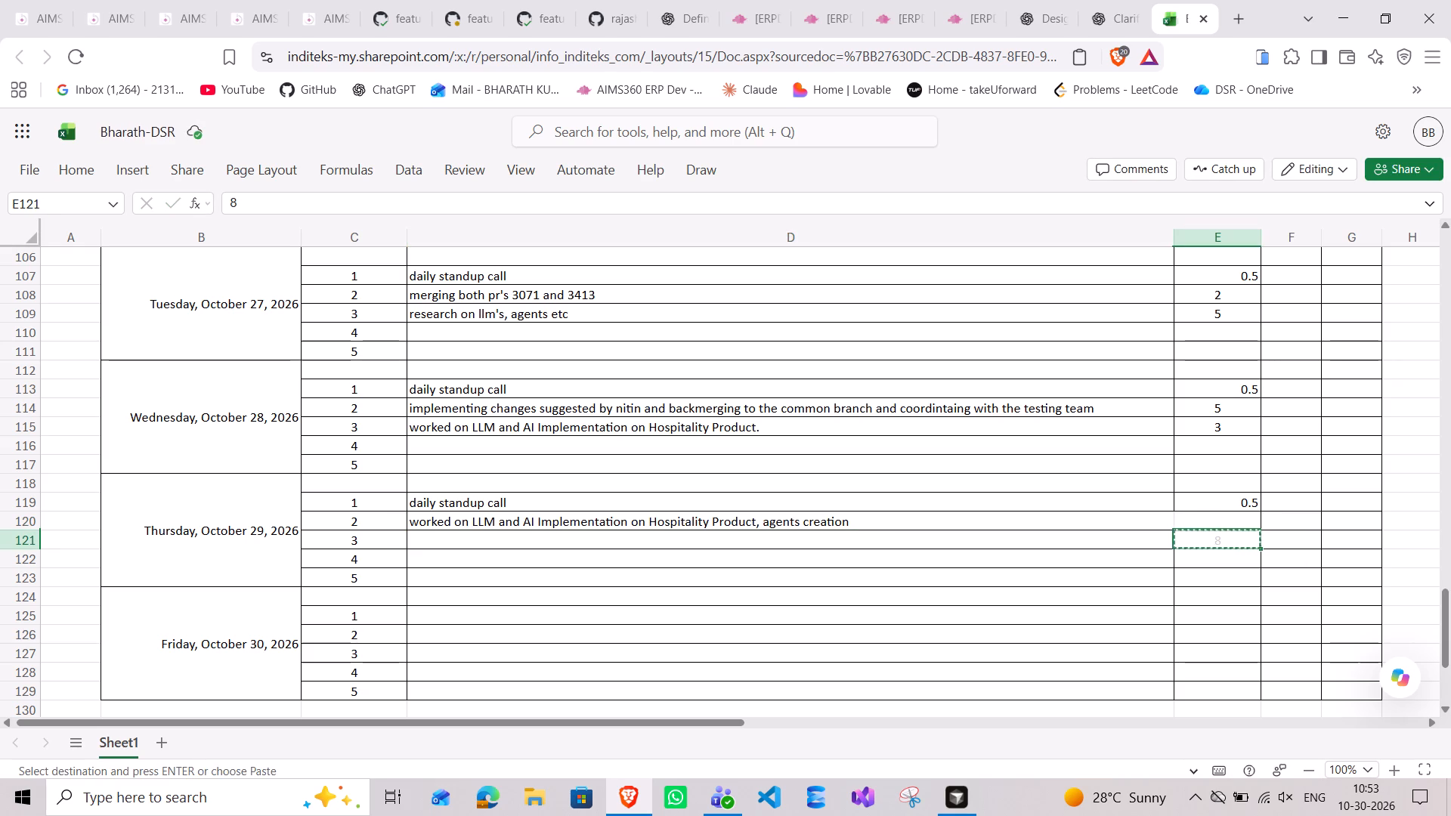
{"action": "key", "text": "ctrl+z"}
{"action": "left_click", "coordinate": [1222, 583]}
{"action": "key", "text": "ctrl+s"}
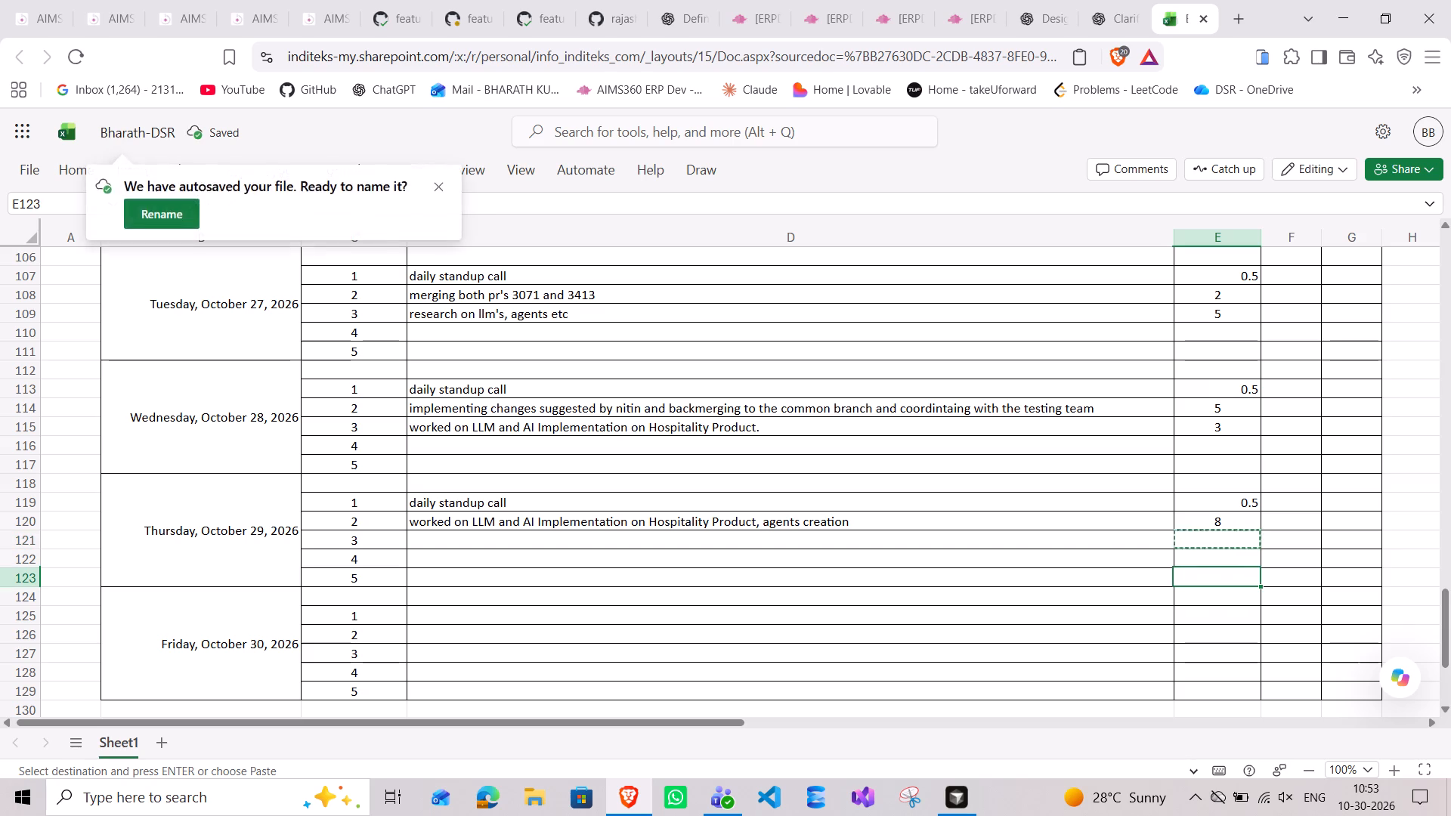
{"action": "left_click", "coordinate": [1099, 568]}
{"action": "left_click", "coordinate": [1289, 460]}
{"action": "key", "text": "Escape"}
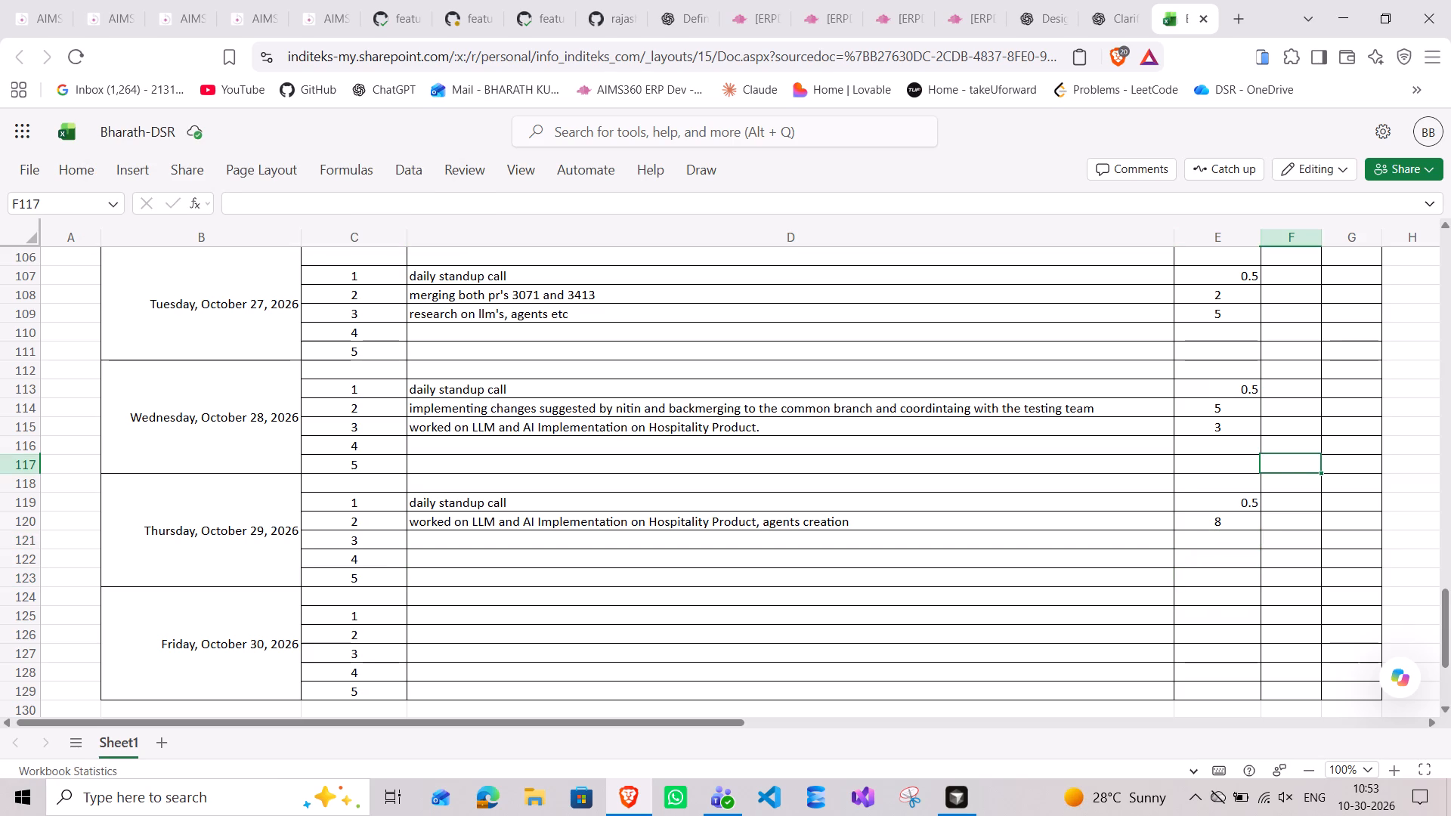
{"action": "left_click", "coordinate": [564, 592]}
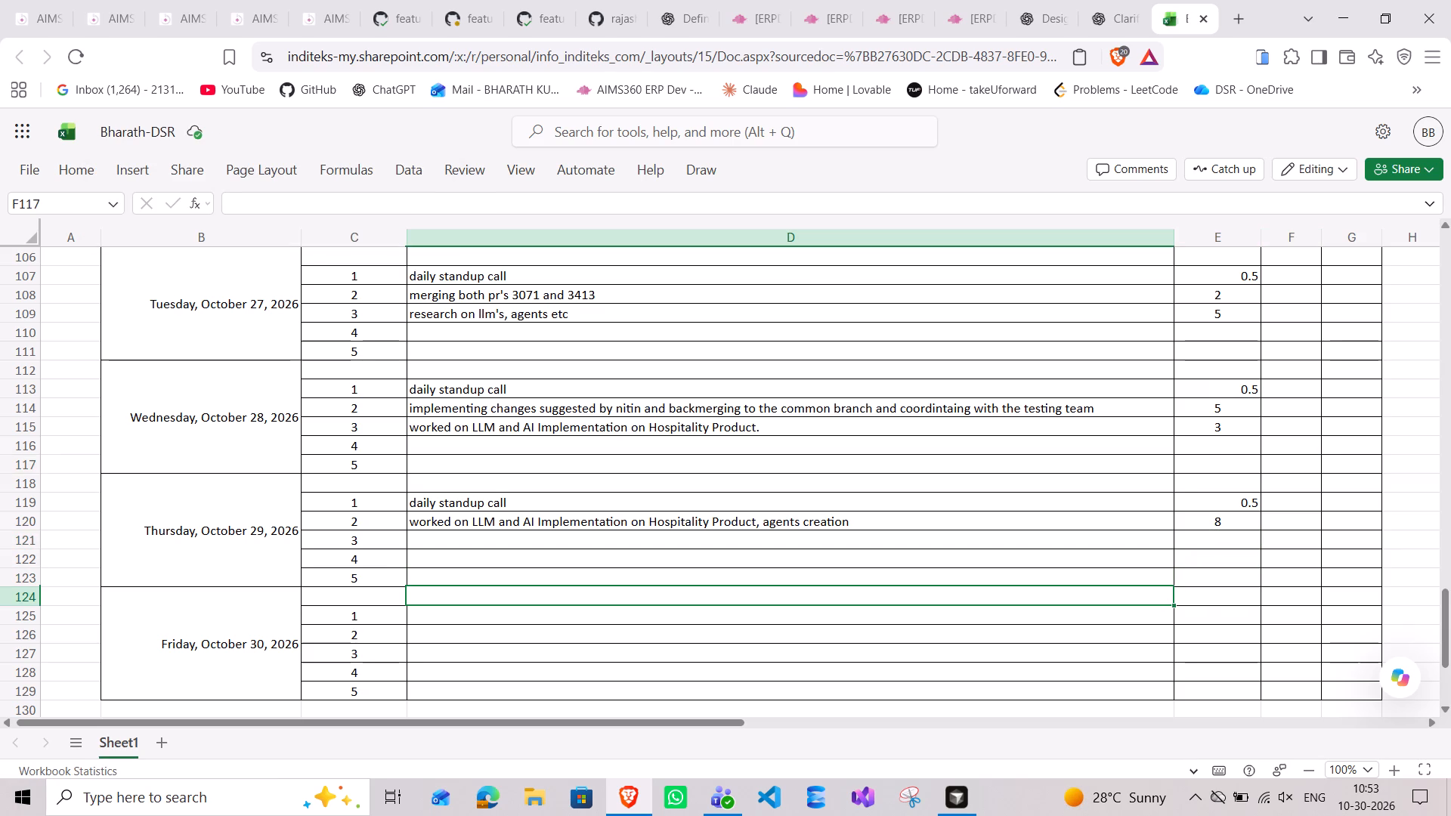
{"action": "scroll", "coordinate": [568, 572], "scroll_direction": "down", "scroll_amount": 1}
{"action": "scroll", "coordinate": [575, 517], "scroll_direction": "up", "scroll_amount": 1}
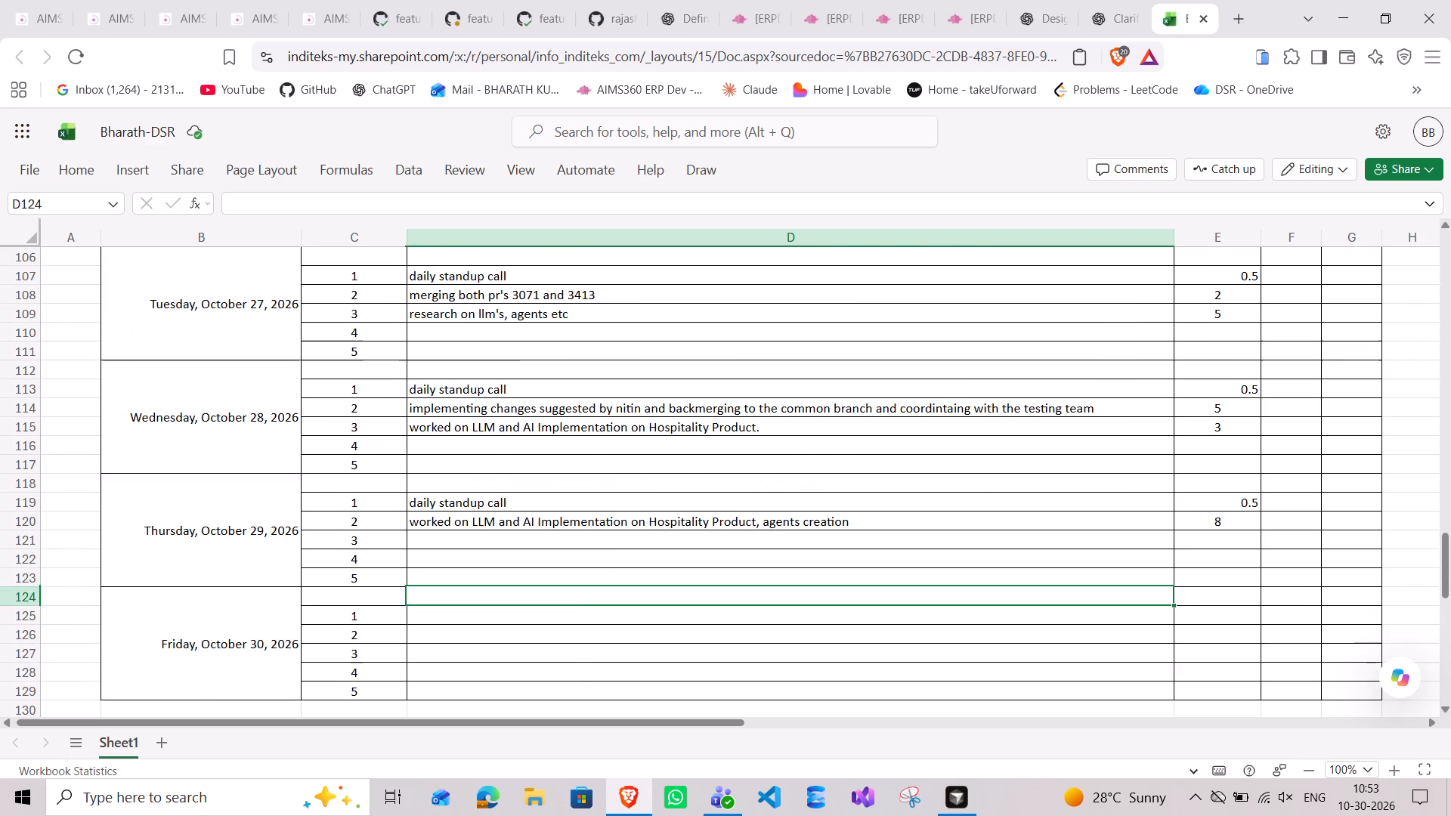
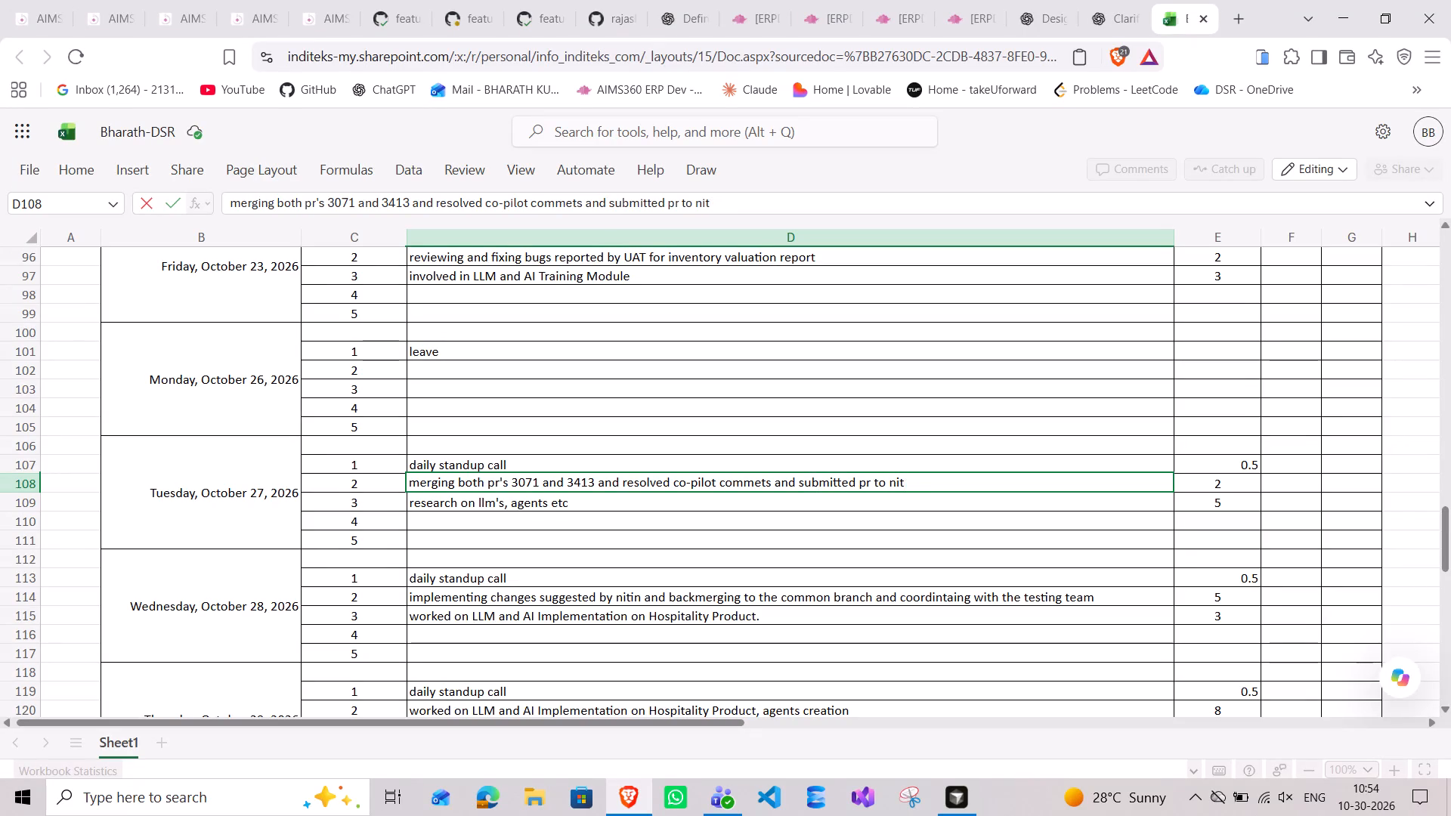
{"action": "key", "text": "BackSpace"}
{"action": "key", "text": "BackSpace"}
{"action": "key", "text": "BackSpace"}
{"action": "key", "text": "BackSpace"}
{"action": "key", "text": "BackSpace"}
{"action": "key", "text": "BackSpace"}
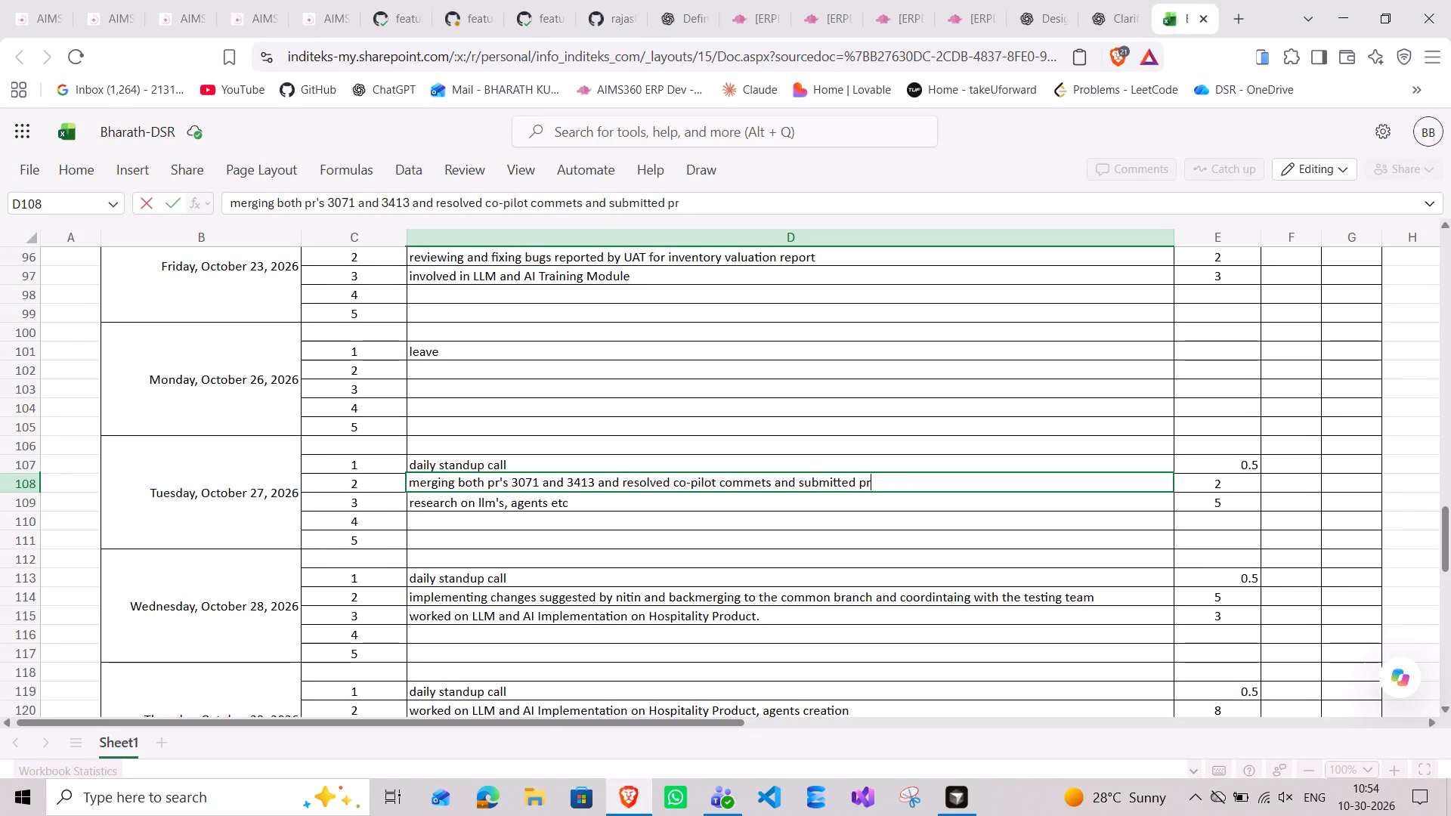
{"action": "key", "text": "BackSpace"}
{"action": "key", "text": "BackSpace"}
{"action": "type", "text": "final pr"}
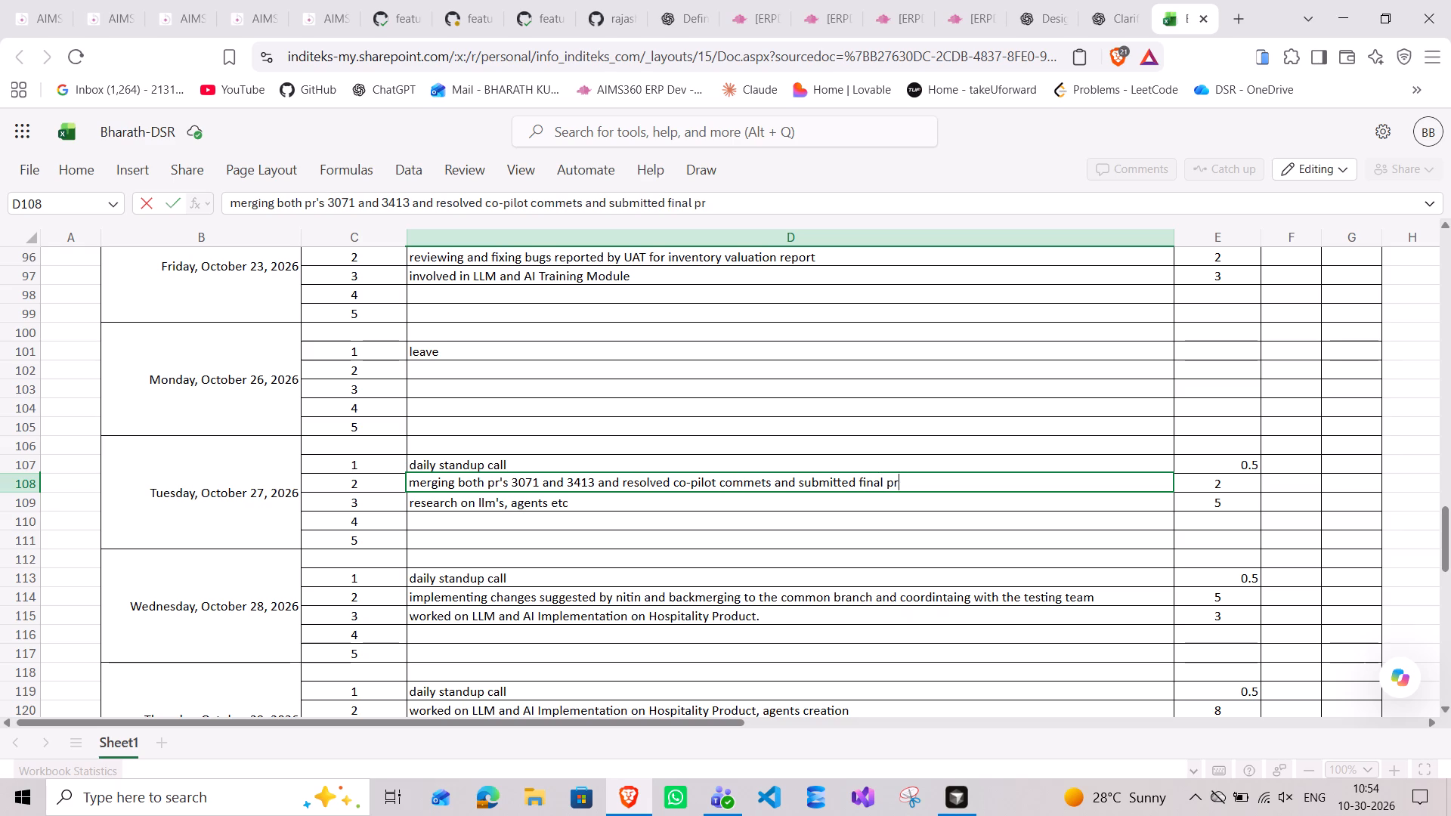
{"action": "key", "text": "Return"}
{"action": "left_click", "coordinate": [902, 413]}
{"action": "scroll", "coordinate": [903, 413], "scroll_direction": "down", "scroll_amount": 2}
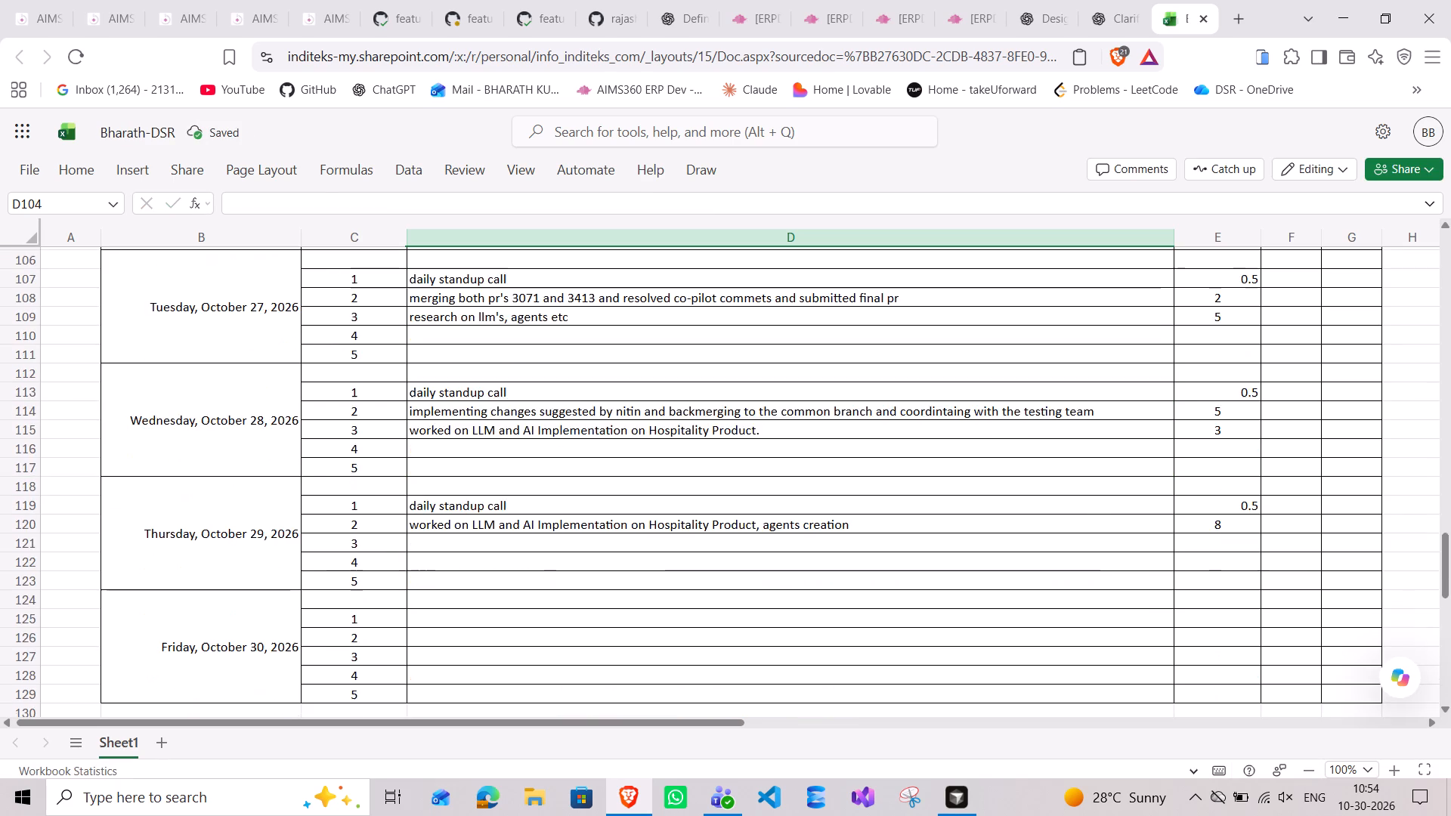
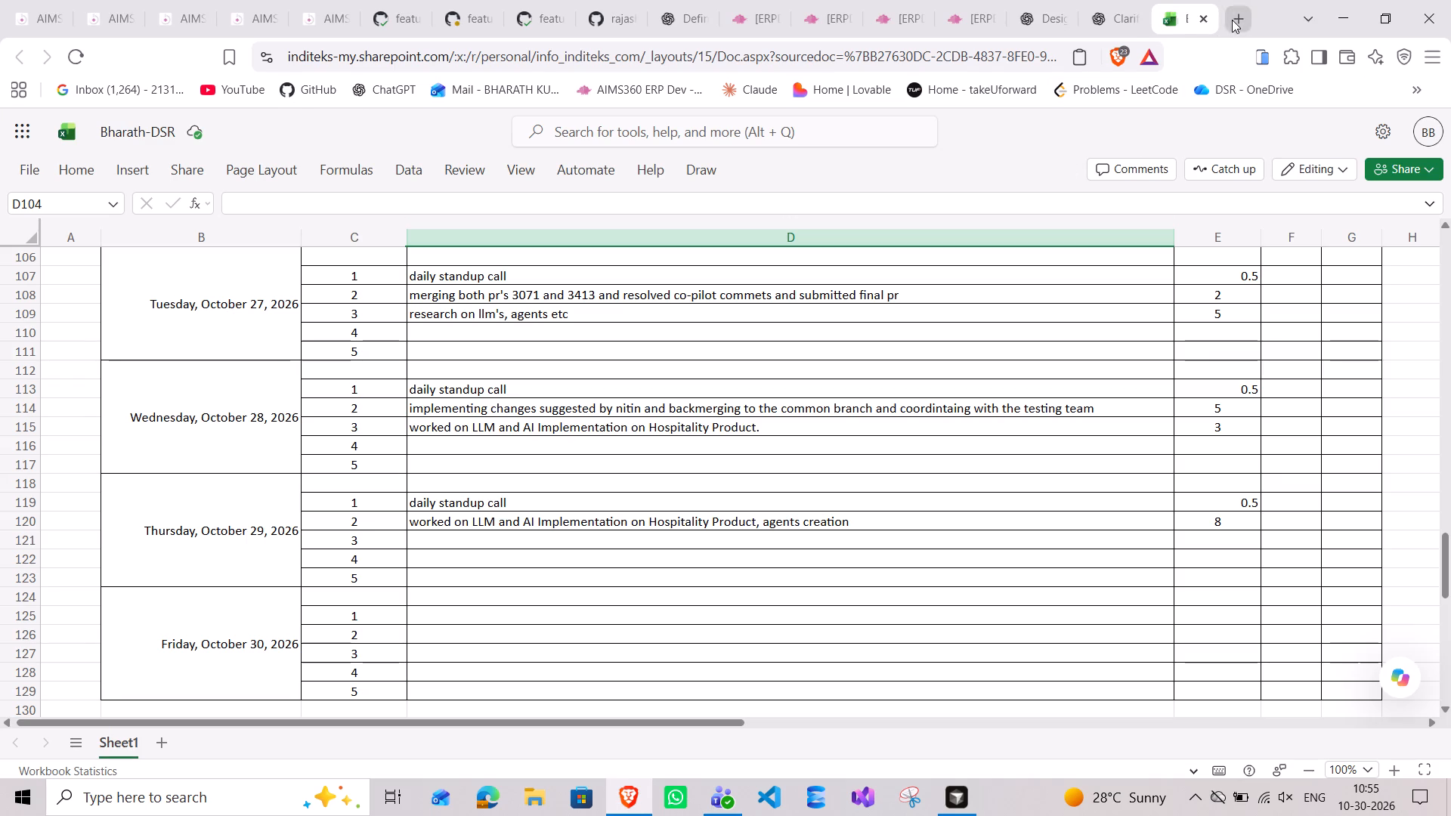
Open the bookmarked Book 1.xlsx workbook, which holds the Hours Tracking Report.
{"action": "left_click", "coordinate": [1428, 91]}
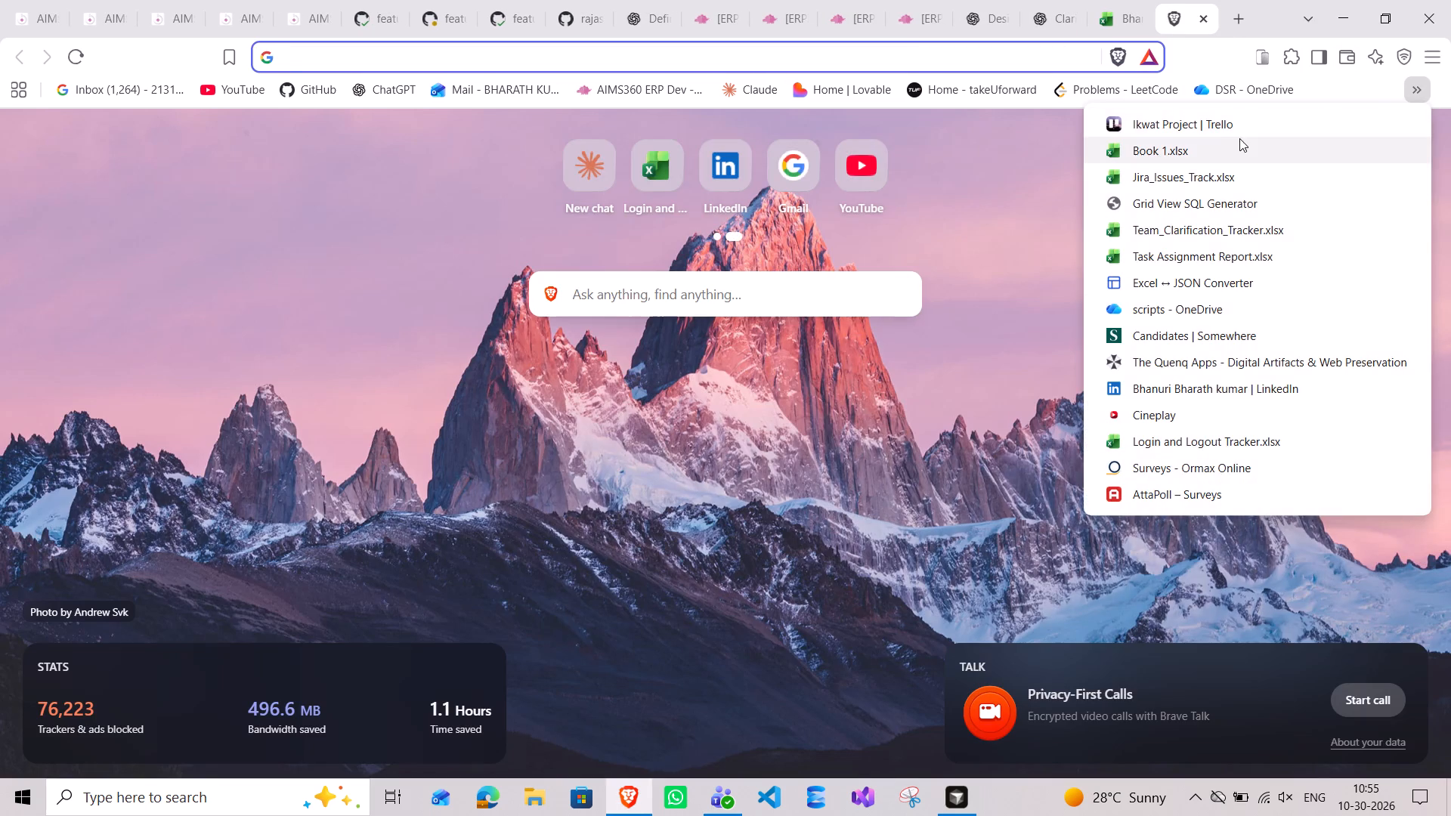
{"action": "left_click", "coordinate": [1229, 146]}
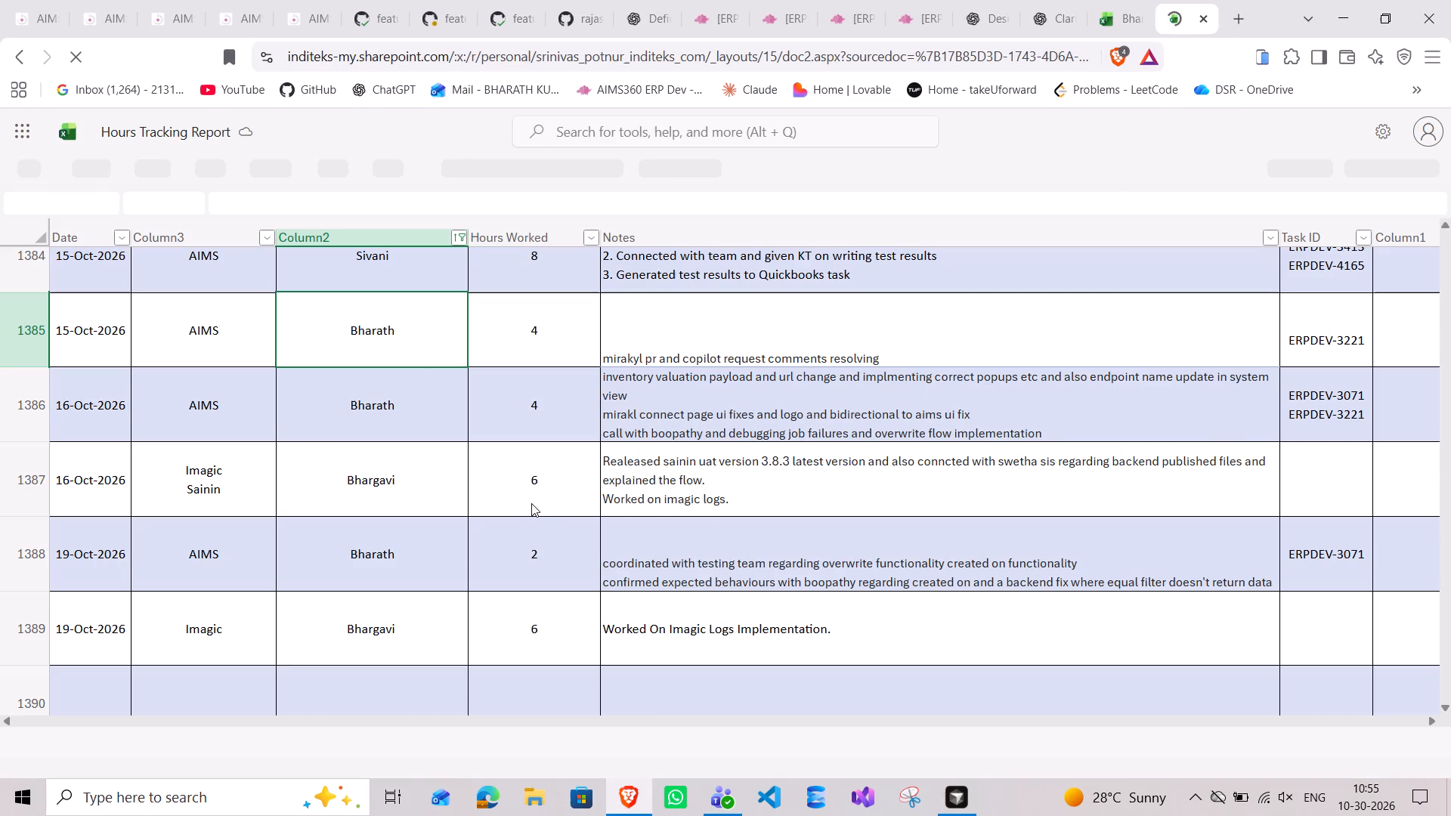
Examine the most recent entries at the end of the Hours Tracker sheet and the empty rows below them.
{"action": "scroll", "coordinate": [531, 503], "scroll_direction": "down", "scroll_amount": 6}
{"action": "scroll", "coordinate": [531, 503], "scroll_direction": "up", "scroll_amount": 4}
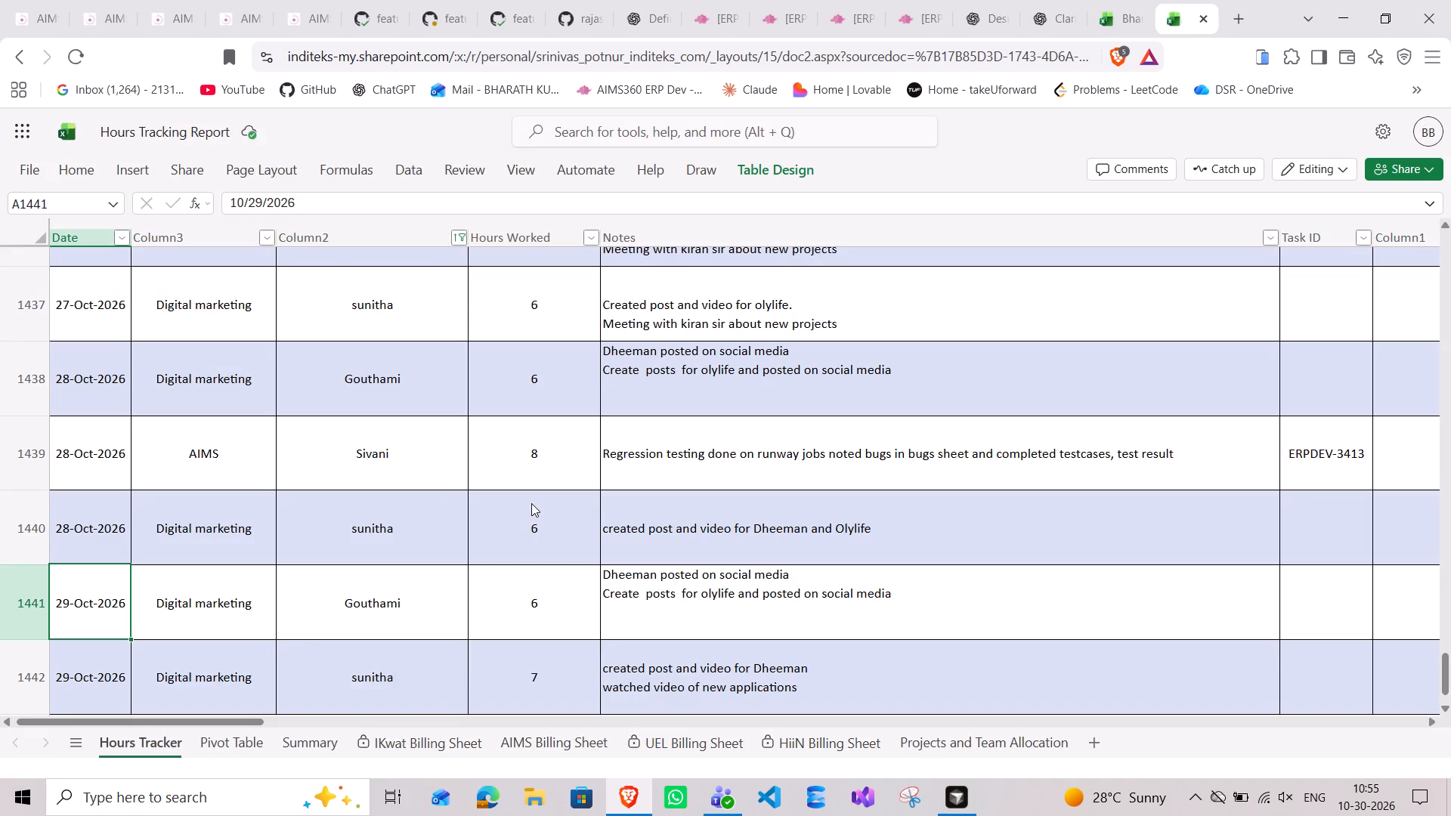
{"action": "scroll", "coordinate": [531, 503], "scroll_direction": "down", "scroll_amount": 6}
{"action": "scroll", "coordinate": [531, 503], "scroll_direction": "down", "scroll_amount": 20}
{"action": "scroll", "coordinate": [531, 503], "scroll_direction": "down", "scroll_amount": 6}
{"action": "scroll", "coordinate": [531, 503], "scroll_direction": "up", "scroll_amount": 9}
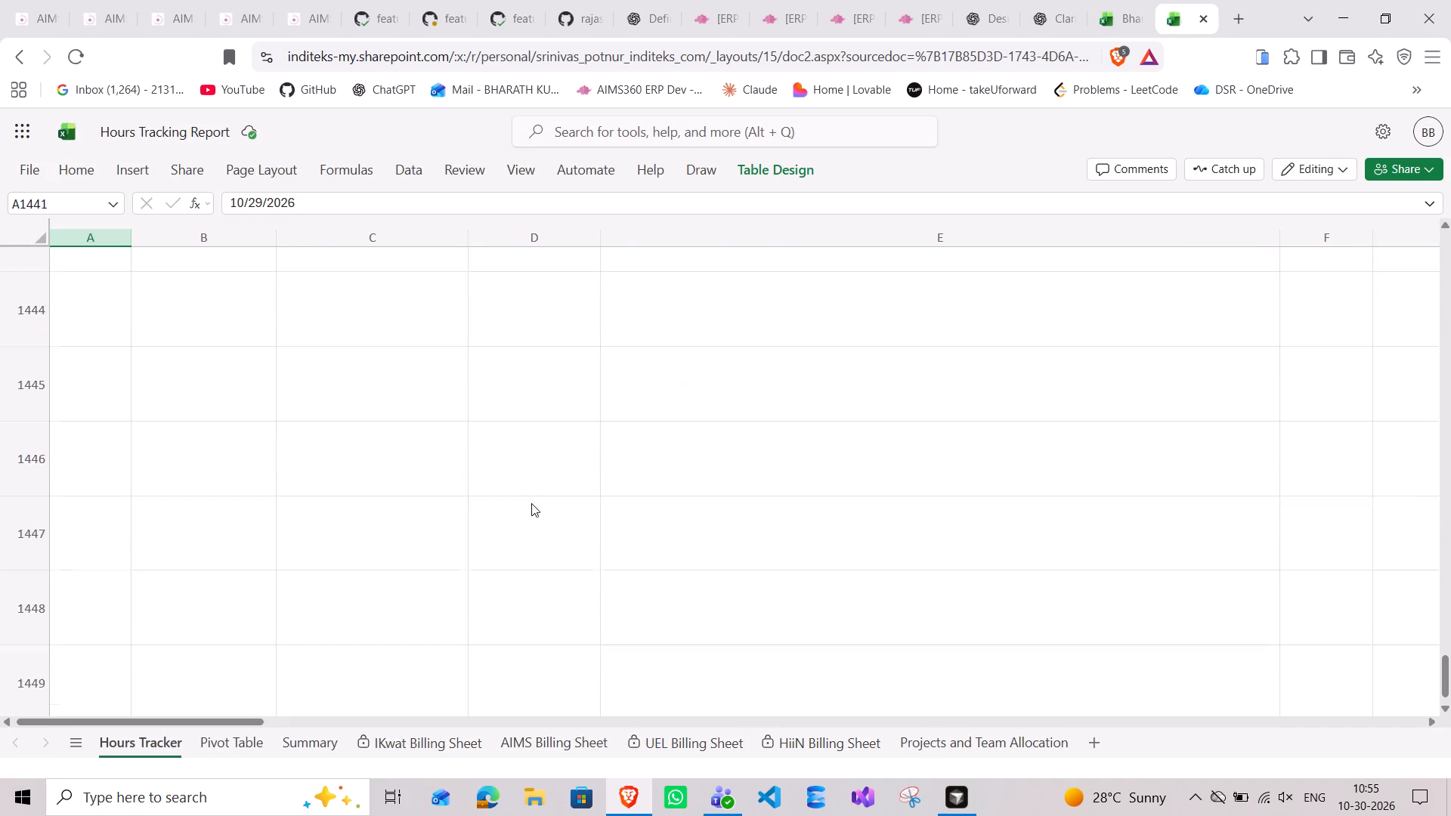
{"action": "scroll", "coordinate": [531, 503], "scroll_direction": "up", "scroll_amount": 4}
{"action": "scroll", "coordinate": [531, 503], "scroll_direction": "down", "scroll_amount": 8}
{"action": "scroll", "coordinate": [531, 503], "scroll_direction": "up", "scroll_amount": 1}
{"action": "scroll", "coordinate": [531, 503], "scroll_direction": "down", "scroll_amount": 5}
{"action": "left_click", "coordinate": [323, 518]}
{"action": "scroll", "coordinate": [420, 504], "scroll_direction": "up", "scroll_amount": 9}
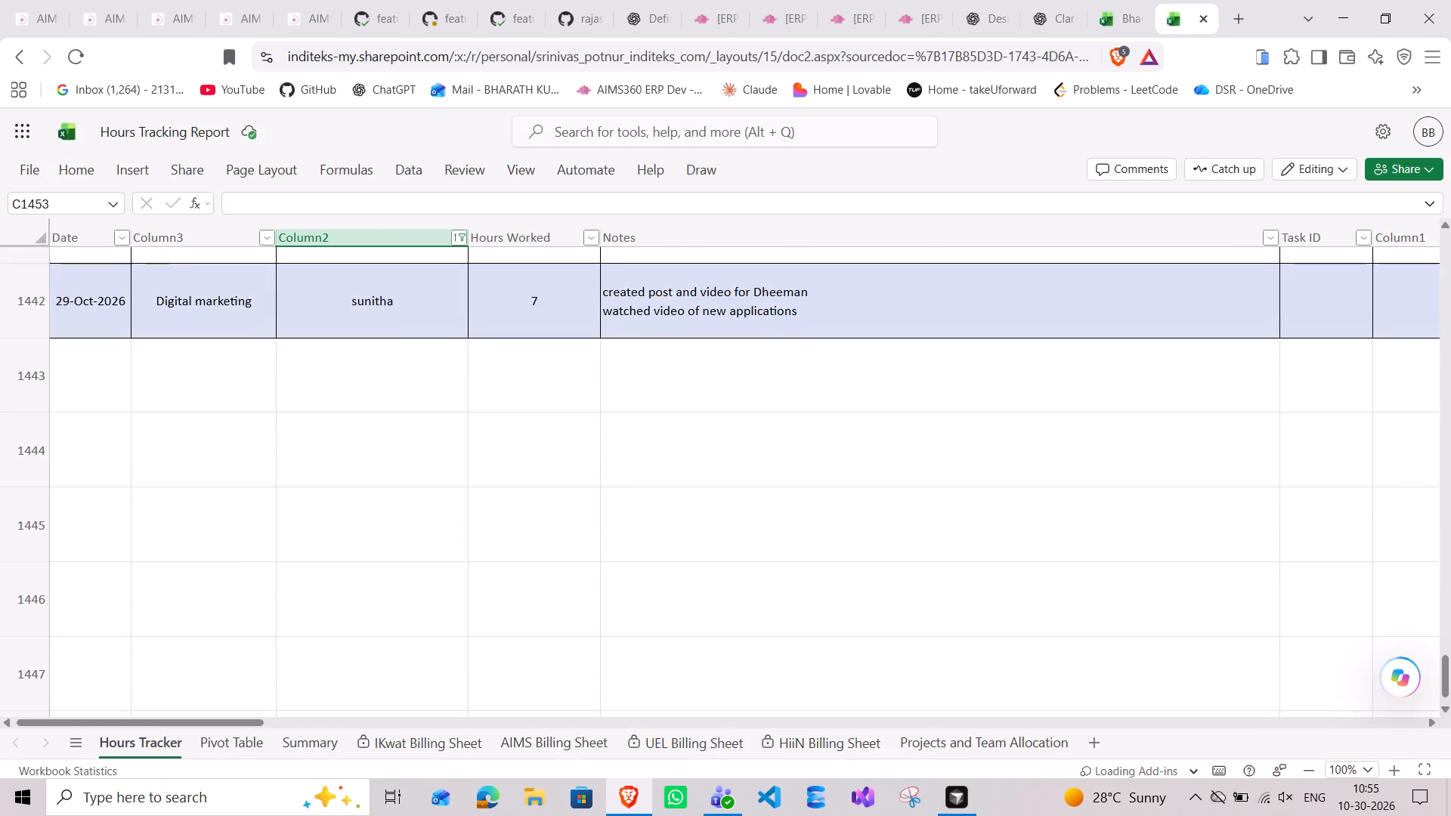
{"action": "scroll", "coordinate": [420, 504], "scroll_direction": "up", "scroll_amount": 2}
{"action": "scroll", "coordinate": [420, 504], "scroll_direction": "down", "scroll_amount": 4}
{"action": "scroll", "coordinate": [420, 504], "scroll_direction": "up", "scroll_amount": 1}
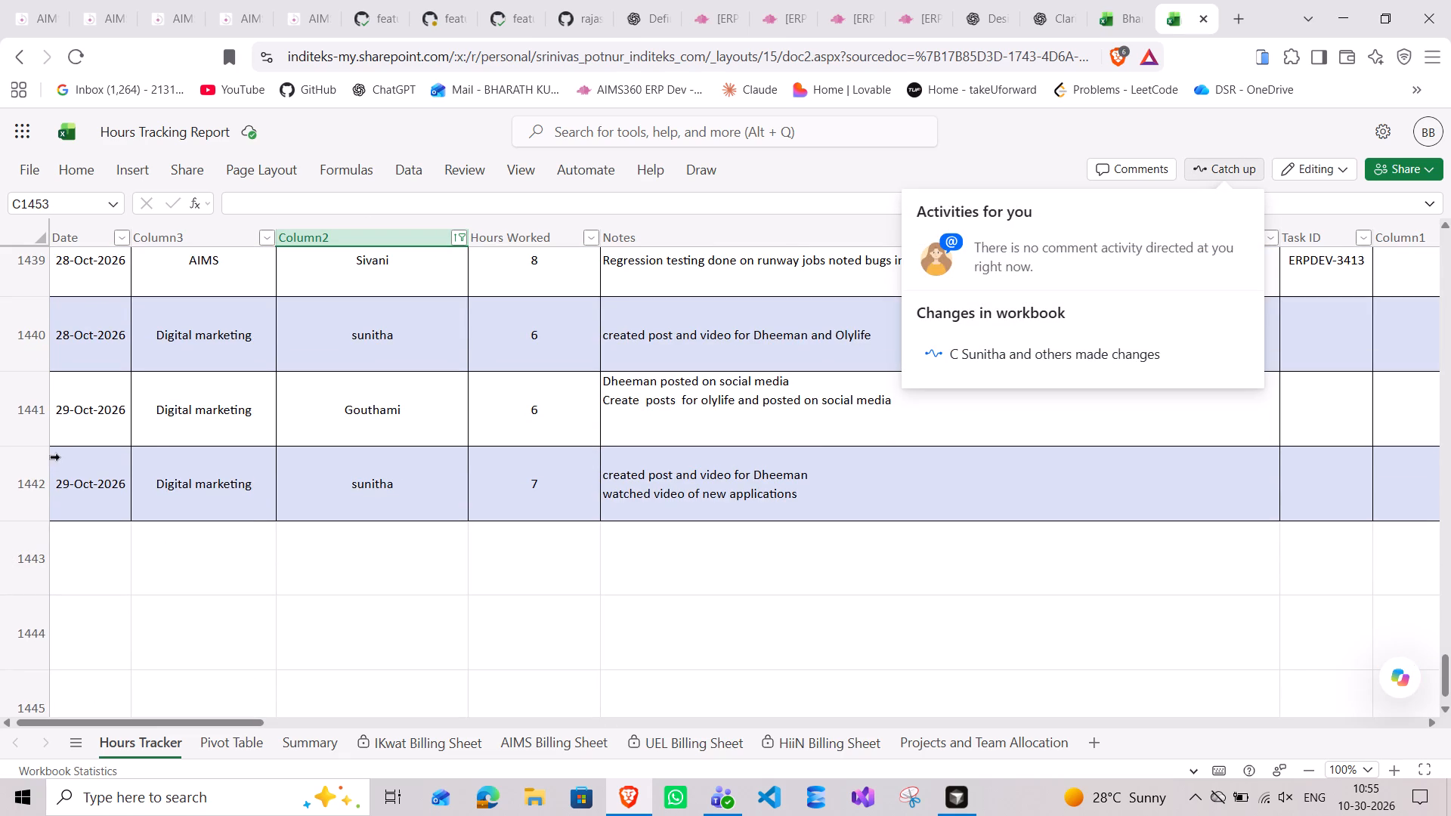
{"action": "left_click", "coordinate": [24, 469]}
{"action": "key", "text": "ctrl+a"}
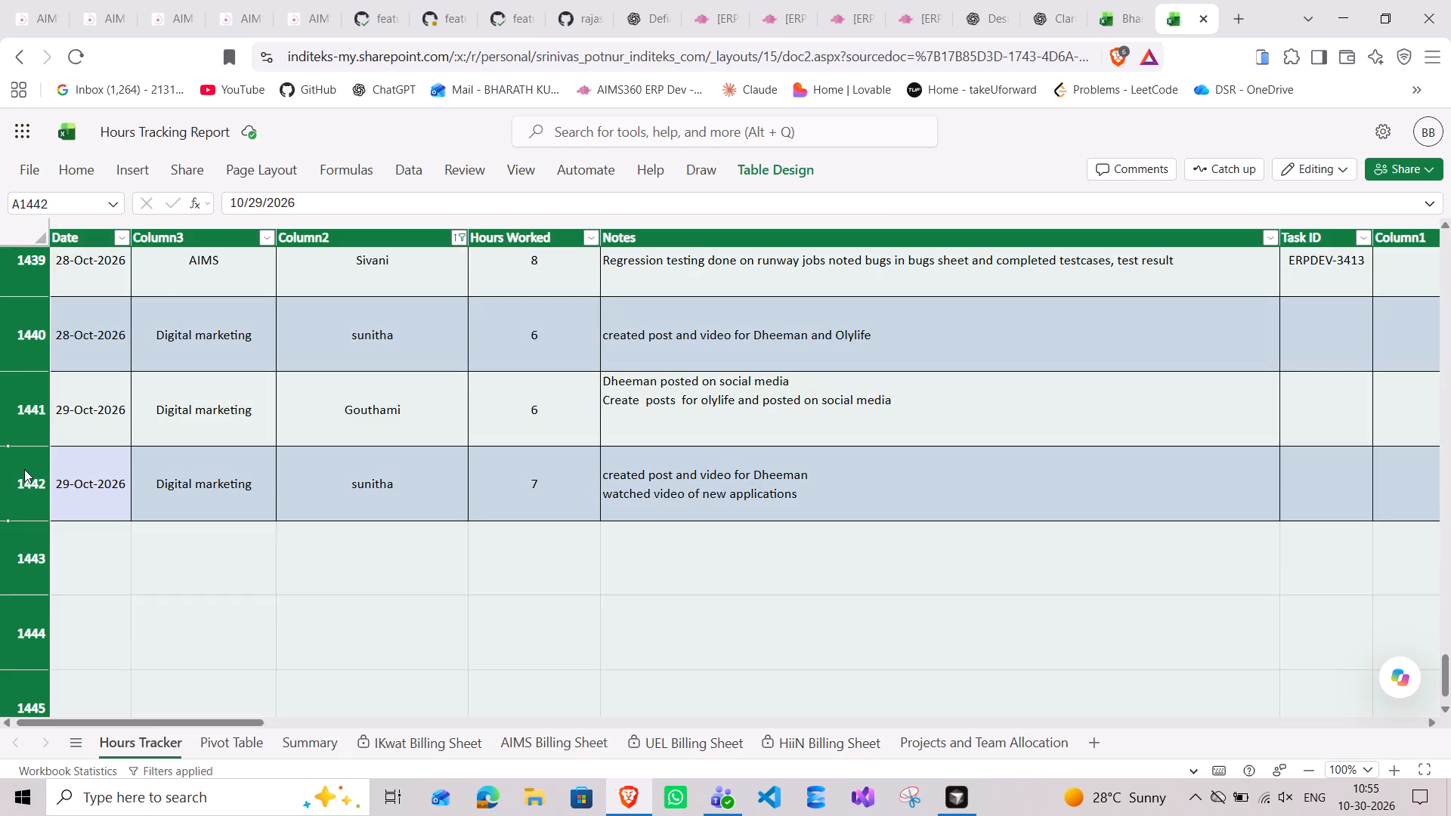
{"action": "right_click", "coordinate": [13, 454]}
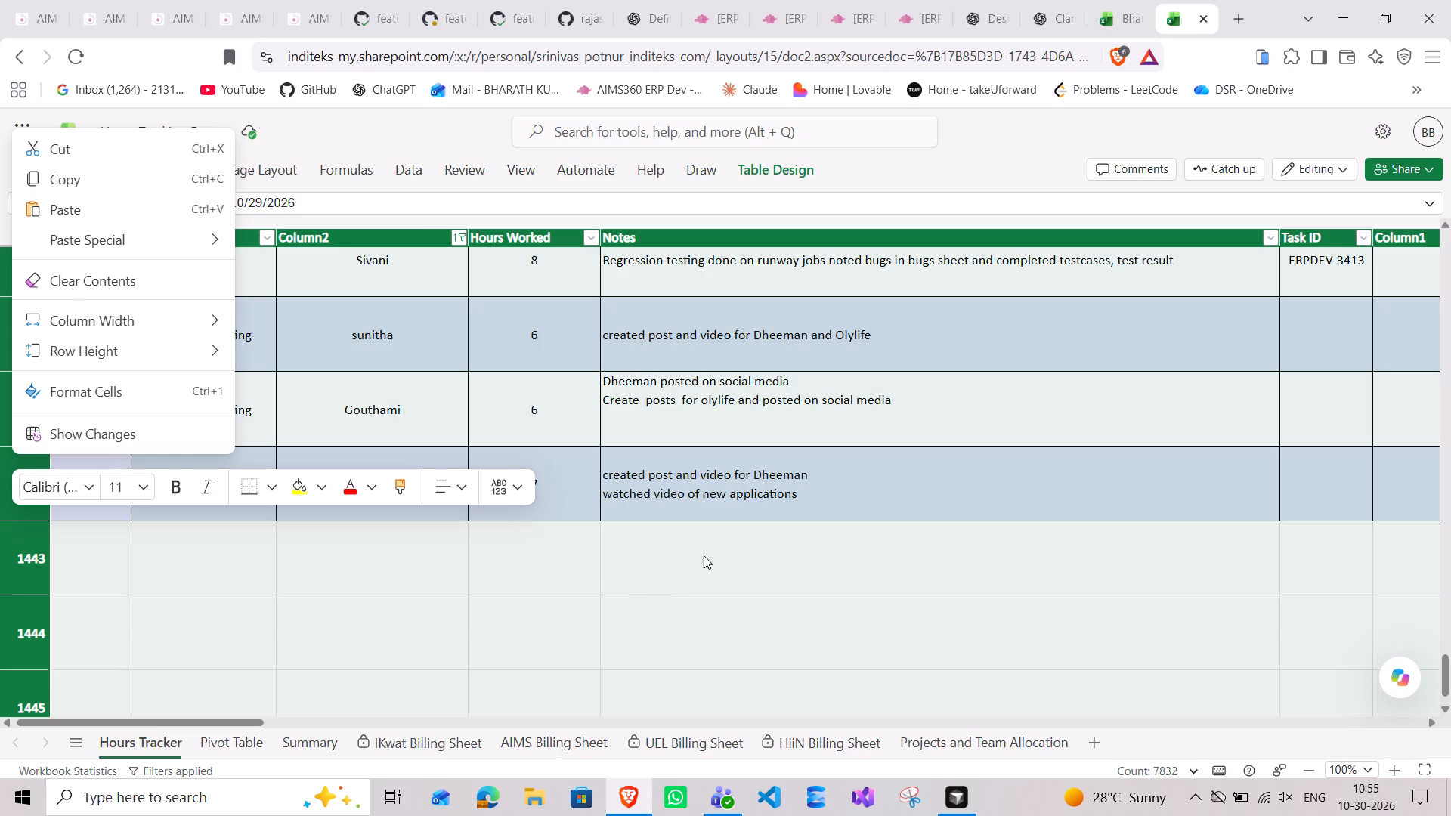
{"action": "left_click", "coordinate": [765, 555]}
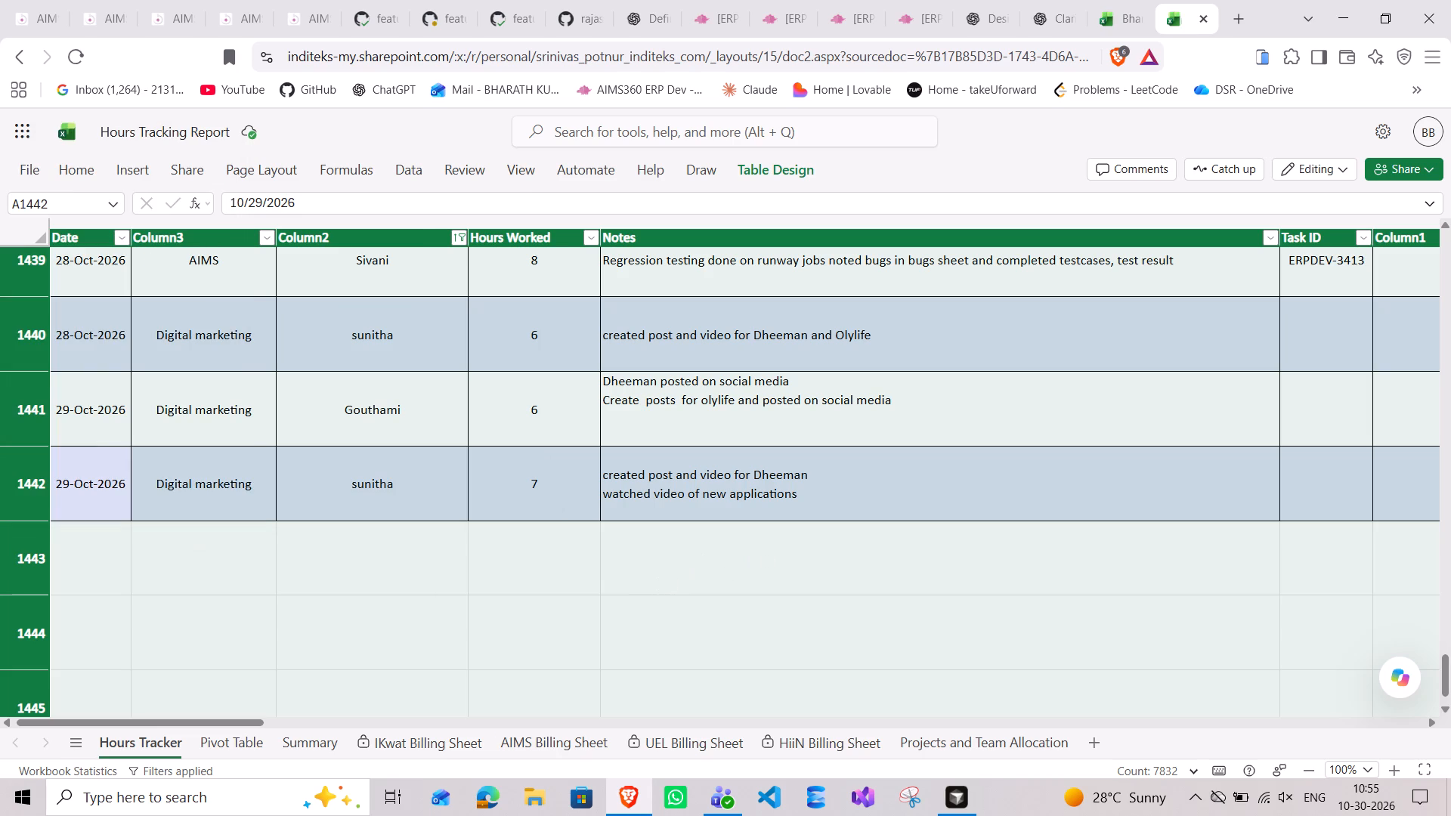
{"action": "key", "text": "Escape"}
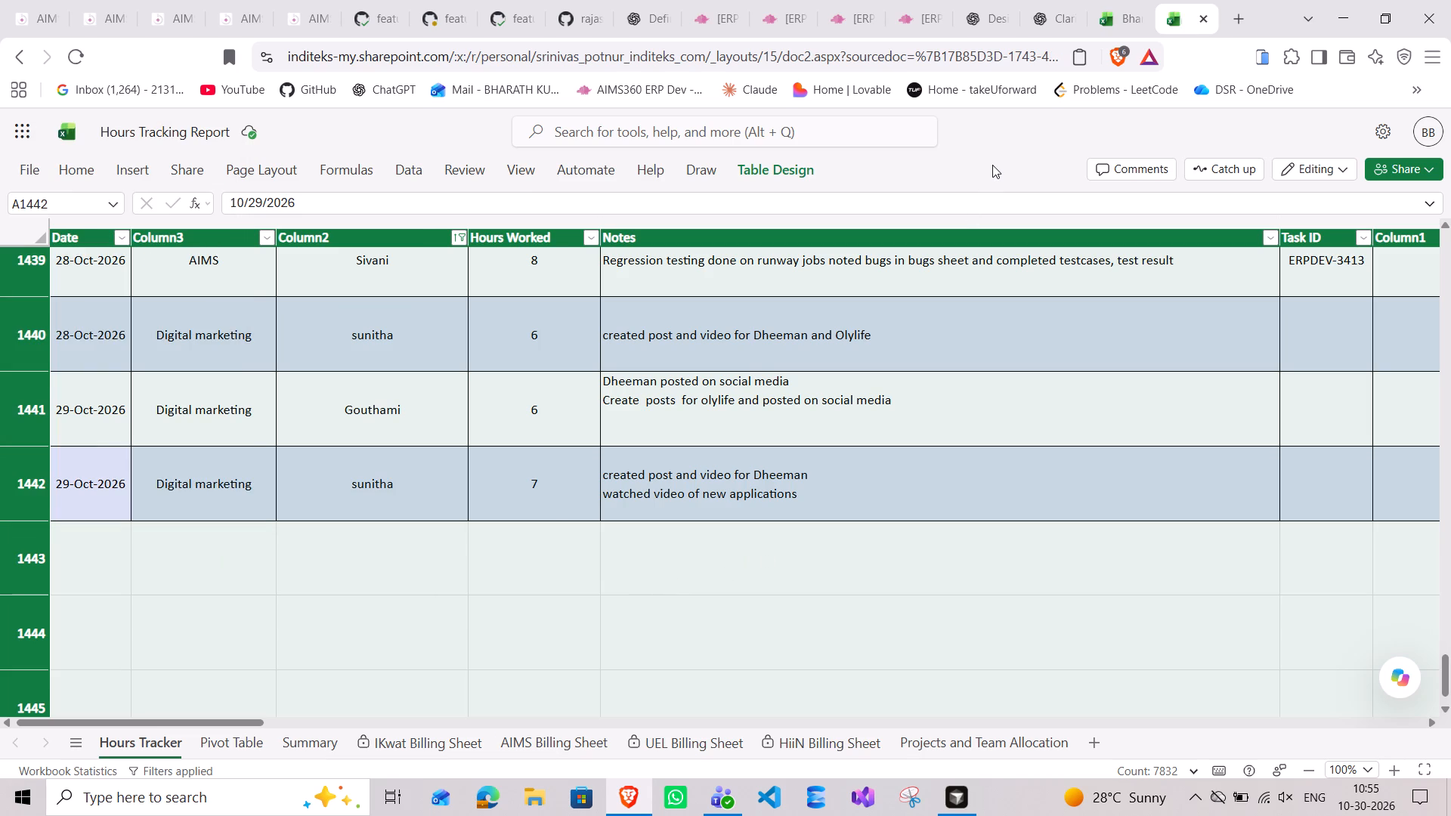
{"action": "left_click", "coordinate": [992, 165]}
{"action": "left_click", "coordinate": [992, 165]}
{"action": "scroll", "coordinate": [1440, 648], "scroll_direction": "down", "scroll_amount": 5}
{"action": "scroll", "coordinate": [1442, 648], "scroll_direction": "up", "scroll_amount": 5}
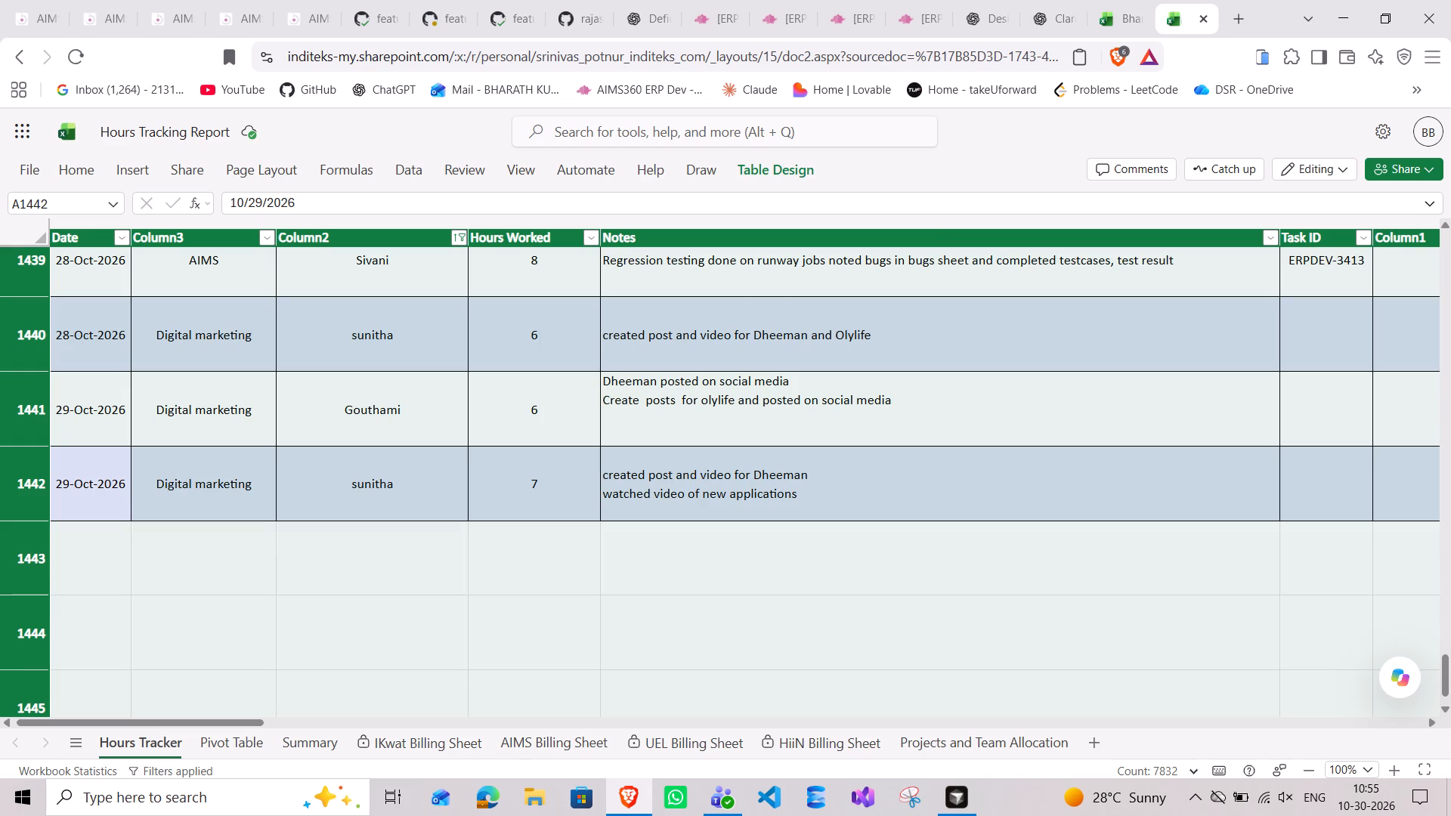
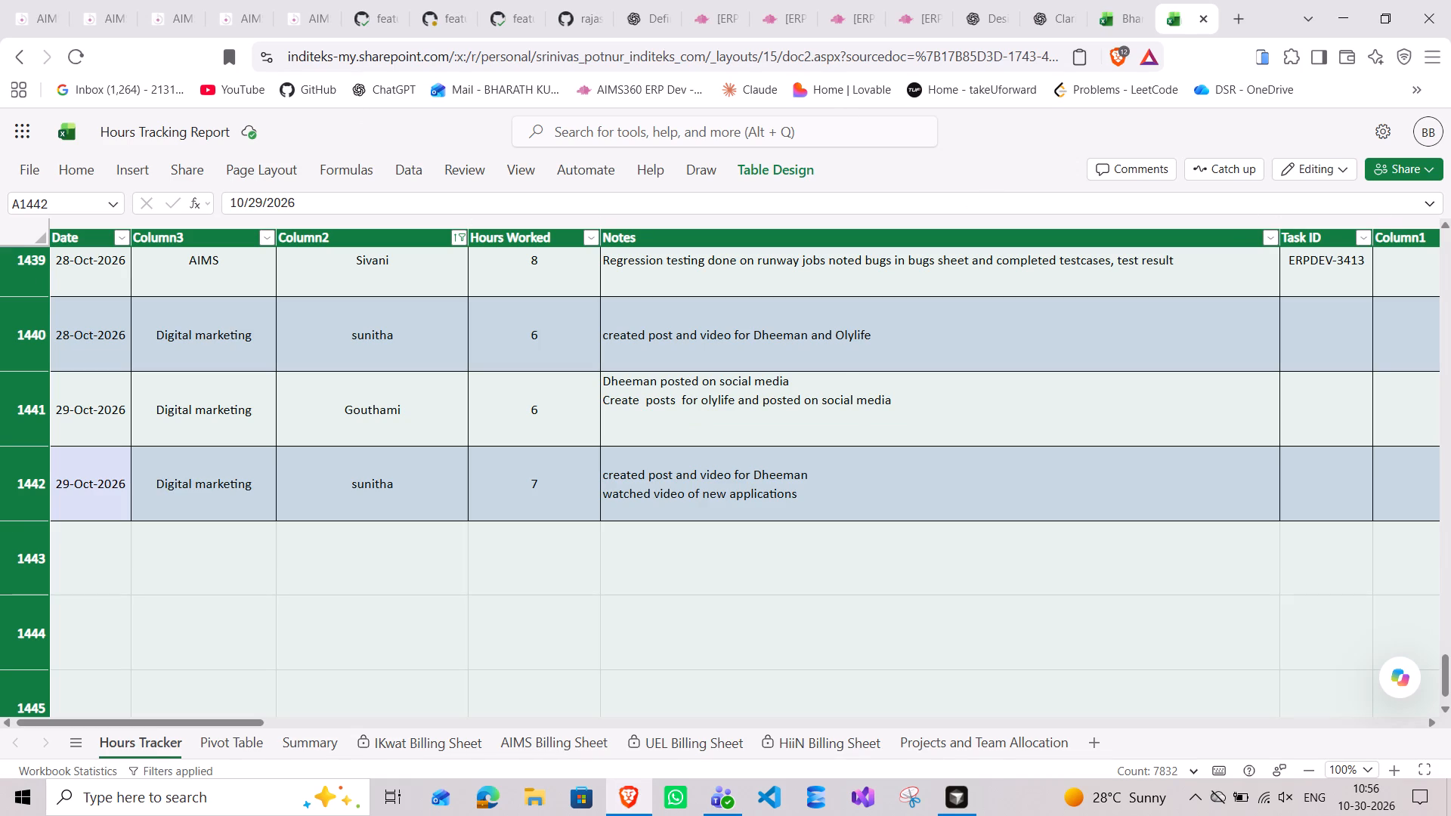
Examine the Hours Tracker entries dated 23-Oct-2026 to 26-Oct-2026, around rows 1429 to 1434.
{"action": "scroll", "coordinate": [1432, 657], "scroll_direction": "down", "scroll_amount": 7}
{"action": "scroll", "coordinate": [1432, 657], "scroll_direction": "up", "scroll_amount": 15}
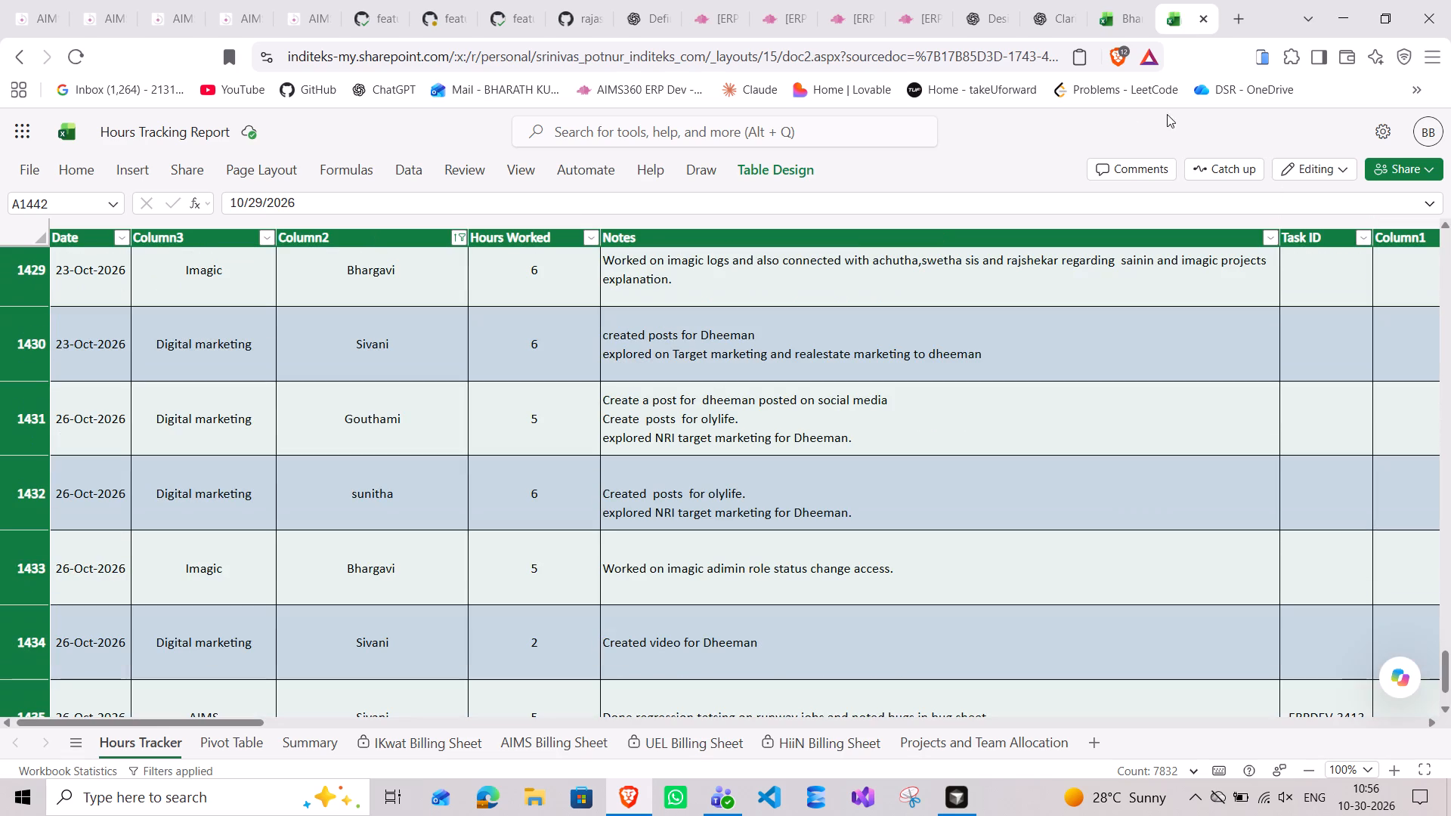
{"action": "left_click", "coordinate": [1128, 130]}
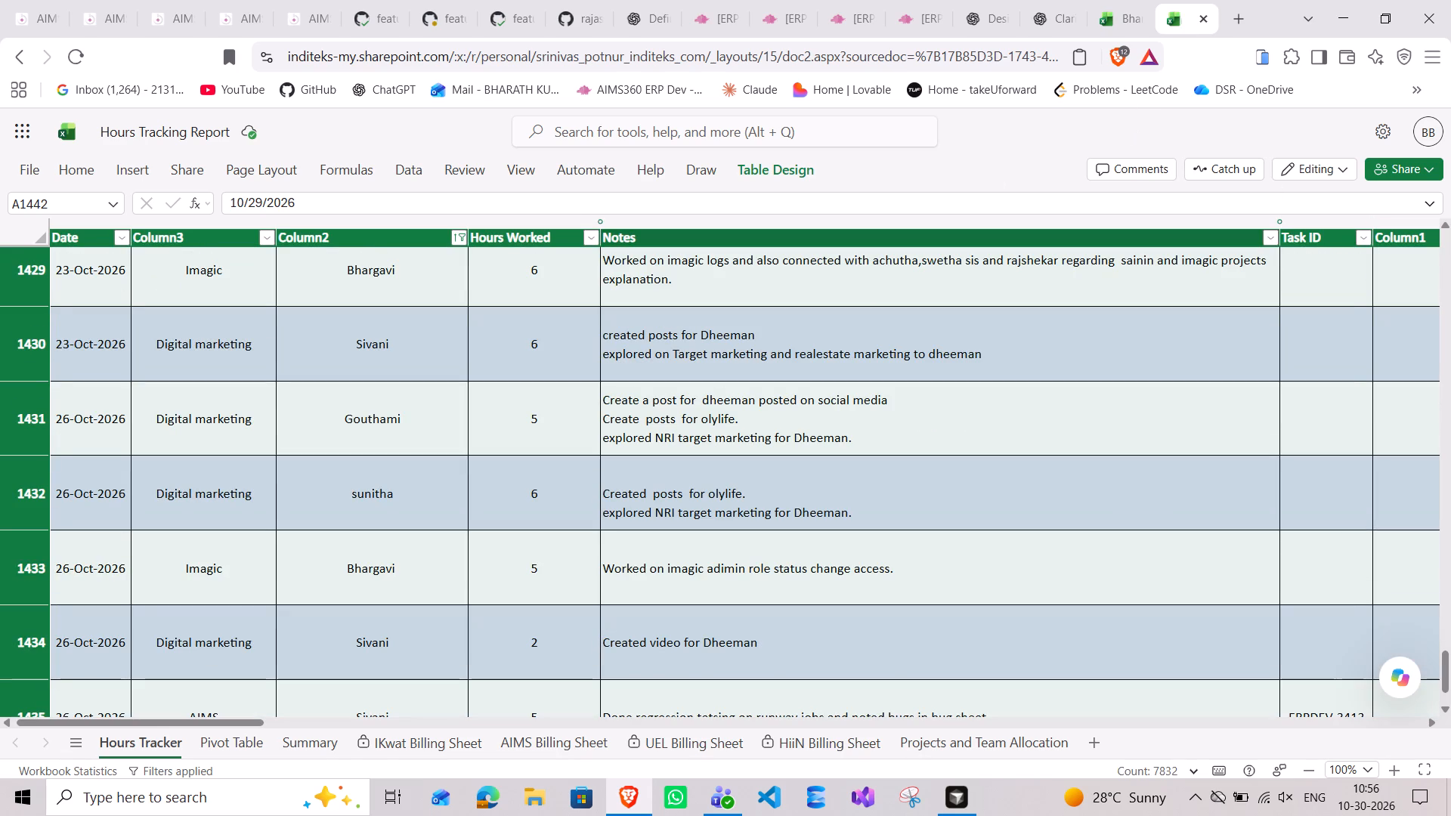
{"action": "left_click", "coordinate": [122, 287]}
{"action": "left_click", "coordinate": [45, 283]}
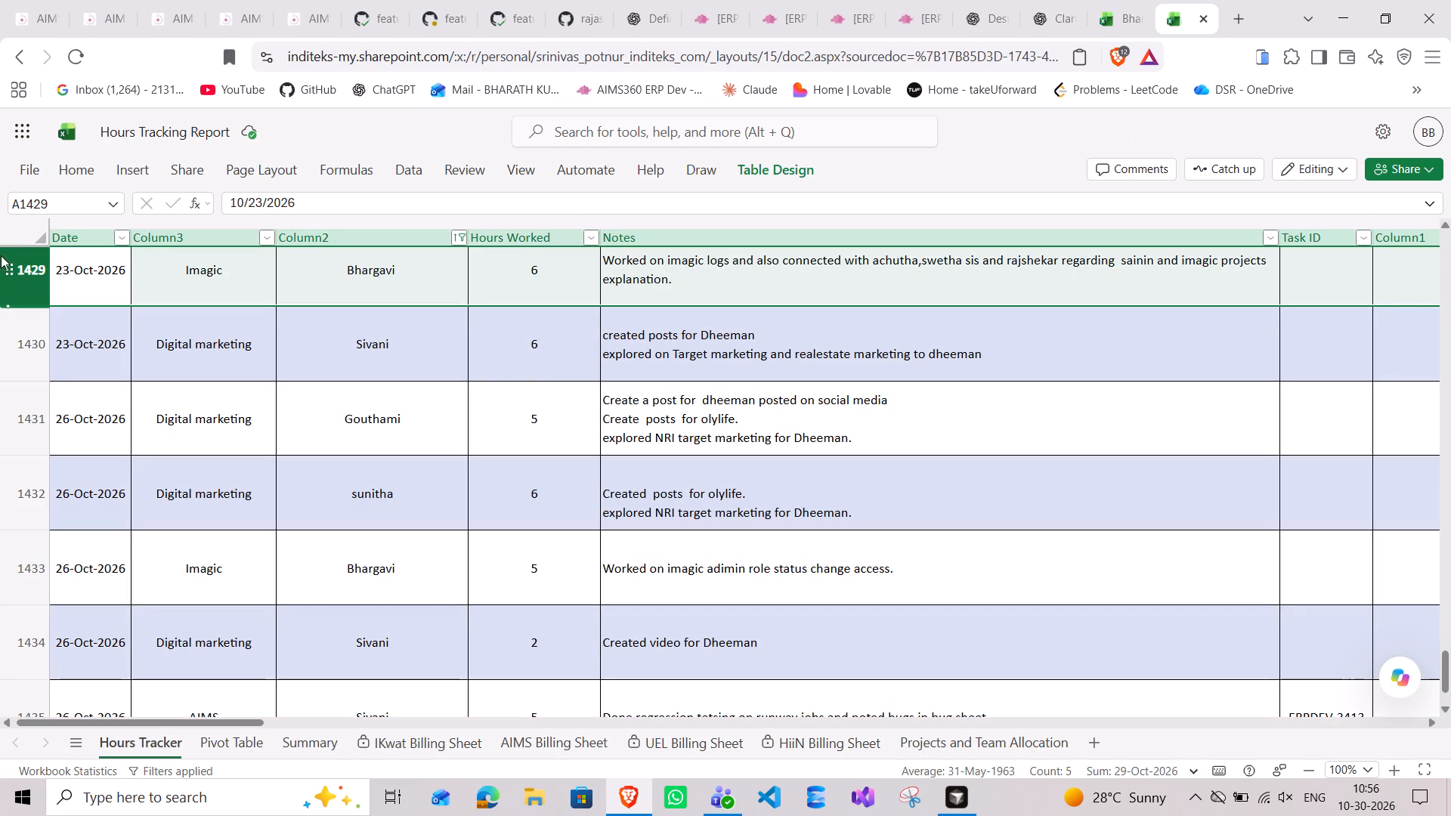
{"action": "left_click", "coordinate": [16, 230]}
{"action": "left_click", "coordinate": [23, 229]}
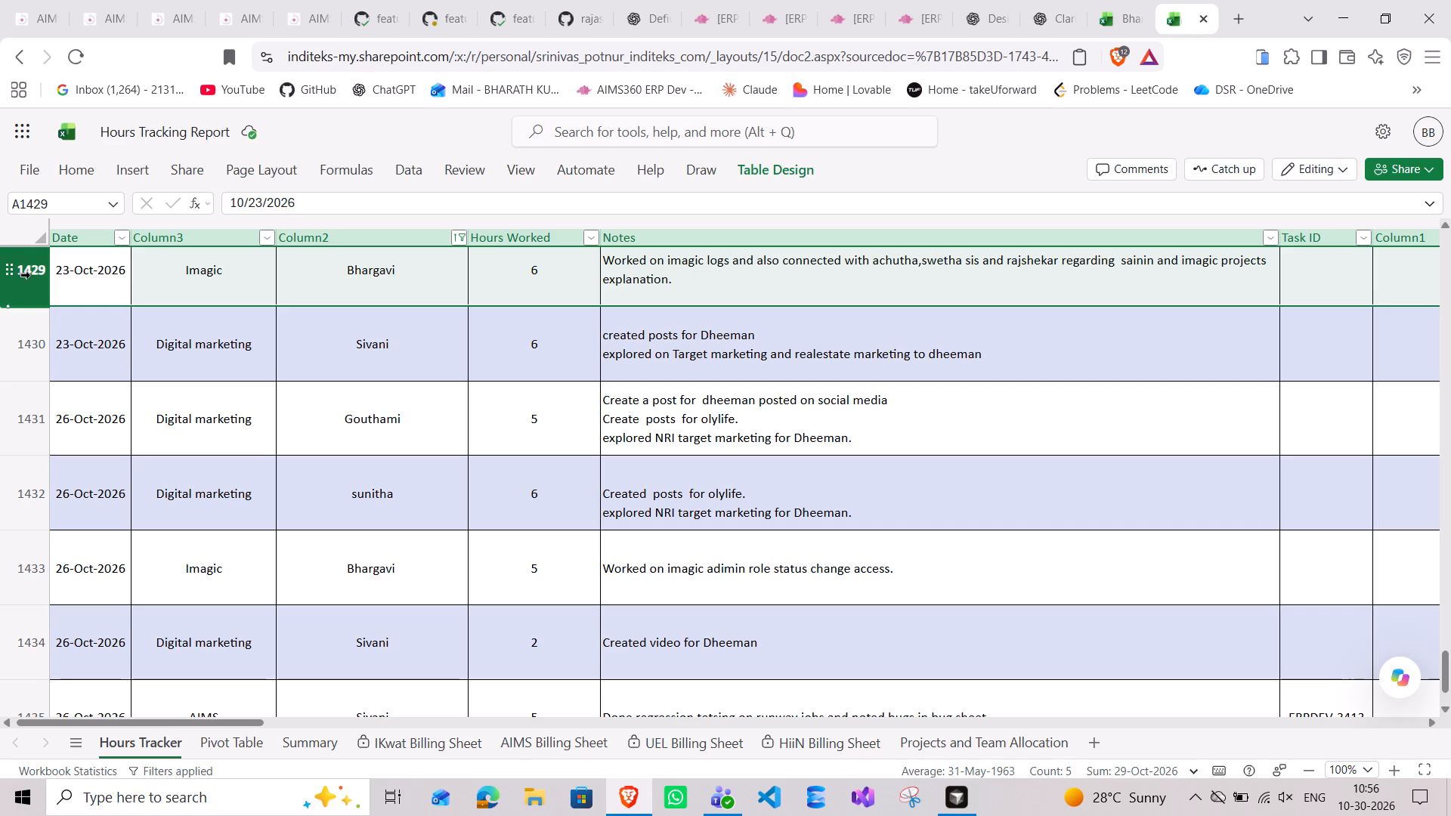
{"action": "scroll", "coordinate": [33, 314], "scroll_direction": "up", "scroll_amount": 7}
{"action": "scroll", "coordinate": [33, 314], "scroll_direction": "down", "scroll_amount": 7}
Open the Notes cell of the 26-Oct-2026 Imagic entry in row 1433 for editing.
{"action": "double_click", "coordinate": [1151, 543]}
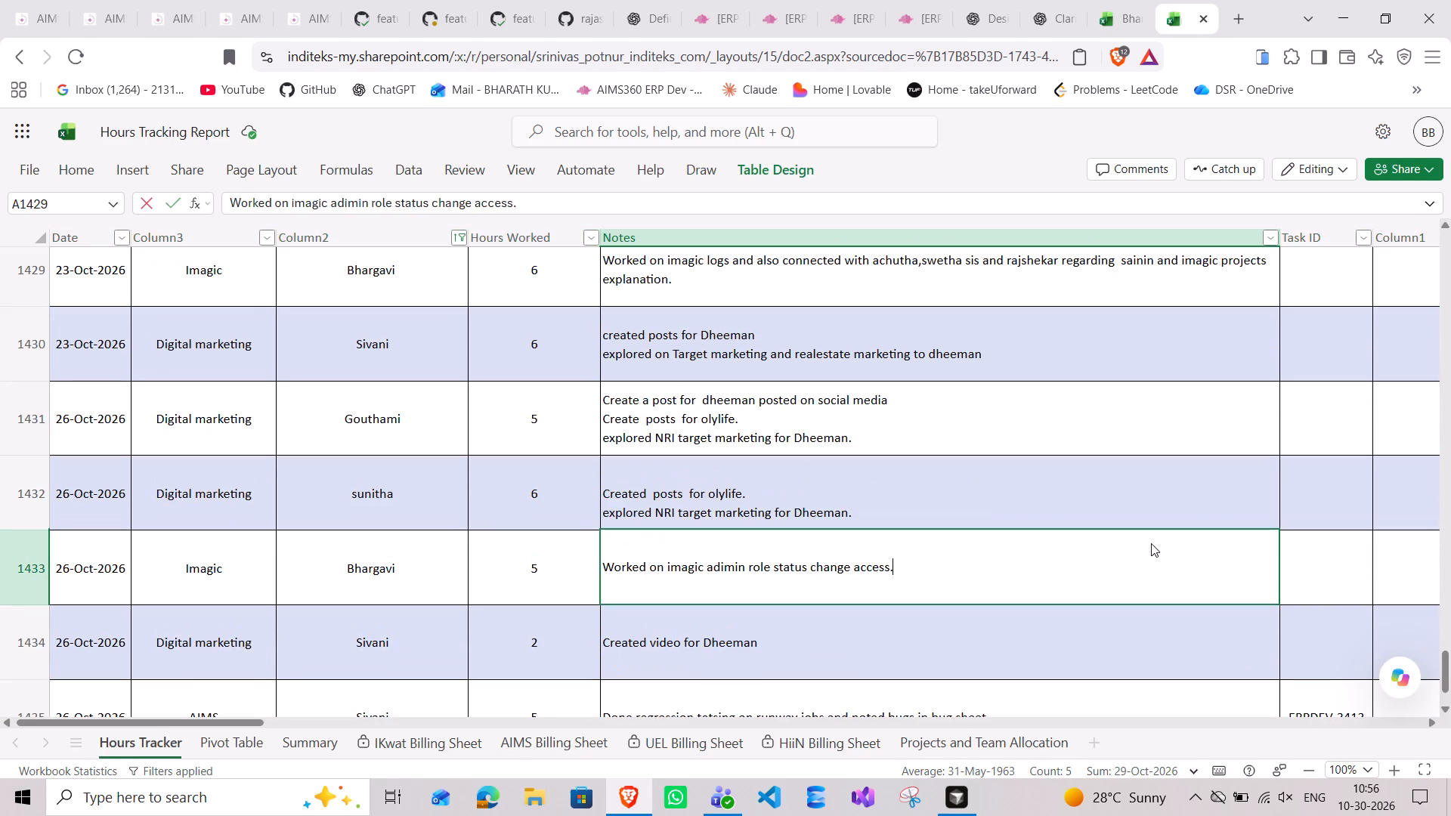
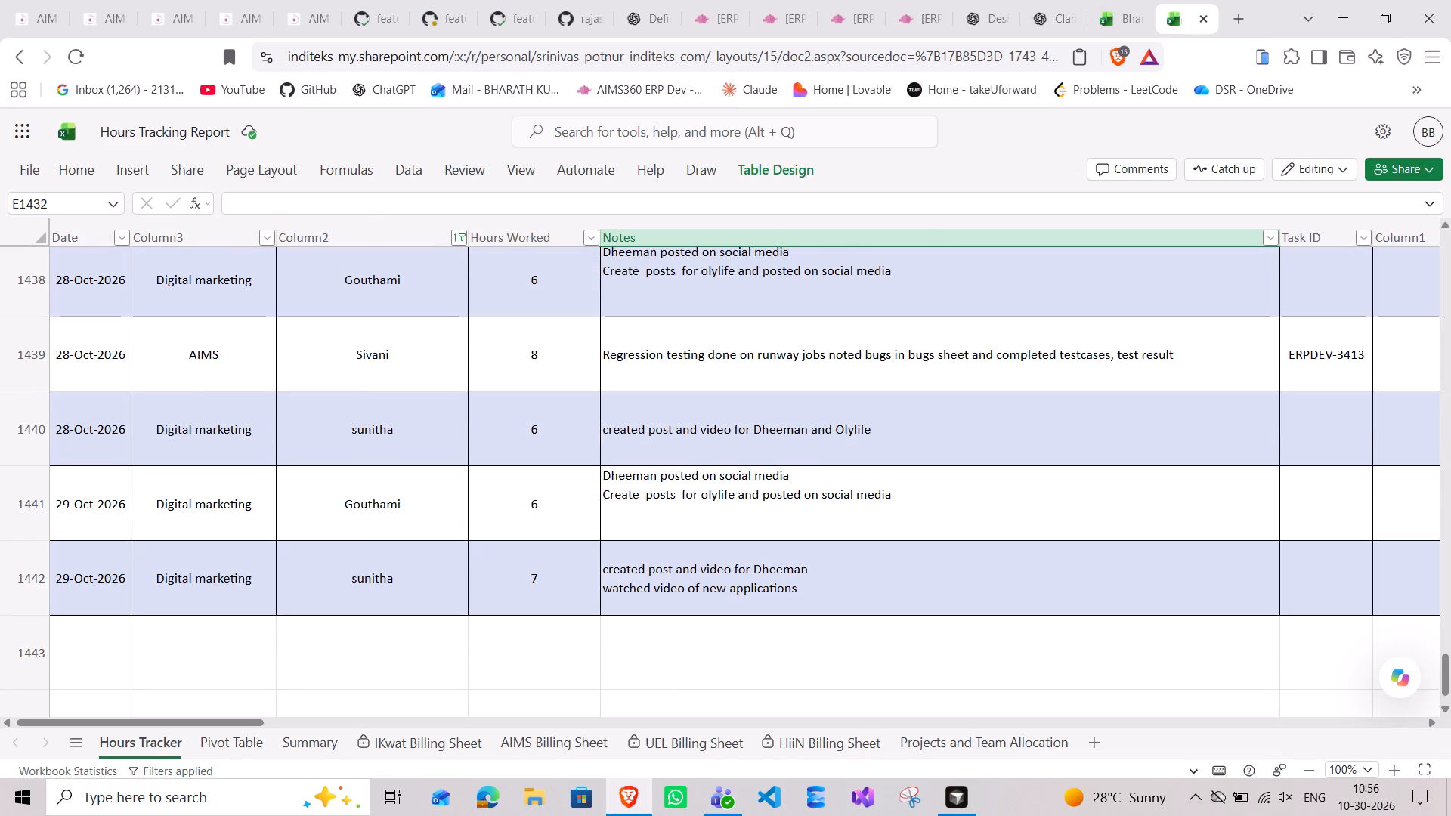
Filter the Hours Tracker table's Column2 to show only the entries for Bharath.
{"action": "left_click", "coordinate": [457, 242]}
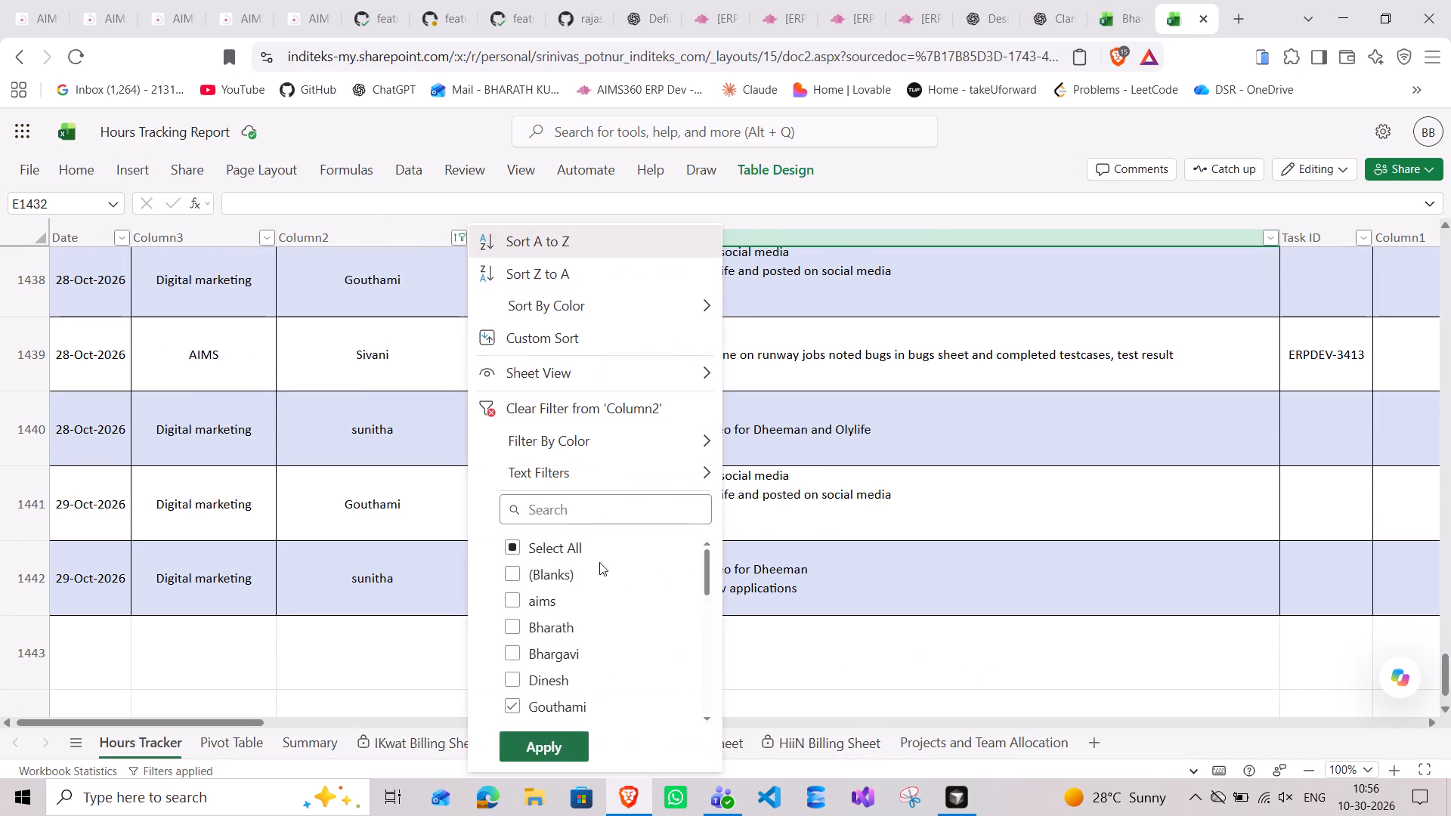
{"action": "left_click", "coordinate": [513, 548]}
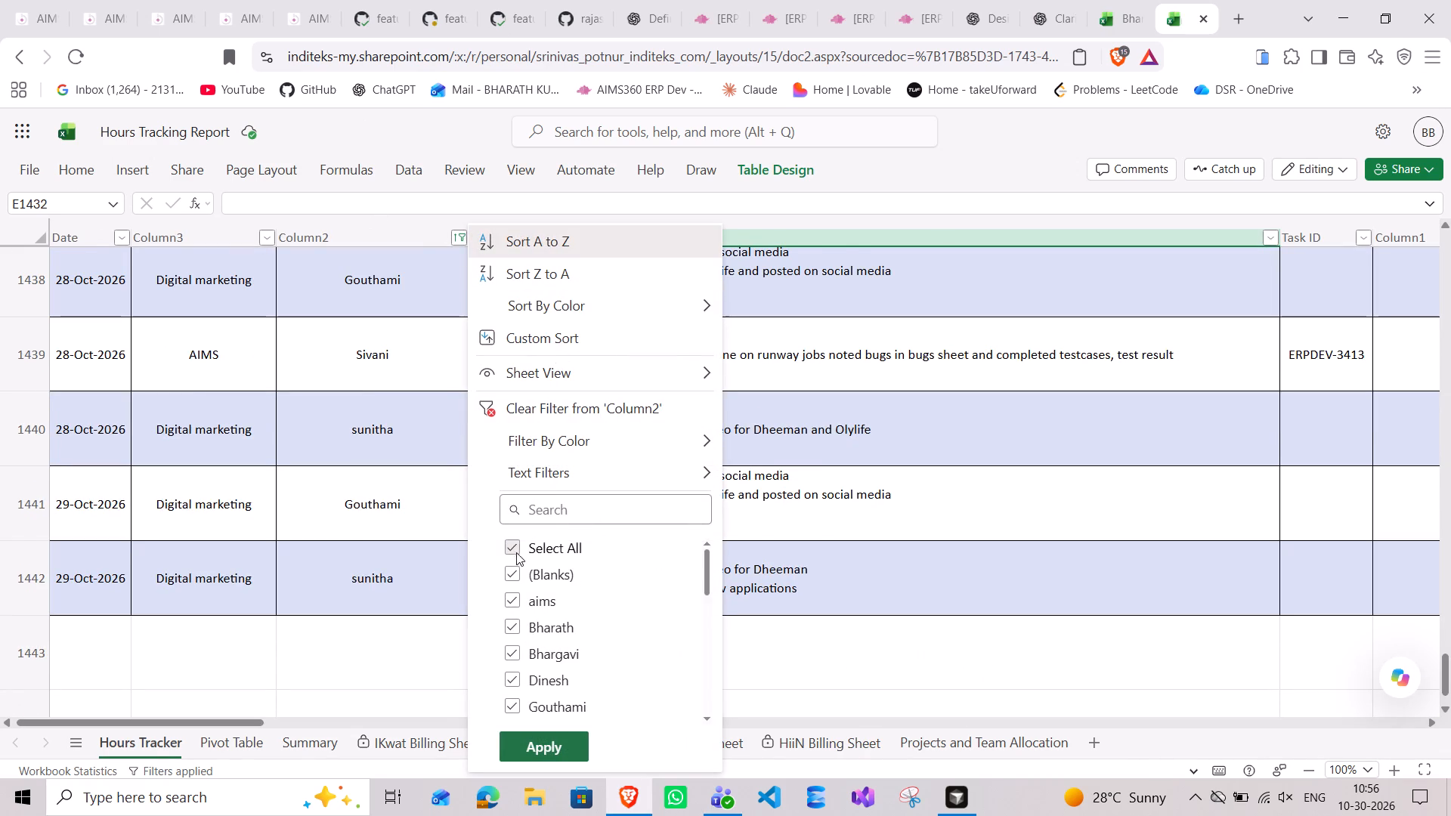
{"action": "left_click", "coordinate": [512, 542]}
{"action": "left_click", "coordinate": [512, 628]}
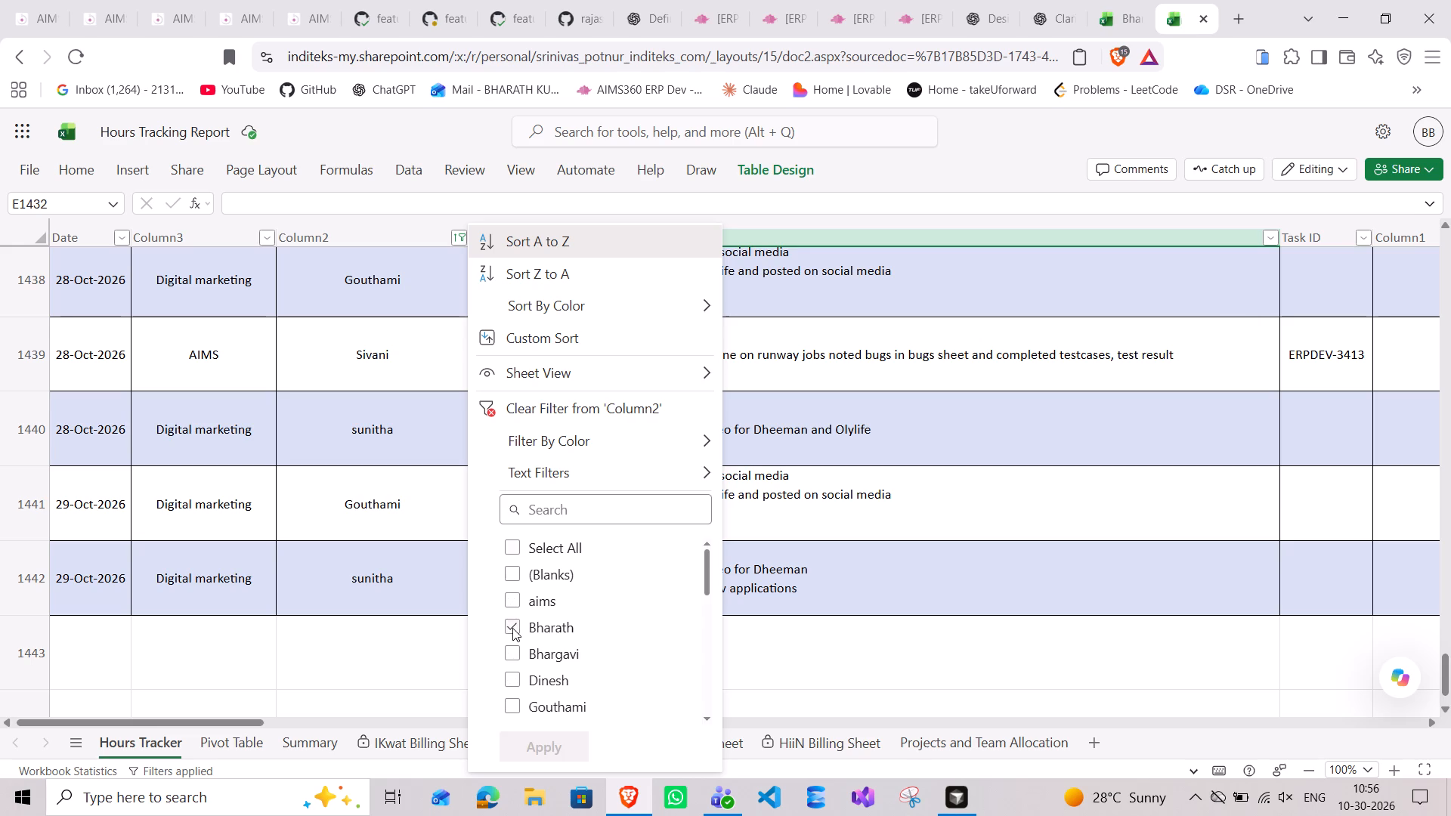
{"action": "left_click", "coordinate": [532, 740]}
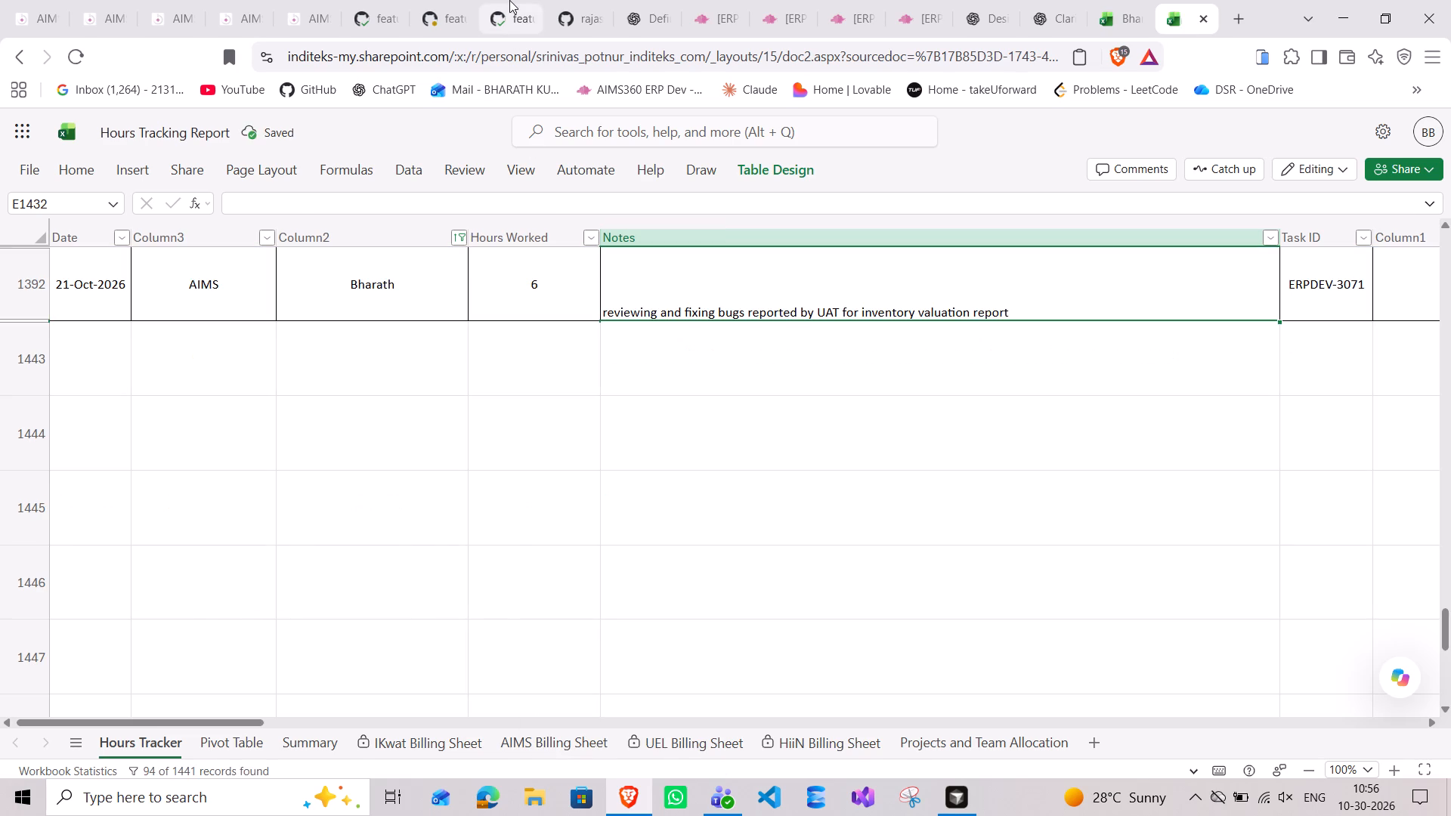
Switch to pull request #1254 on GitHub and examine its review, checks and merge status near the end of the conversation.
{"action": "left_click", "coordinate": [509, 0]}
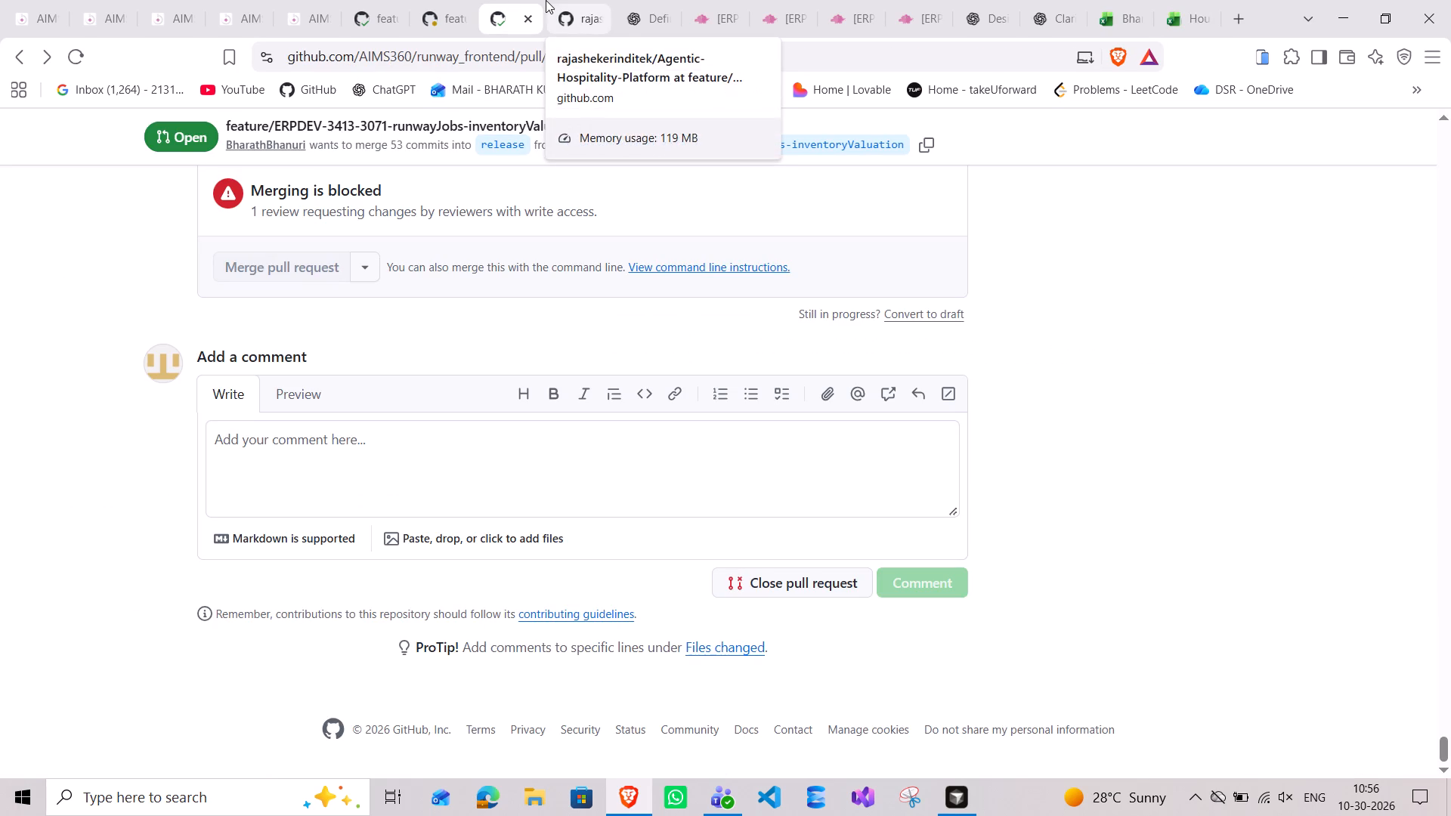
{"action": "scroll", "coordinate": [675, 295], "scroll_direction": "up", "scroll_amount": 5}
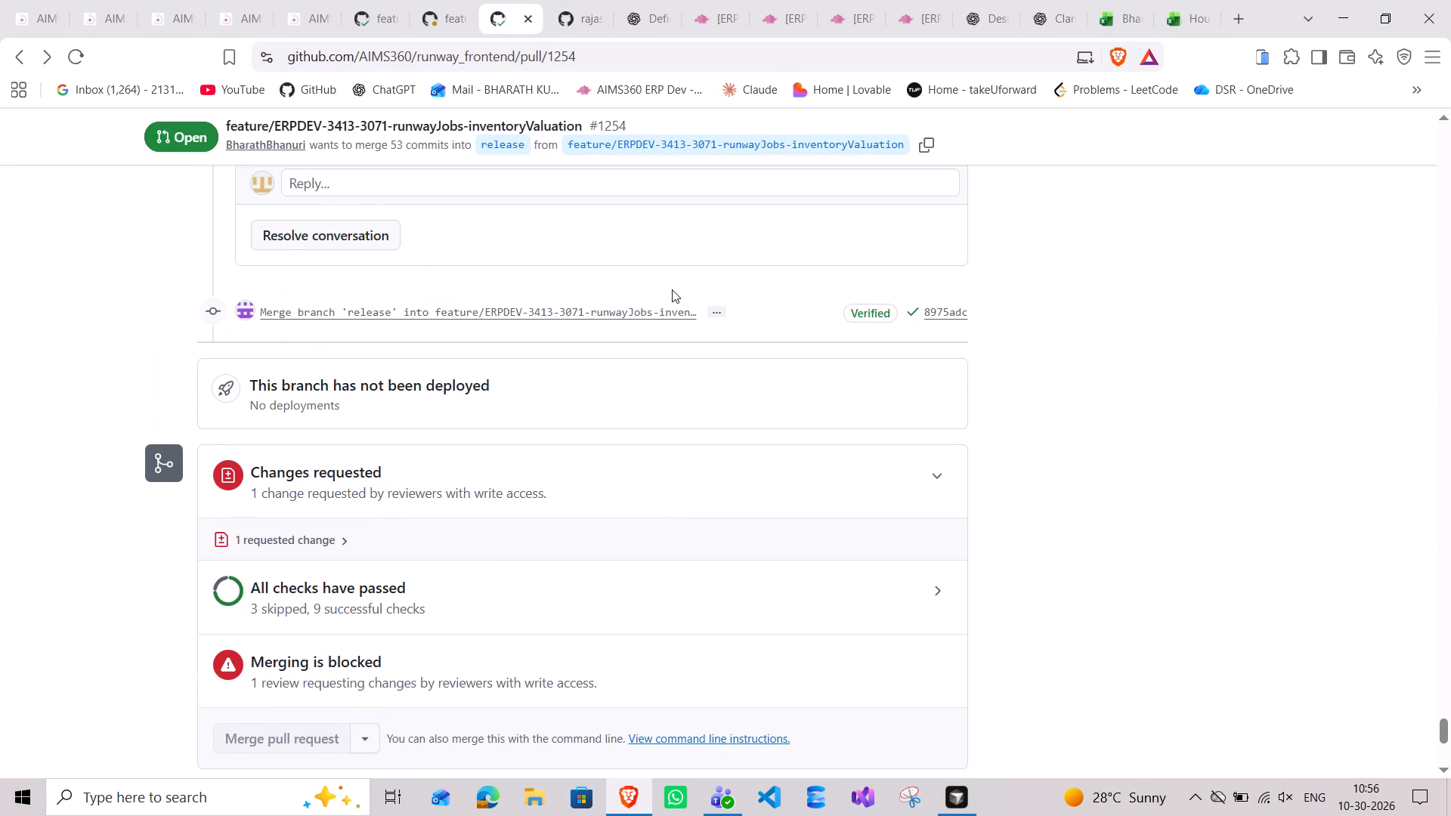
{"action": "scroll", "coordinate": [657, 273], "scroll_direction": "down", "scroll_amount": 2}
{"action": "scroll", "coordinate": [657, 273], "scroll_direction": "up", "scroll_amount": 2}
{"action": "scroll", "coordinate": [657, 273], "scroll_direction": "down", "scroll_amount": 2}
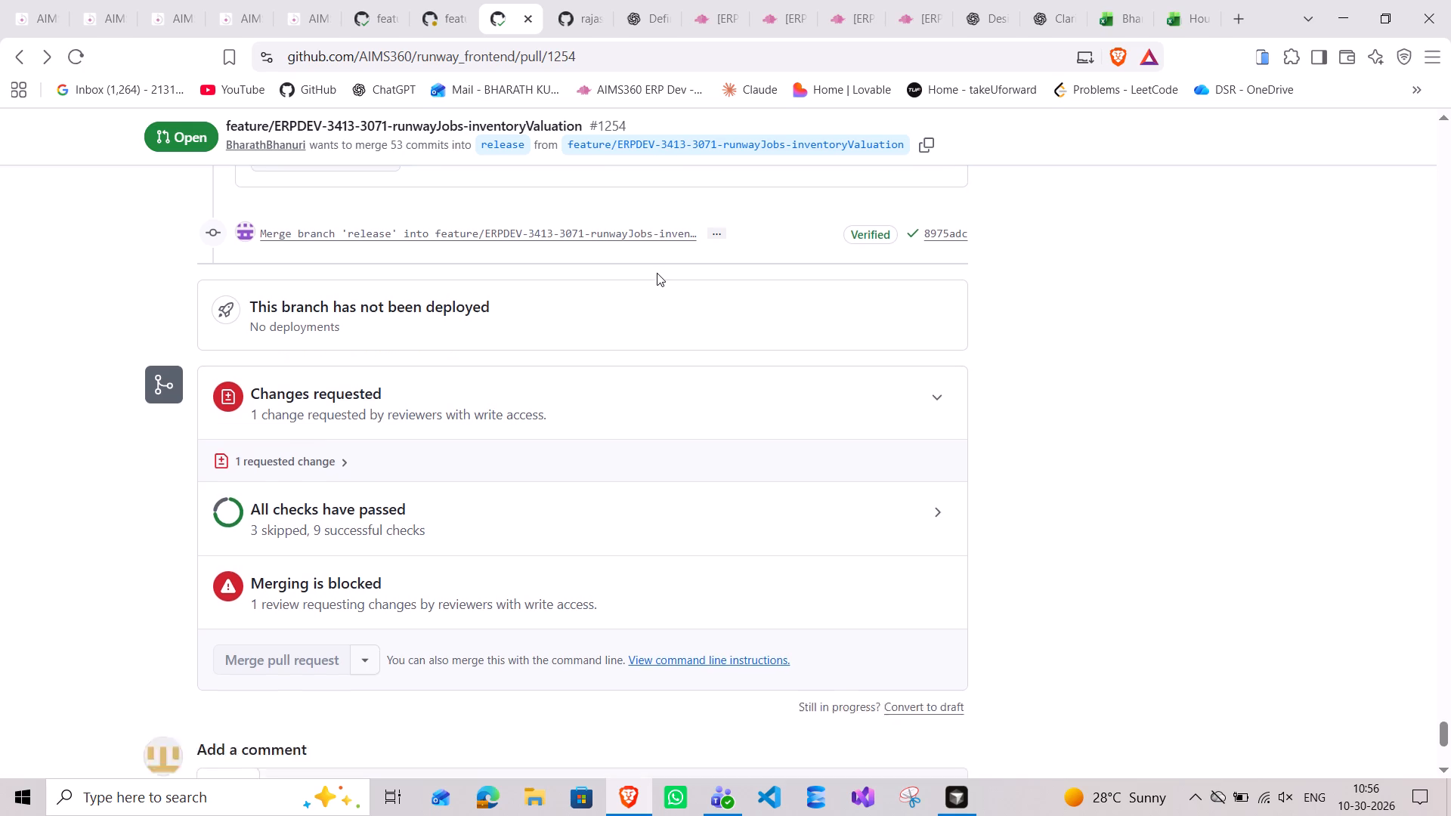
{"action": "scroll", "coordinate": [653, 269], "scroll_direction": "down", "scroll_amount": 5}
{"action": "scroll", "coordinate": [682, 312], "scroll_direction": "up", "scroll_amount": 3}
{"action": "scroll", "coordinate": [682, 312], "scroll_direction": "down", "scroll_amount": 8}
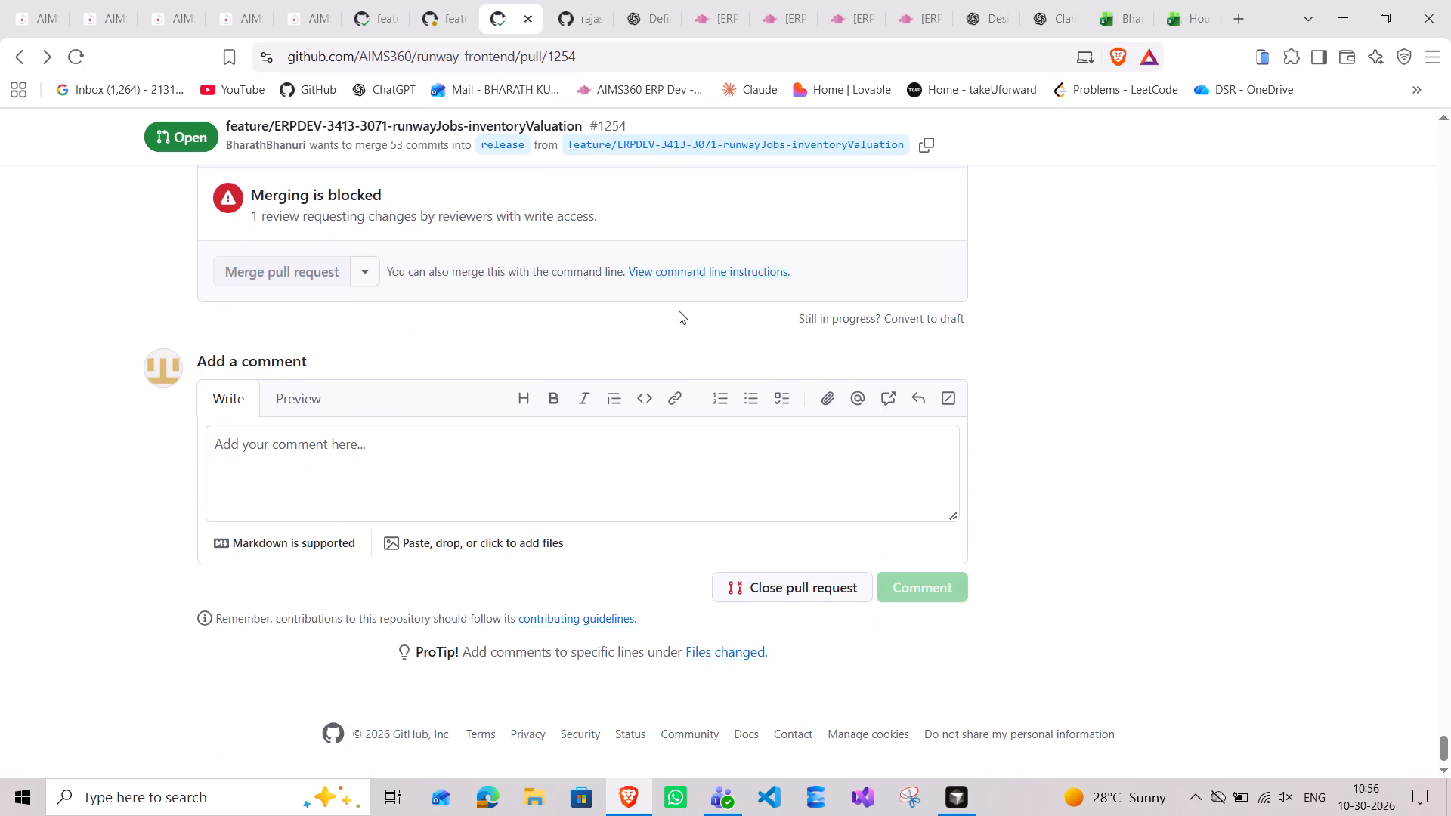
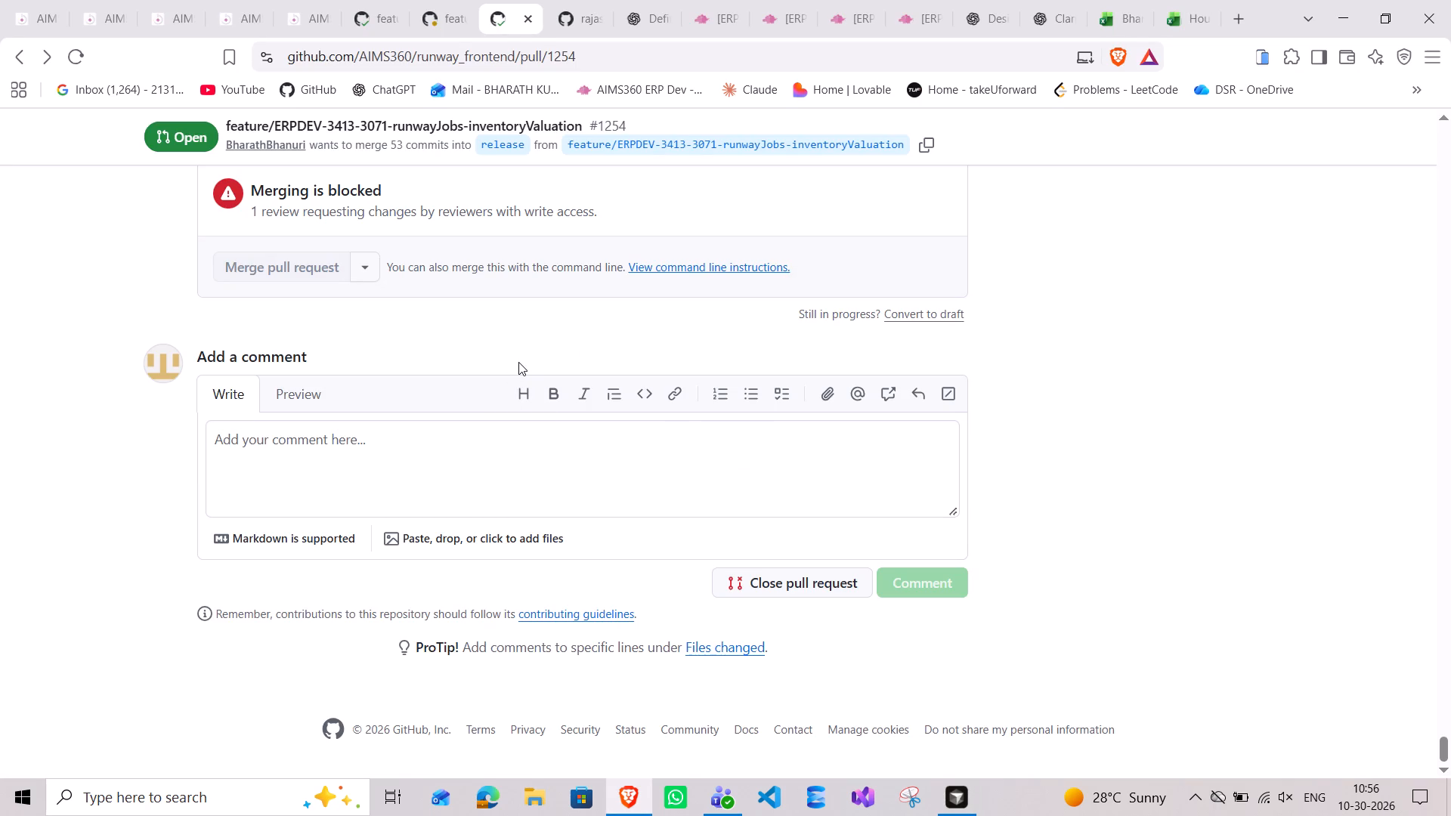
Switch back to the Hours Tracking Report, review Bharath's latest entries, and clear the filter on Column2.
{"action": "left_click", "coordinate": [1170, 3]}
{"action": "scroll", "coordinate": [427, 374], "scroll_direction": "up", "scroll_amount": 1}
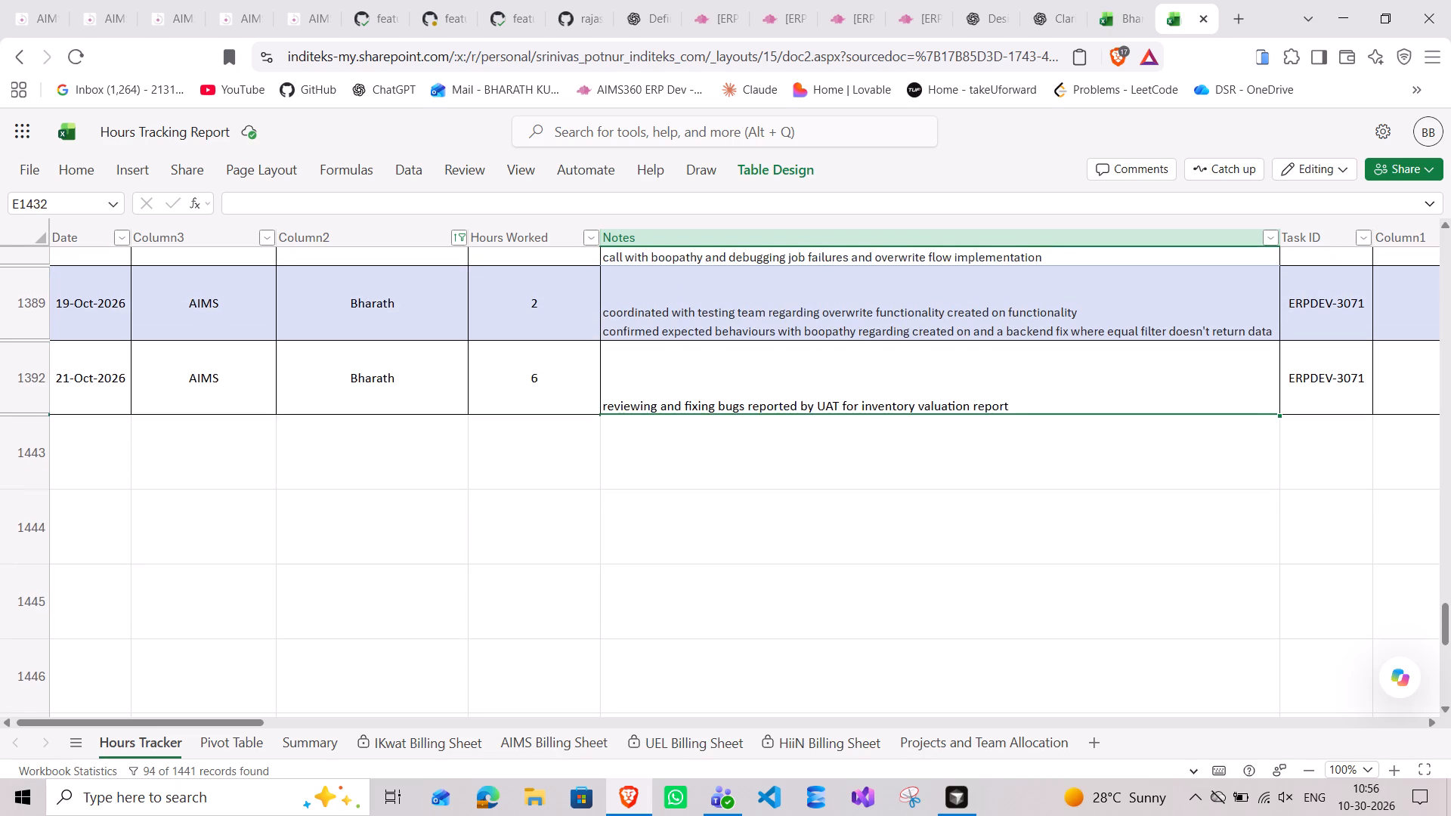
{"action": "scroll", "coordinate": [345, 459], "scroll_direction": "up", "scroll_amount": 2}
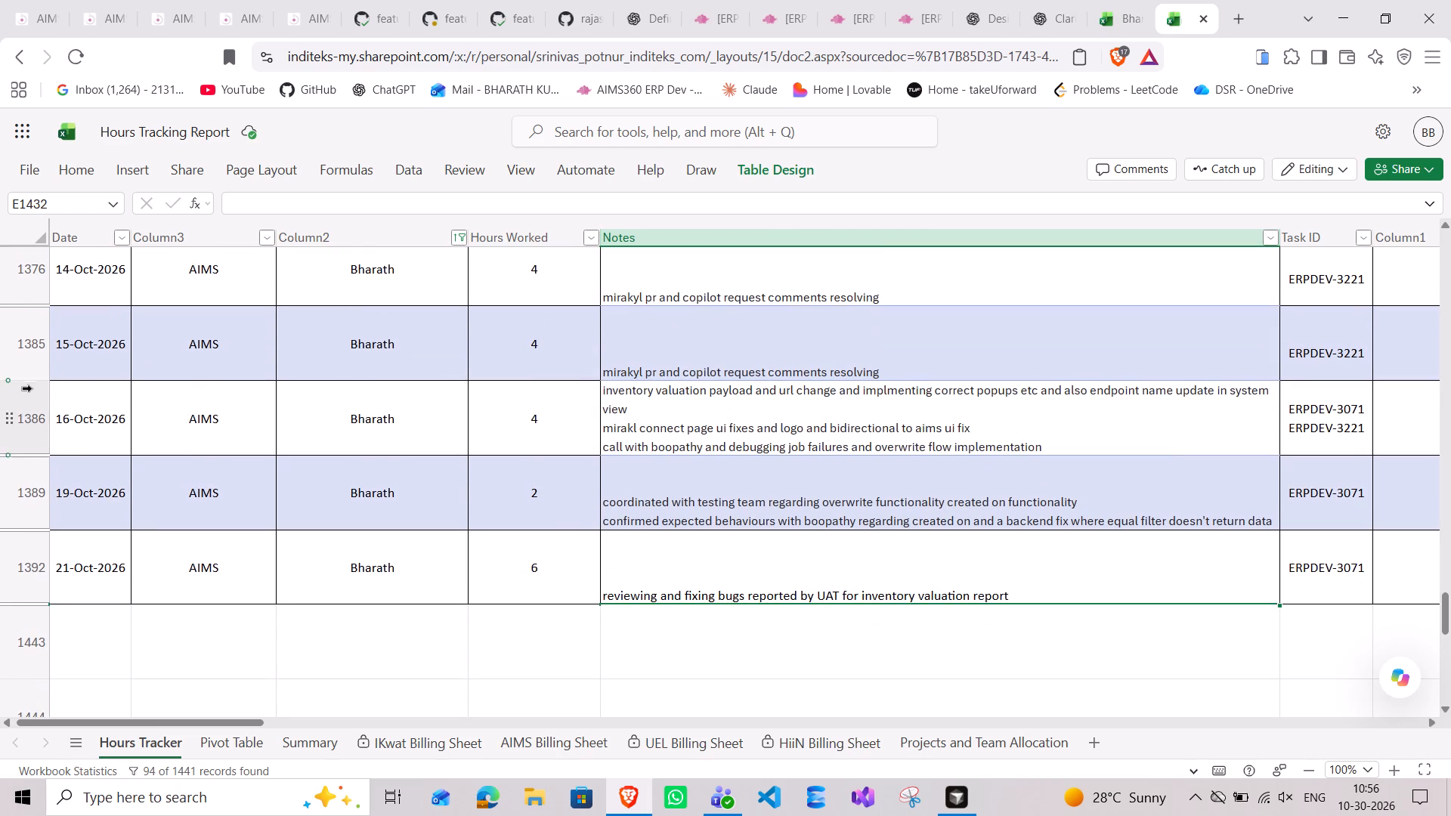
{"action": "scroll", "coordinate": [214, 431], "scroll_direction": "up", "scroll_amount": 2}
{"action": "scroll", "coordinate": [214, 431], "scroll_direction": "down", "scroll_amount": 4}
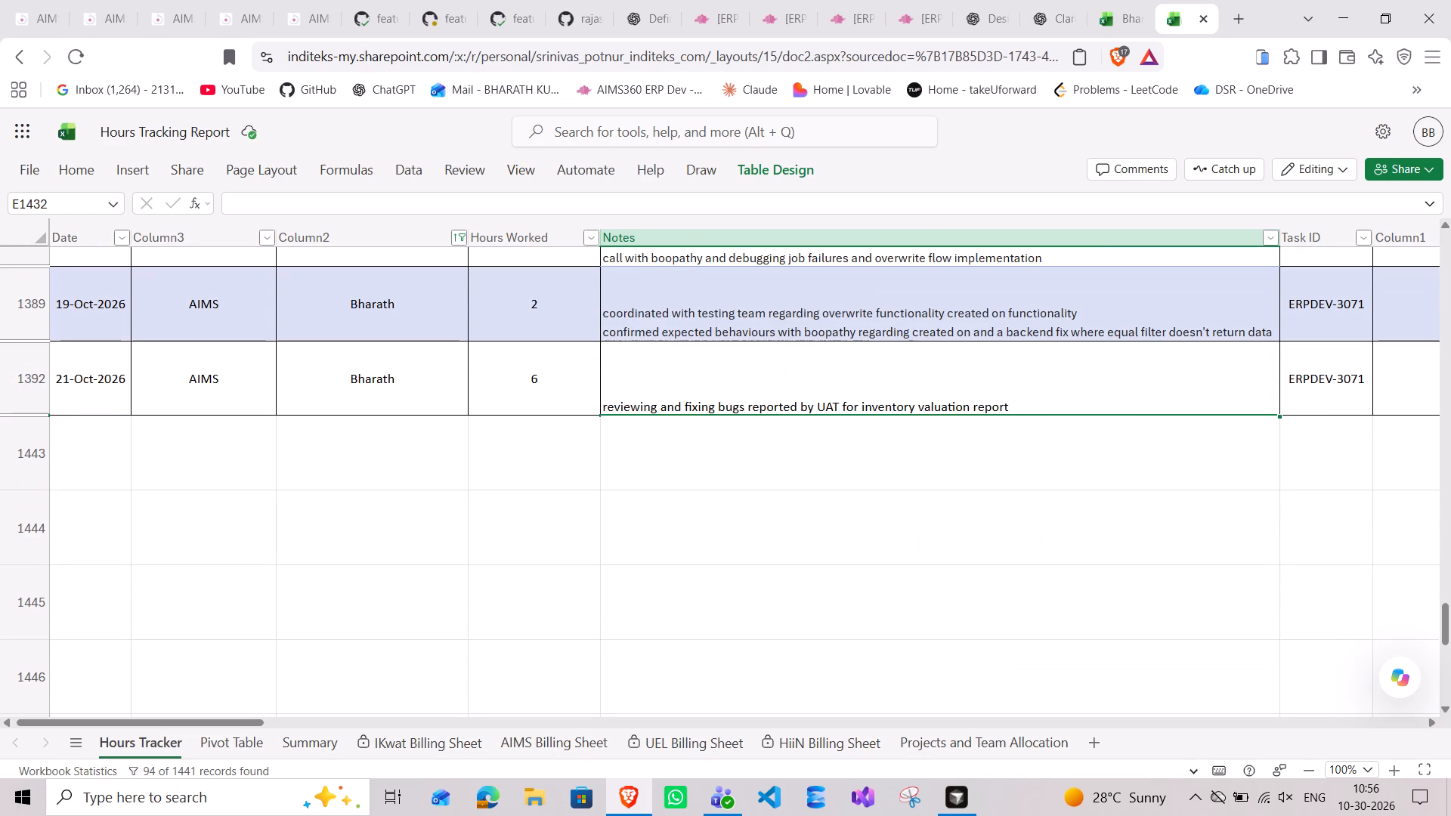
{"action": "scroll", "coordinate": [355, 521], "scroll_direction": "up", "scroll_amount": 1}
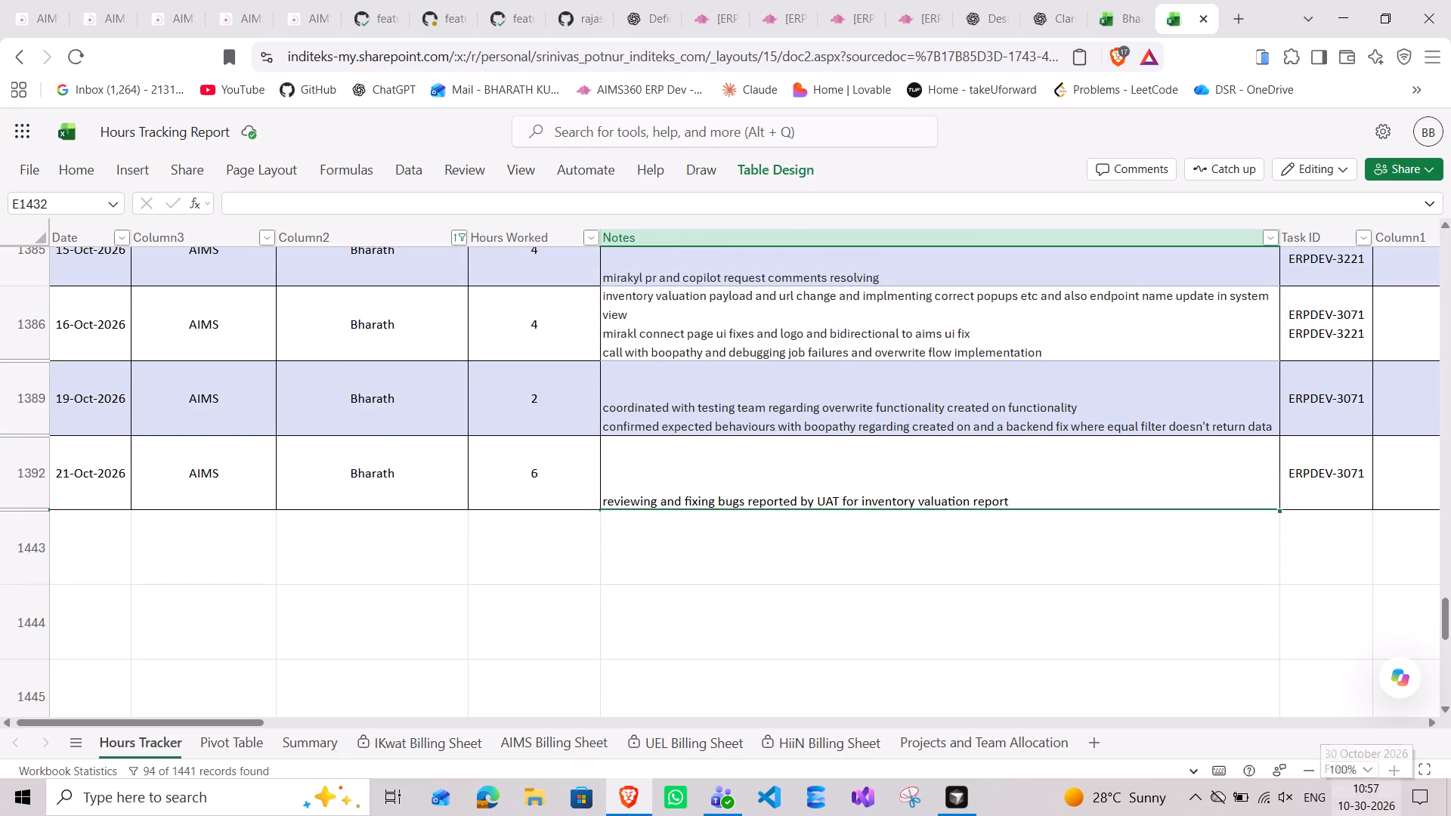
{"action": "left_click", "coordinate": [463, 243]}
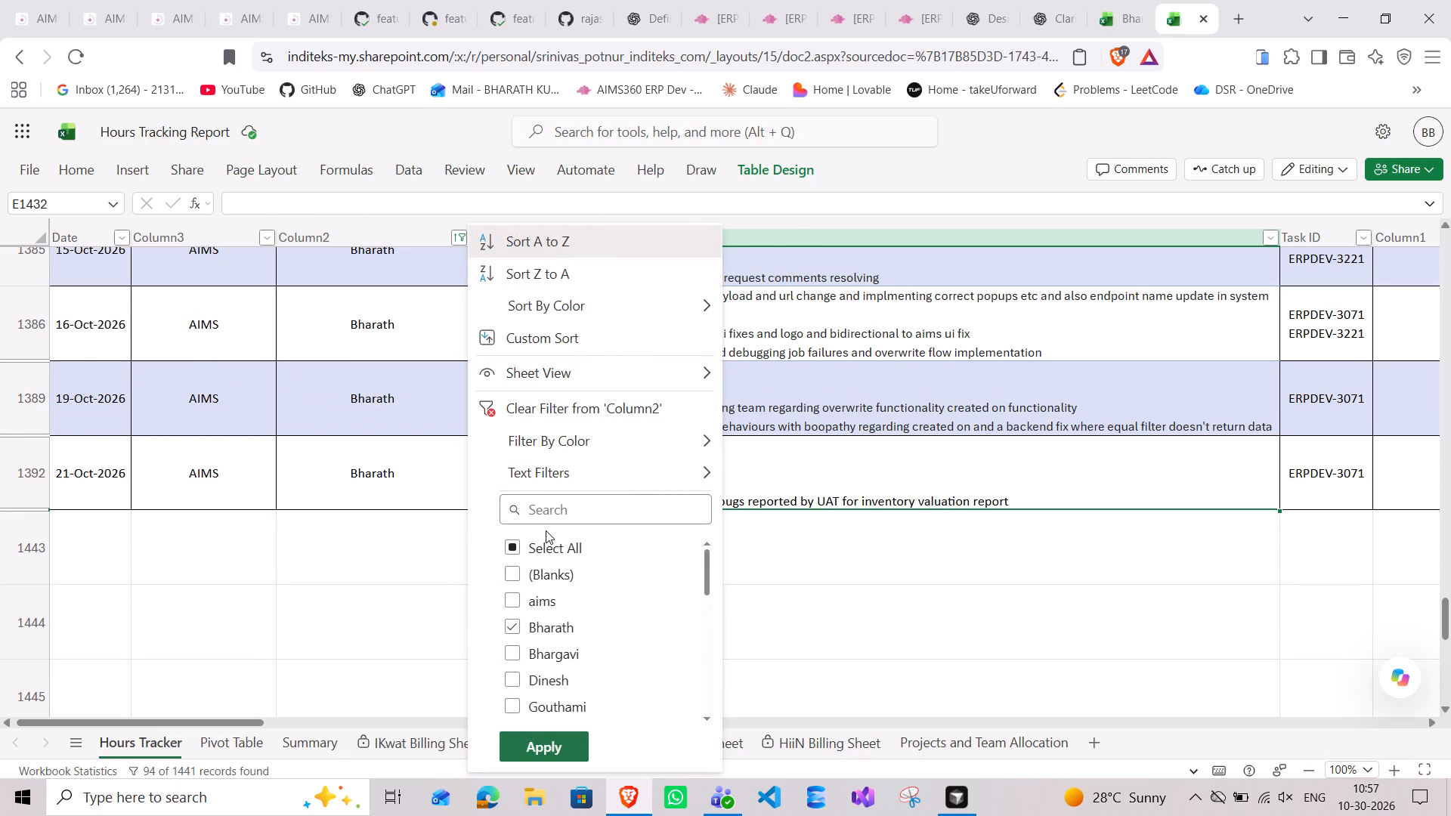
{"action": "left_click", "coordinate": [577, 414]}
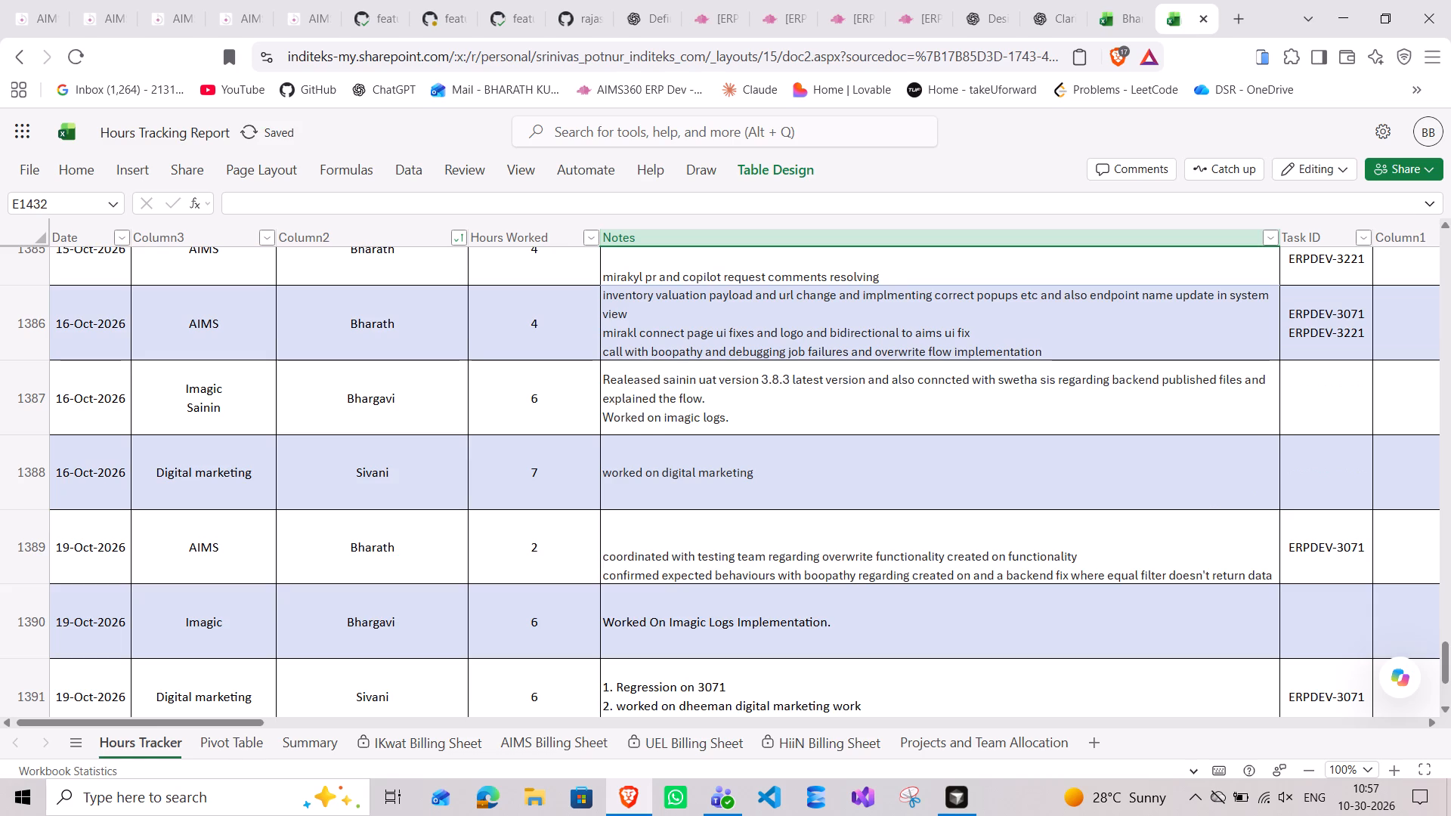
Look through the unfiltered early to mid-October entries and check the October 2026 calendar.
{"action": "scroll", "coordinate": [360, 394], "scroll_direction": "down", "scroll_amount": 13}
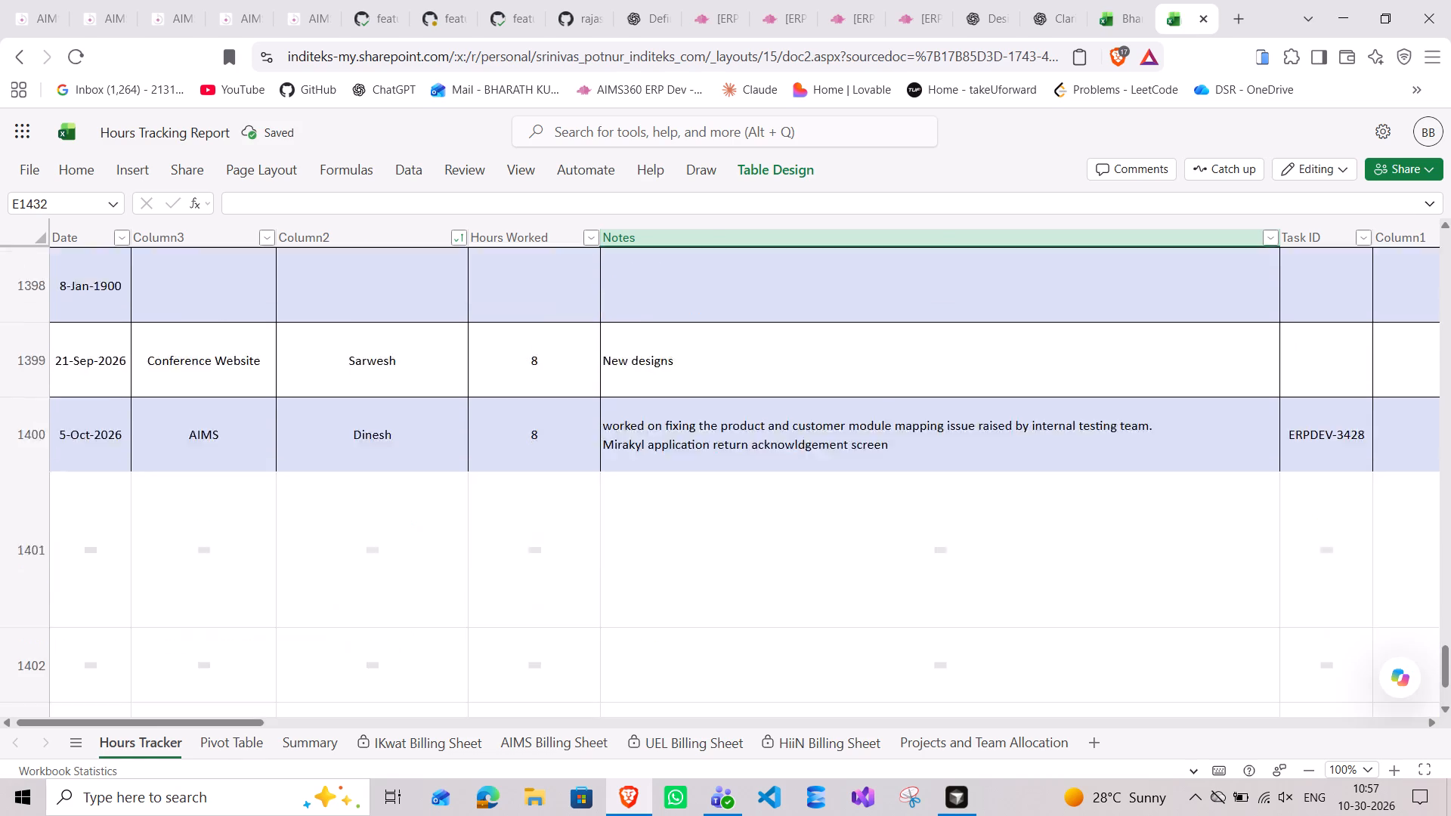
{"action": "scroll", "coordinate": [384, 425], "scroll_direction": "up", "scroll_amount": 5}
{"action": "scroll", "coordinate": [243, 493], "scroll_direction": "up", "scroll_amount": 1}
{"action": "scroll", "coordinate": [239, 500], "scroll_direction": "down", "scroll_amount": 7}
{"action": "scroll", "coordinate": [238, 501], "scroll_direction": "up", "scroll_amount": 1}
{"action": "scroll", "coordinate": [238, 501], "scroll_direction": "down", "scroll_amount": 4}
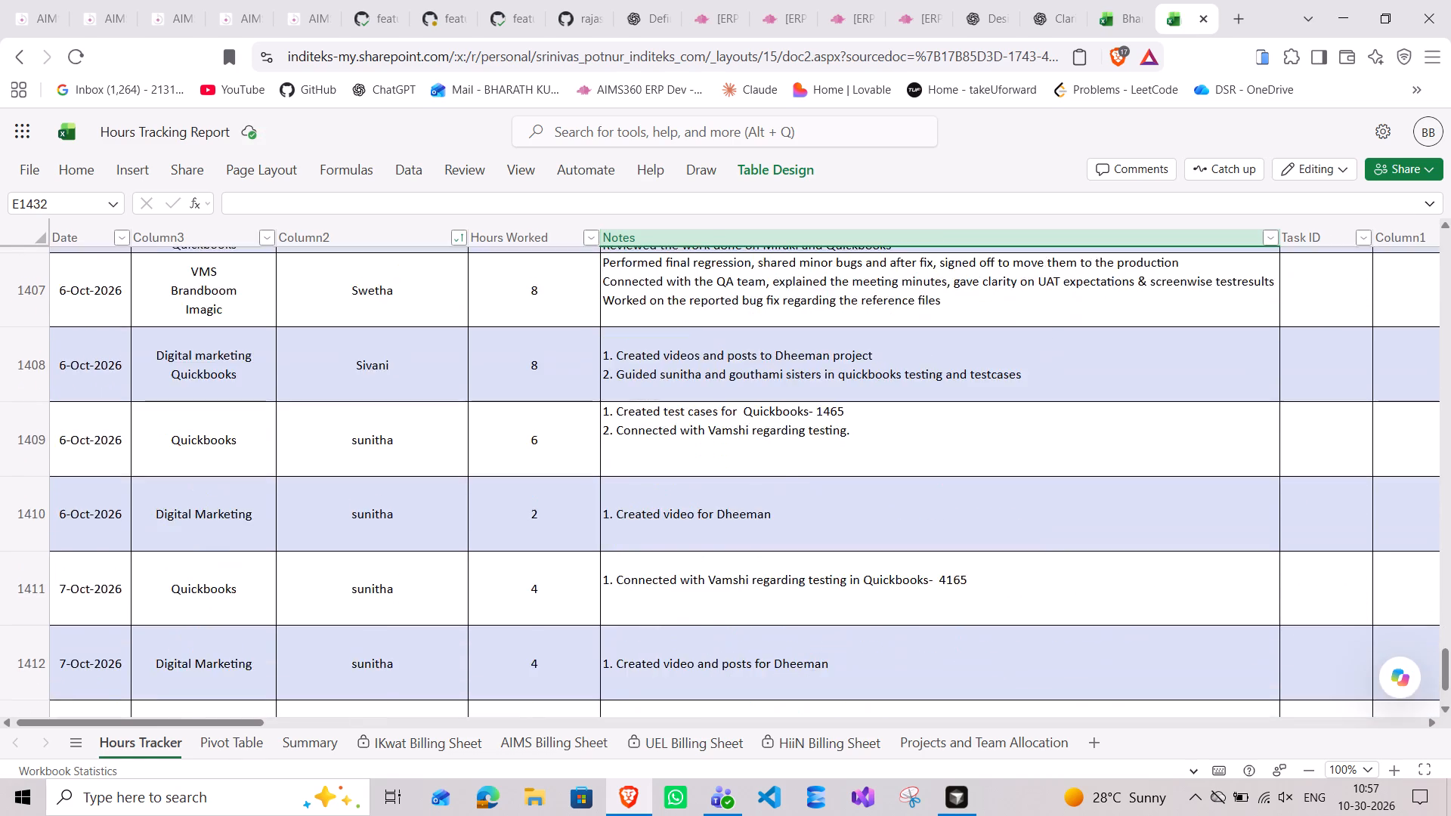
{"action": "scroll", "coordinate": [617, 539], "scroll_direction": "down", "scroll_amount": 6}
{"action": "scroll", "coordinate": [682, 563], "scroll_direction": "up", "scroll_amount": 1}
{"action": "scroll", "coordinate": [692, 561], "scroll_direction": "down", "scroll_amount": 1}
{"action": "left_click", "coordinate": [1368, 815]}
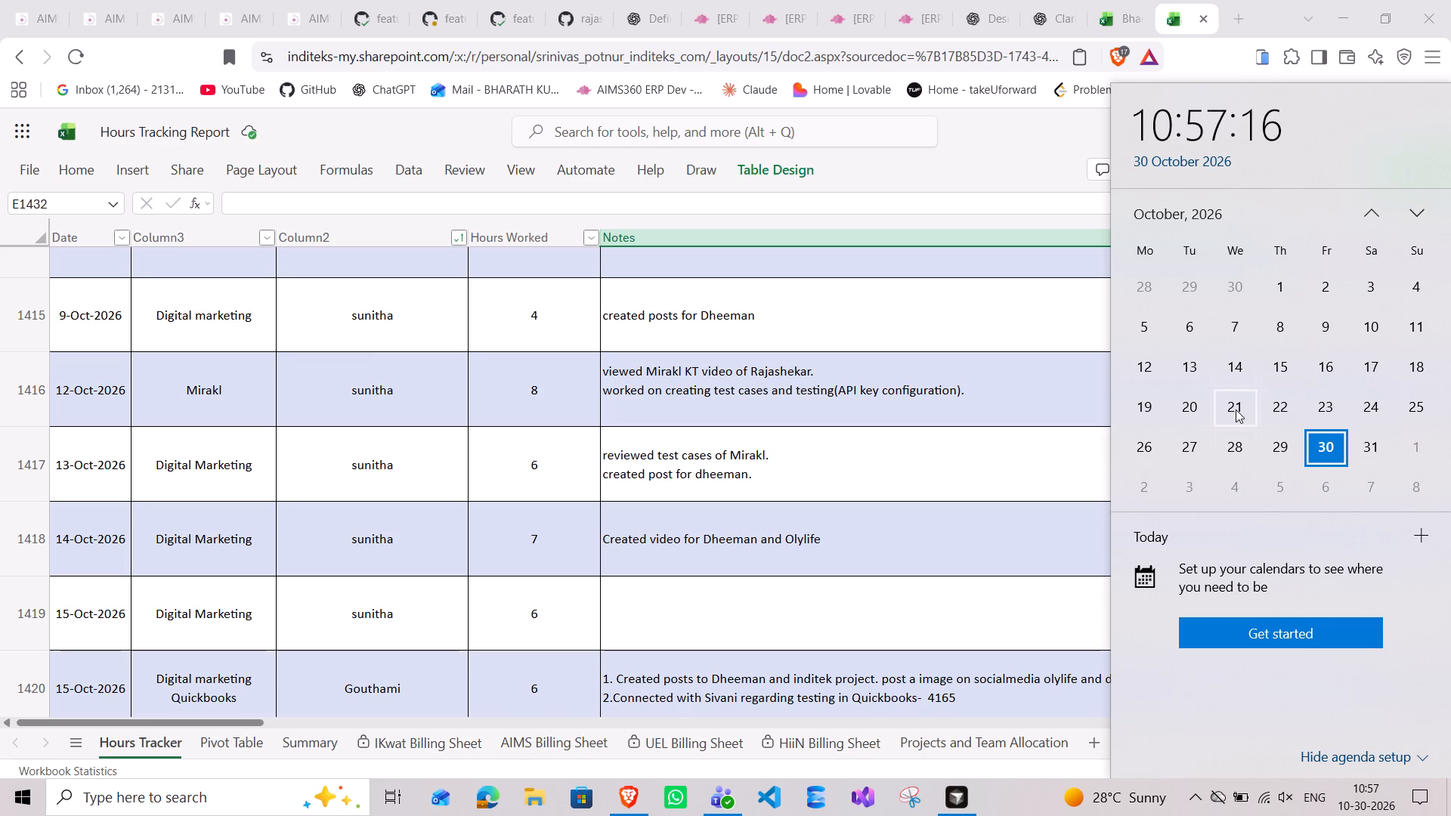
{"action": "left_click", "coordinate": [992, 172]}
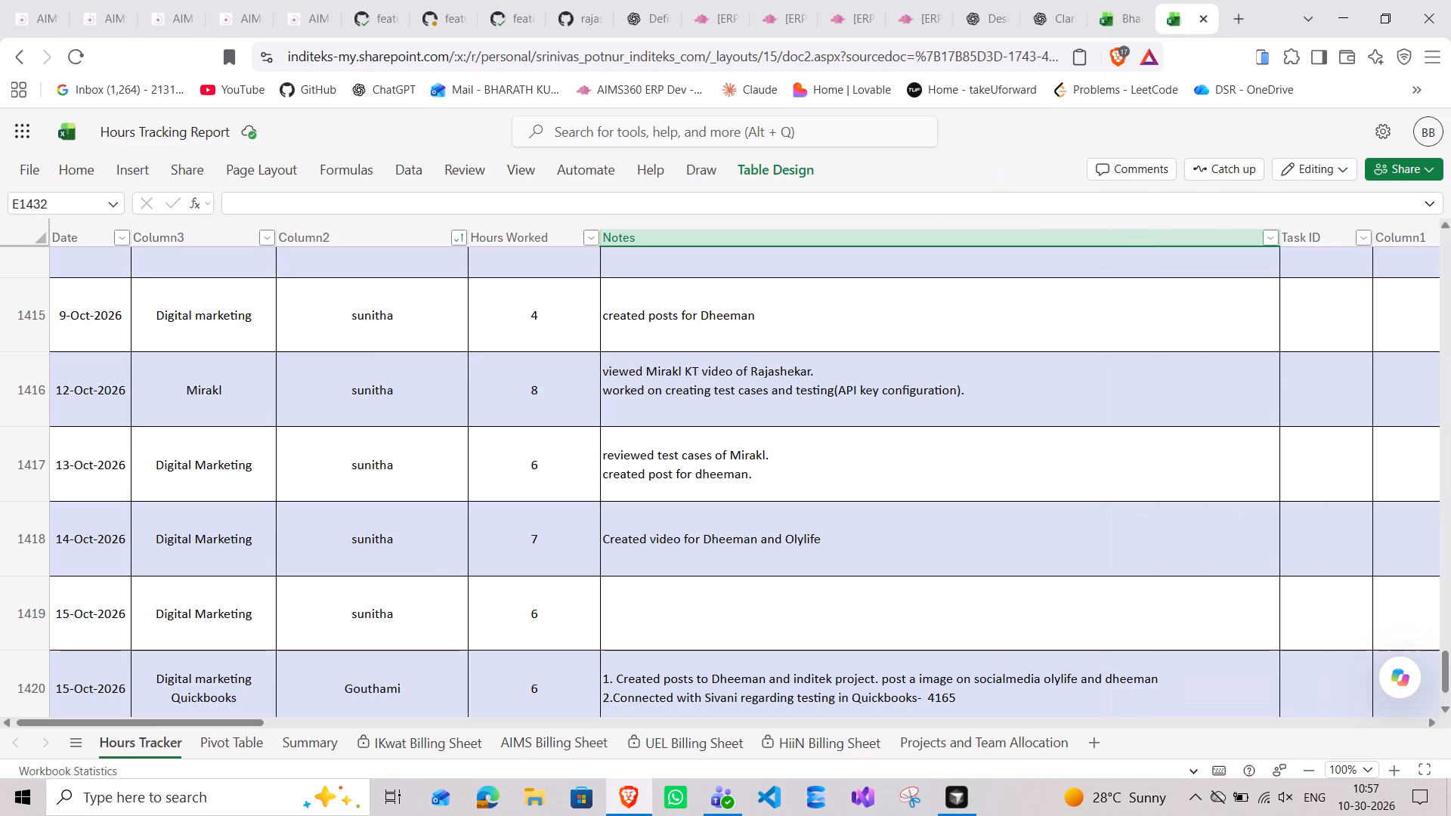
Examine the Hours Tracker rows from the end of the table back to Bharath's 21-Oct-2026 entry.
{"action": "scroll", "coordinate": [432, 610], "scroll_direction": "down", "scroll_amount": 20}
{"action": "scroll", "coordinate": [400, 566], "scroll_direction": "down", "scroll_amount": 6}
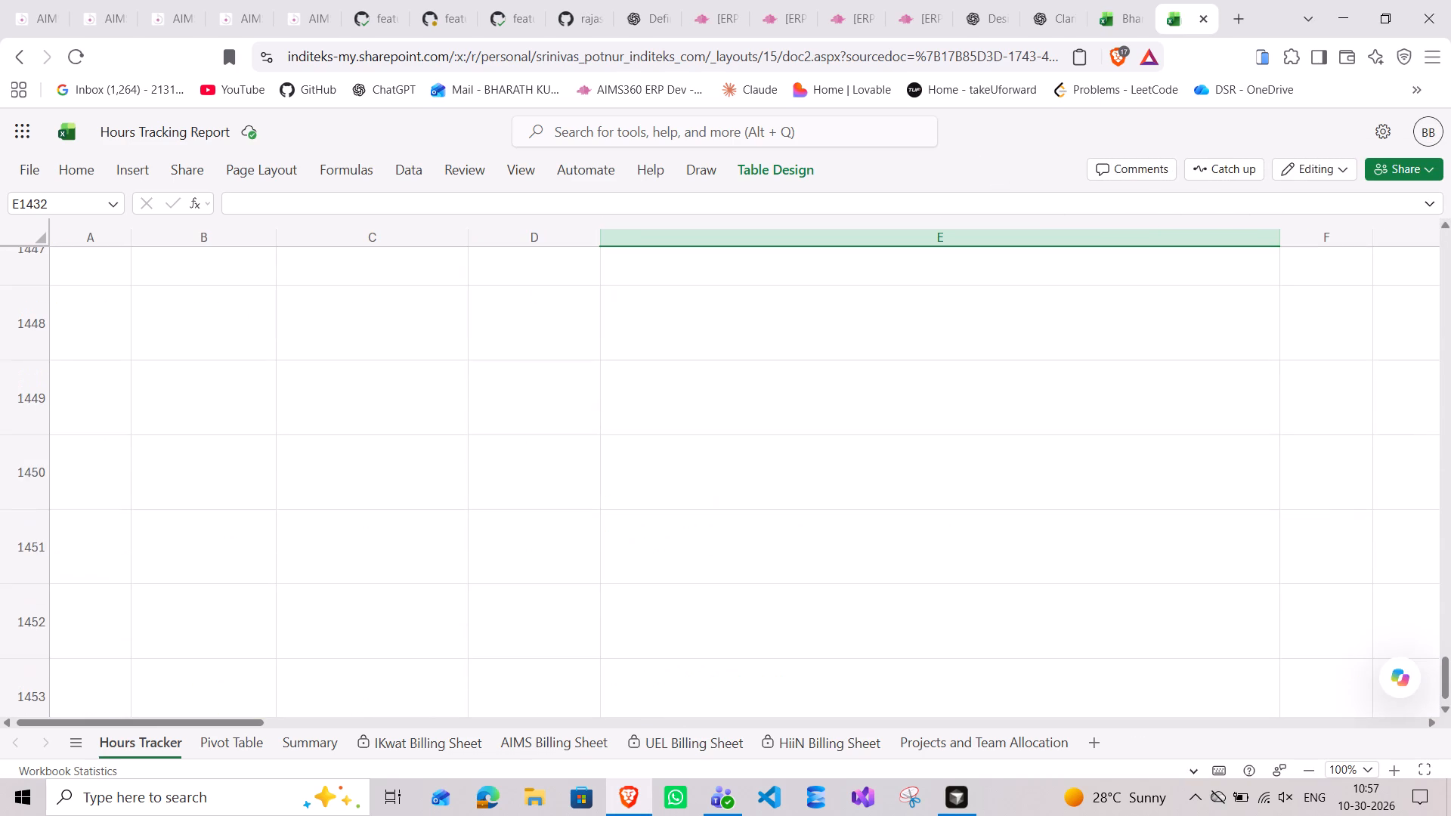
{"action": "scroll", "coordinate": [407, 568], "scroll_direction": "up", "scroll_amount": 7}
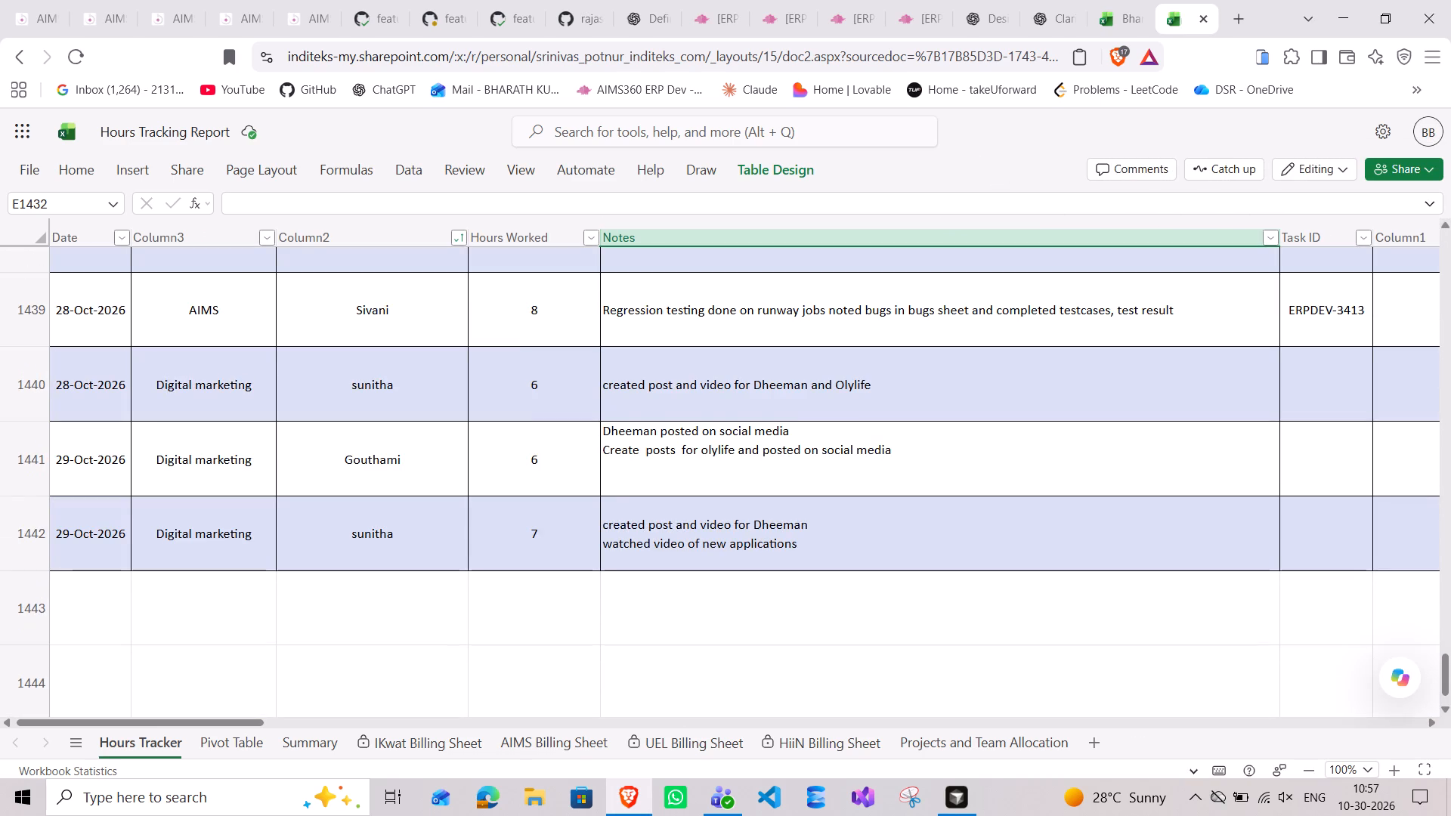
{"action": "scroll", "coordinate": [334, 563], "scroll_direction": "up", "scroll_amount": 5}
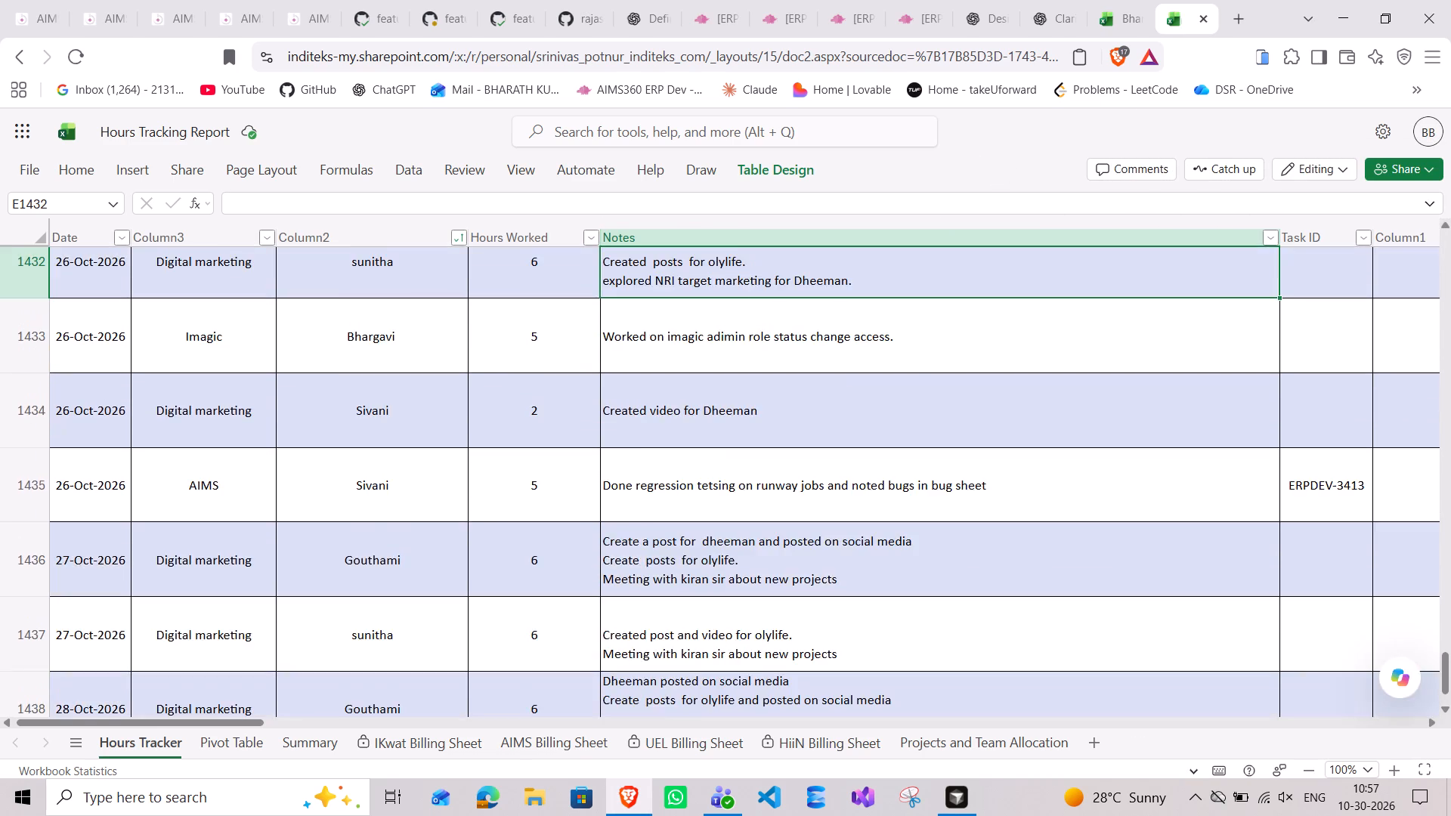
{"action": "scroll", "coordinate": [334, 561], "scroll_direction": "up", "scroll_amount": 4}
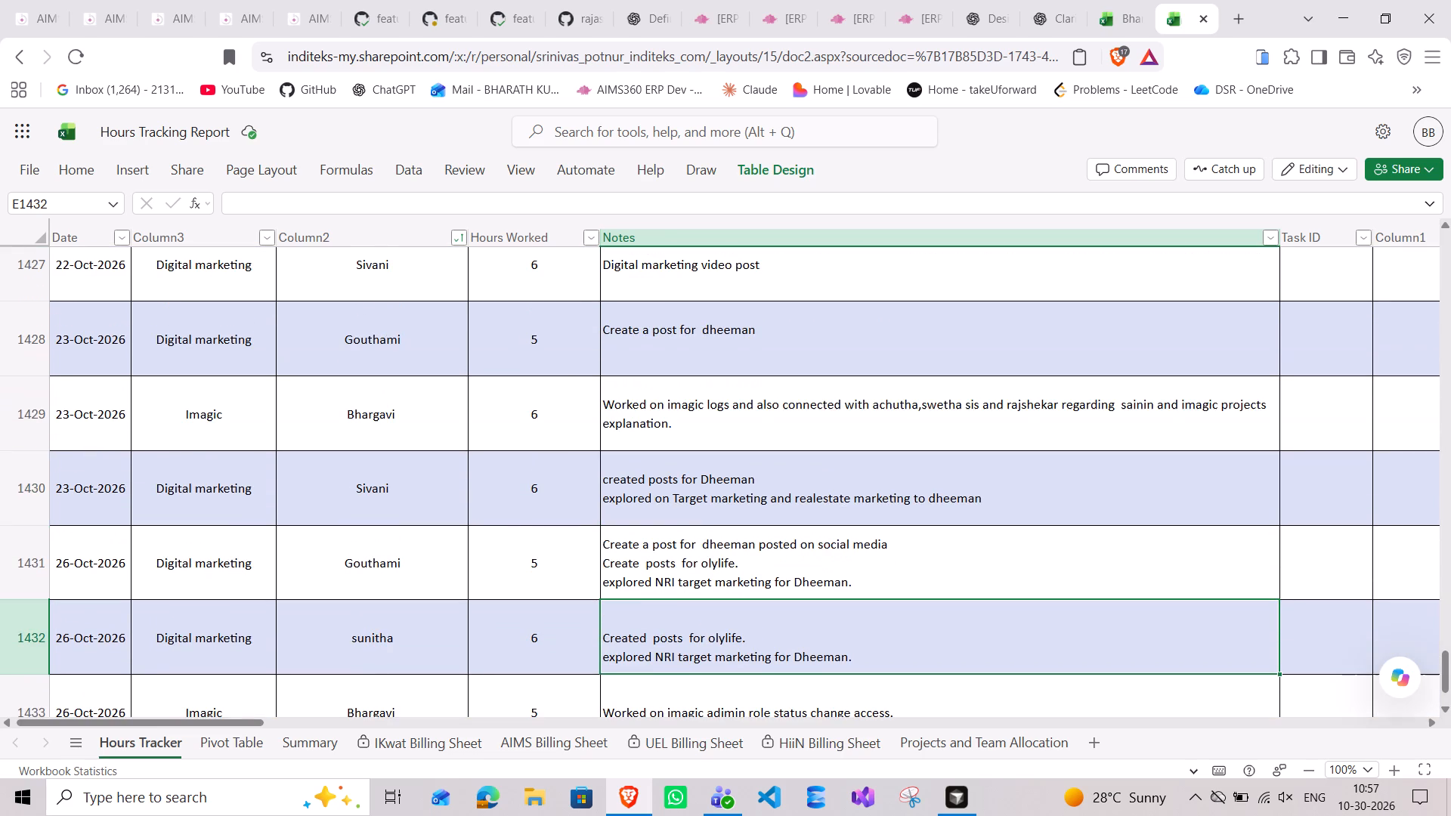
{"action": "scroll", "coordinate": [334, 561], "scroll_direction": "up", "scroll_amount": 3}
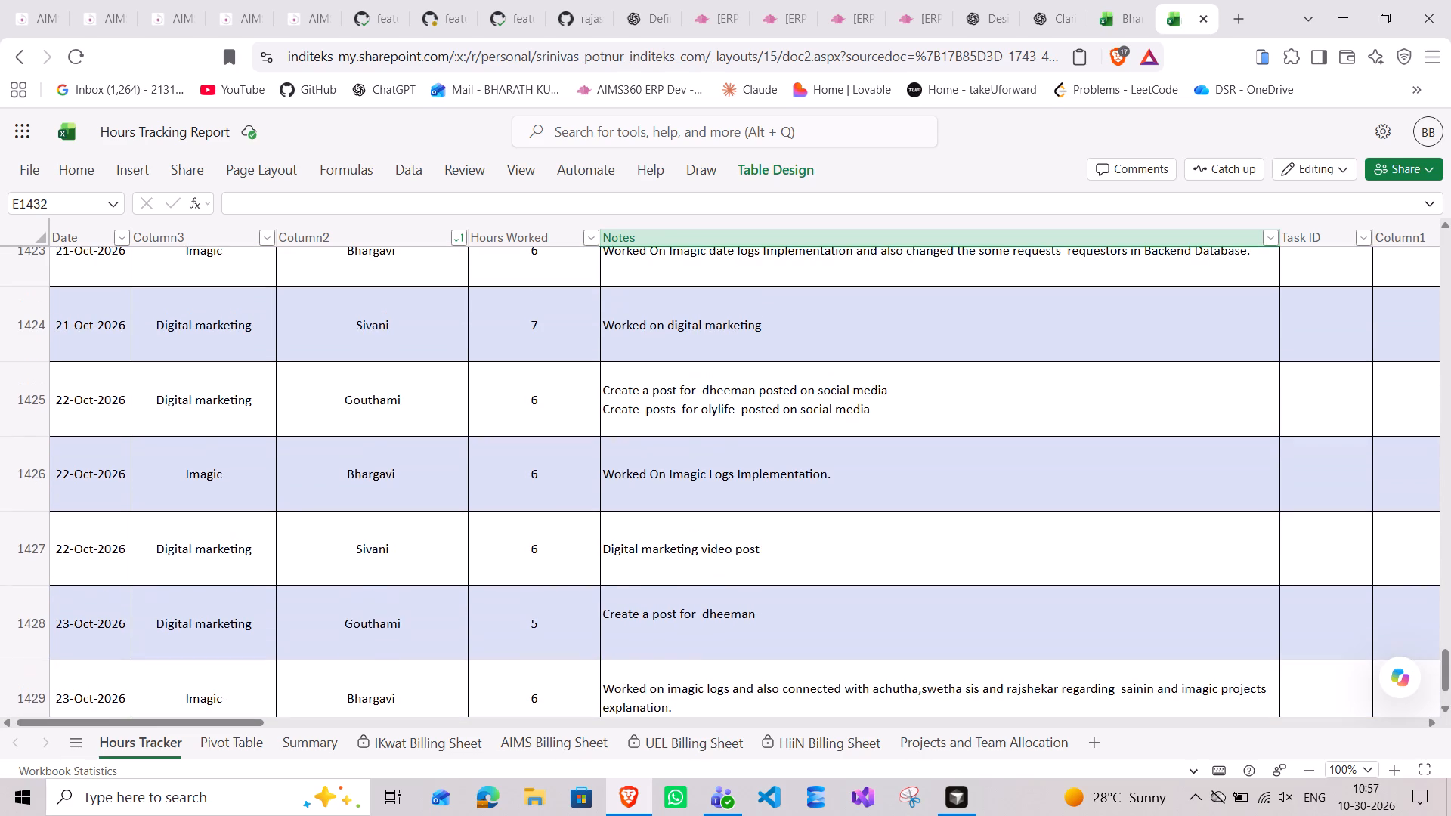
{"action": "scroll", "coordinate": [334, 561], "scroll_direction": "up", "scroll_amount": 3}
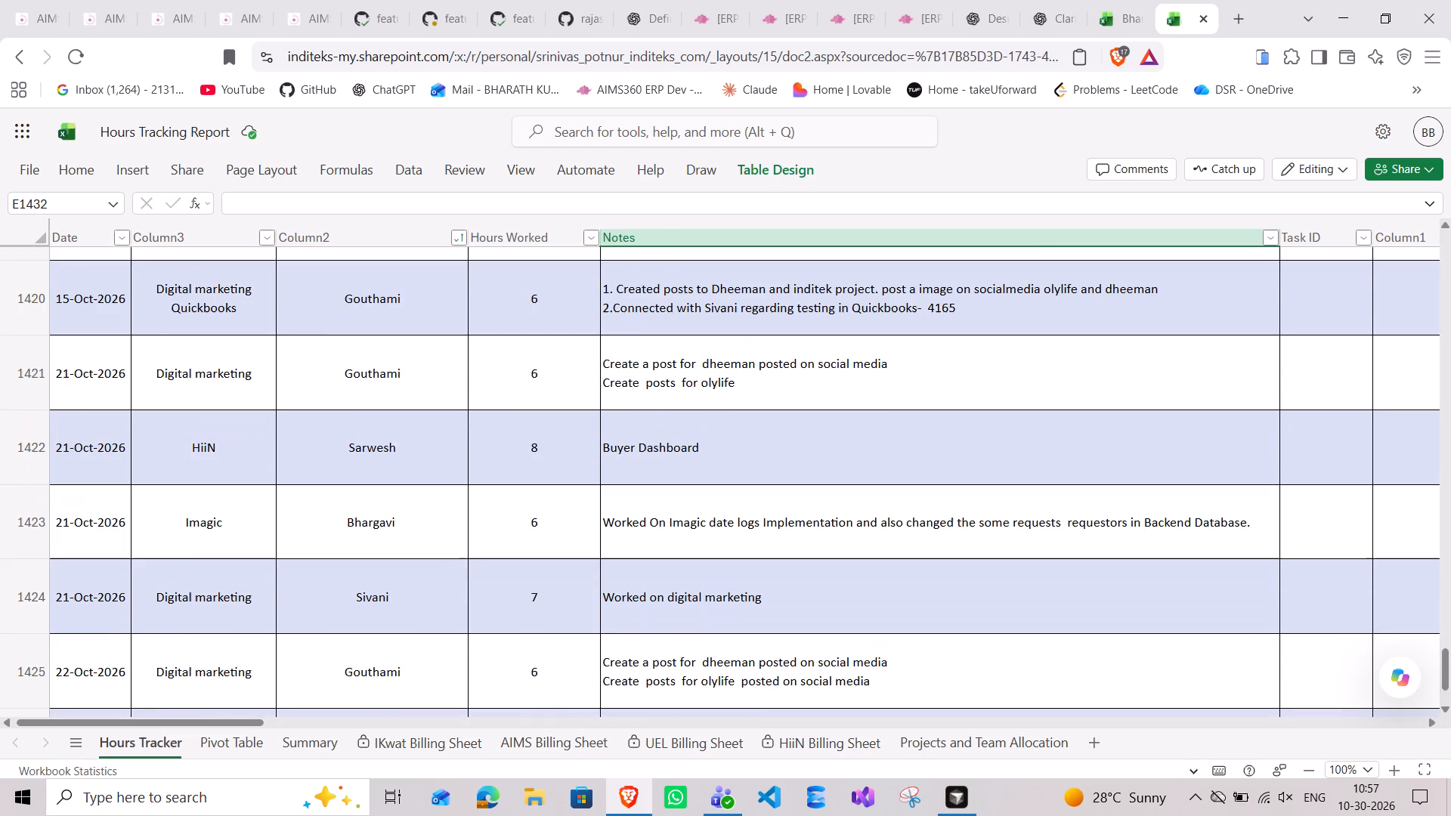
{"action": "scroll", "coordinate": [334, 561], "scroll_direction": "up", "scroll_amount": 2}
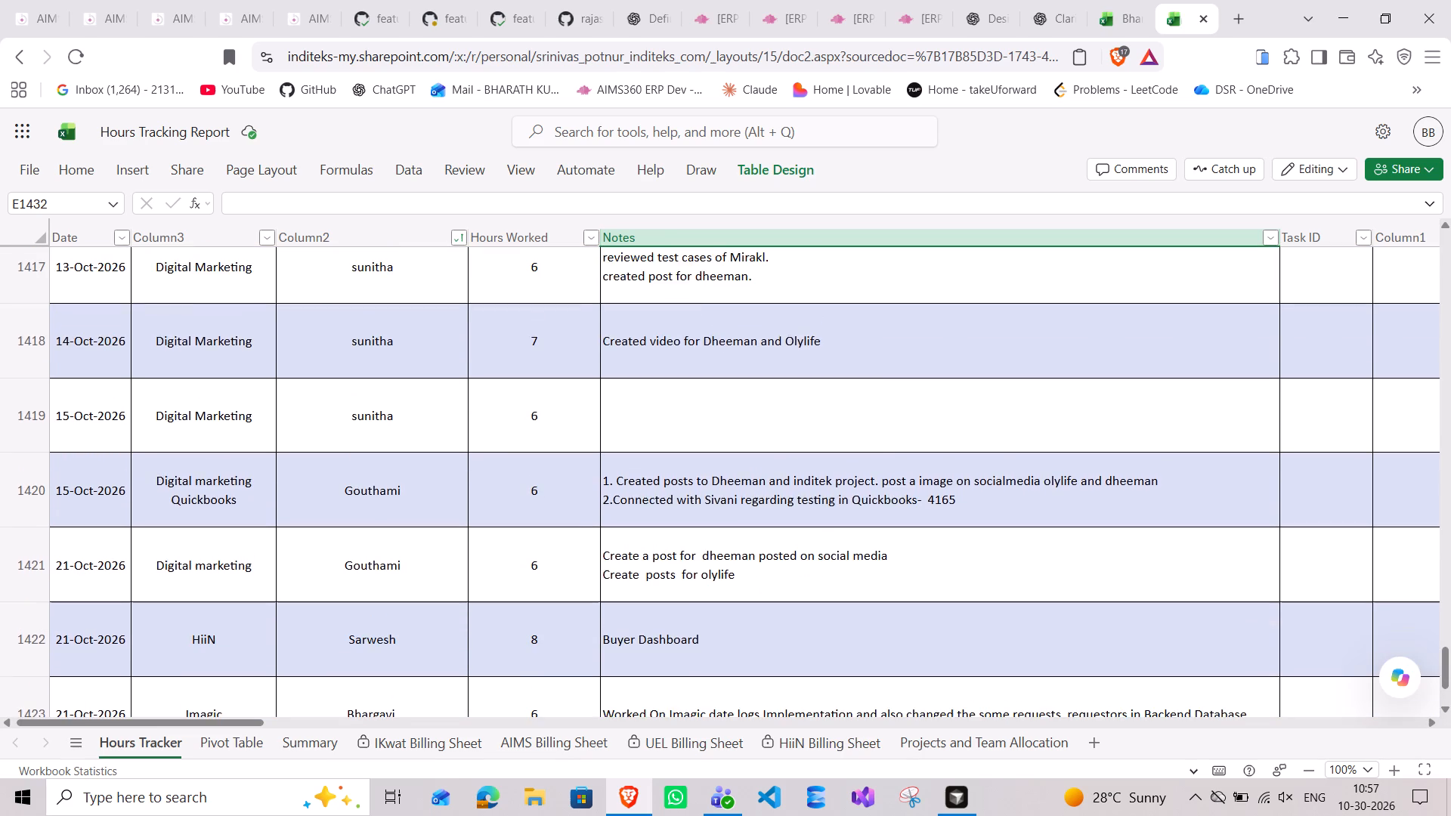
{"action": "scroll", "coordinate": [334, 561], "scroll_direction": "down", "scroll_amount": 11}
{"action": "scroll", "coordinate": [334, 561], "scroll_direction": "up", "scroll_amount": 4}
{"action": "scroll", "coordinate": [334, 561], "scroll_direction": "down", "scroll_amount": 4}
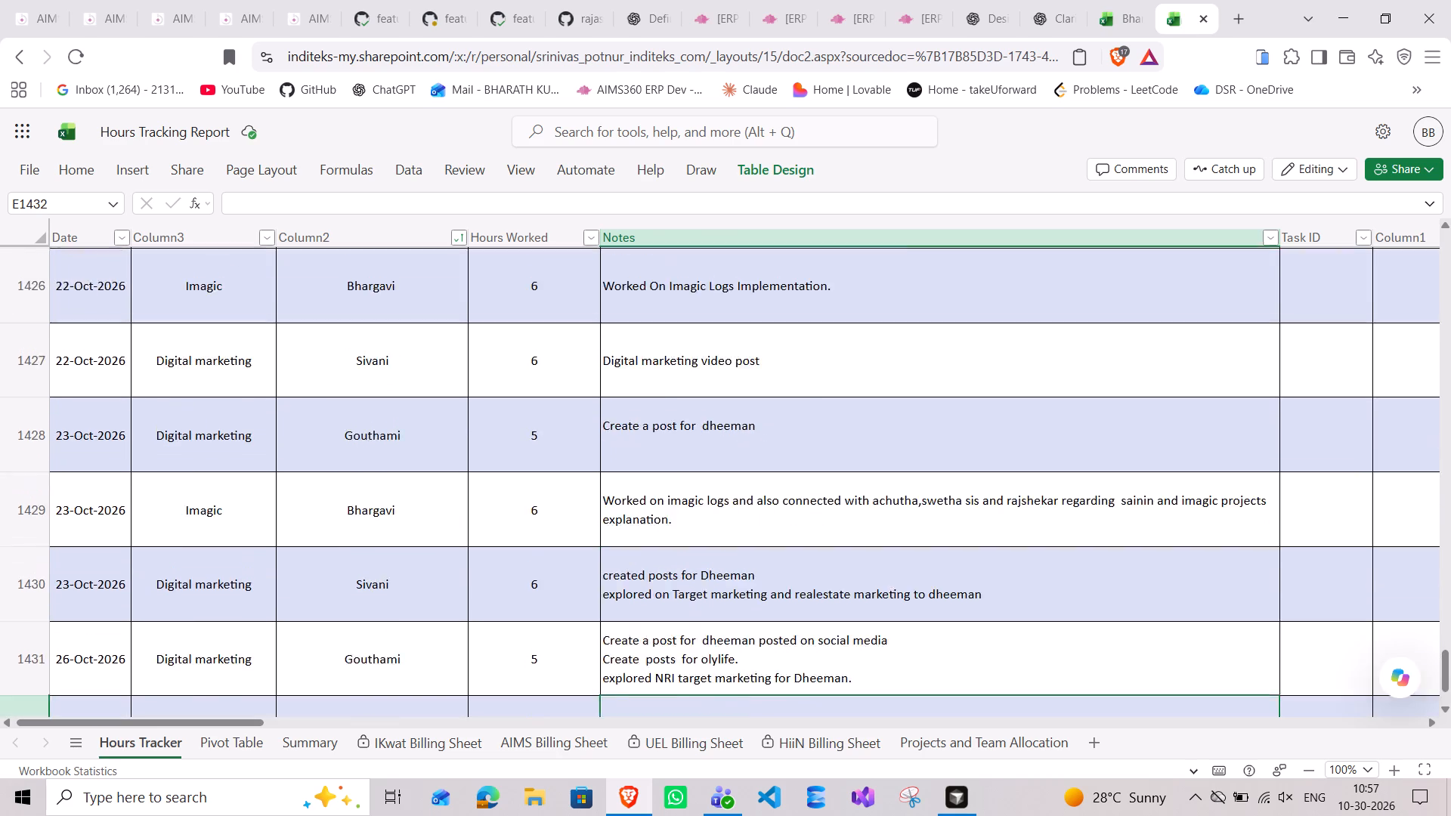
{"action": "scroll", "coordinate": [334, 561], "scroll_direction": "down", "scroll_amount": 8}
{"action": "scroll", "coordinate": [333, 562], "scroll_direction": "up", "scroll_amount": 20}
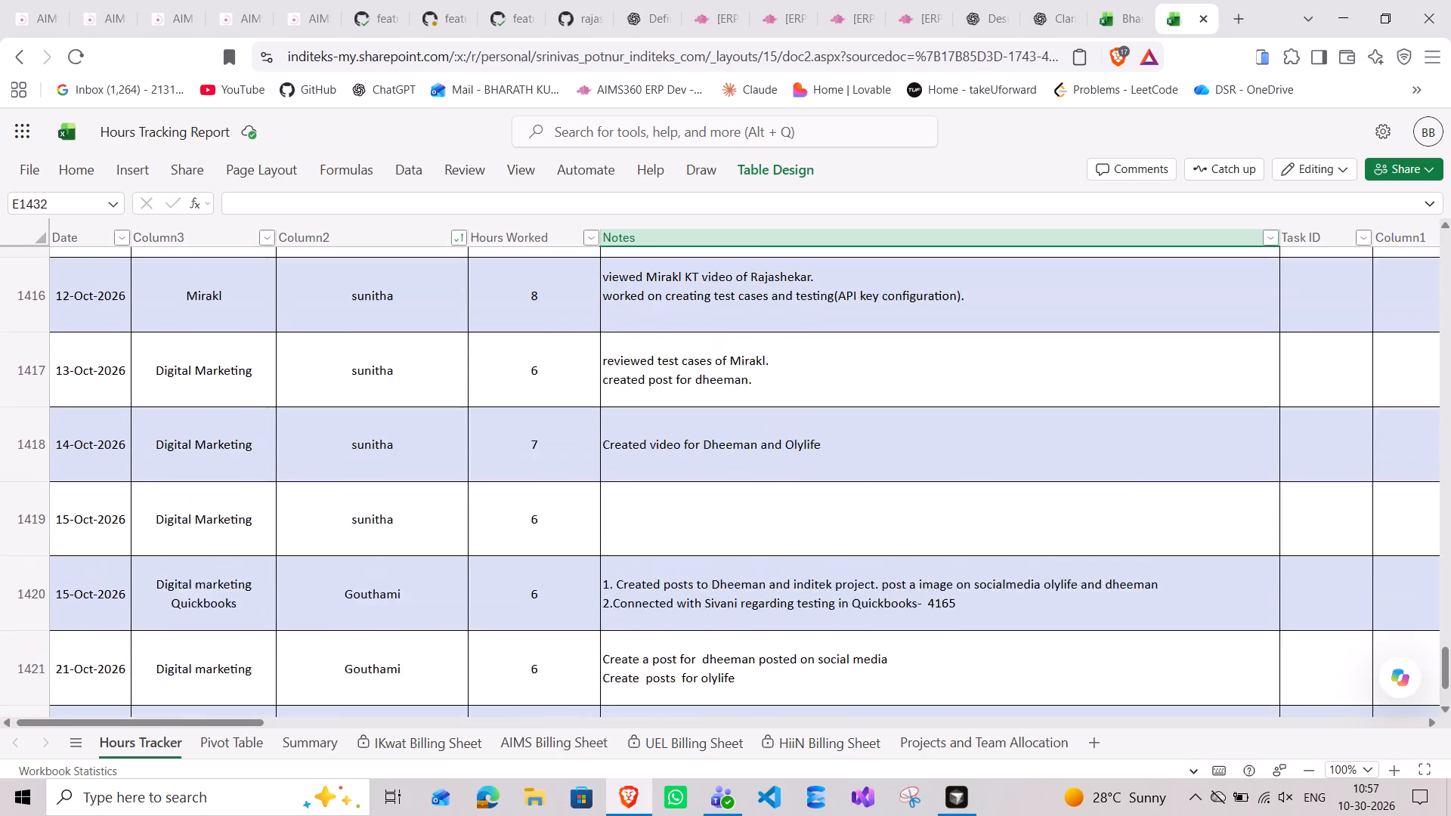
{"action": "scroll", "coordinate": [333, 562], "scroll_direction": "up", "scroll_amount": 13}
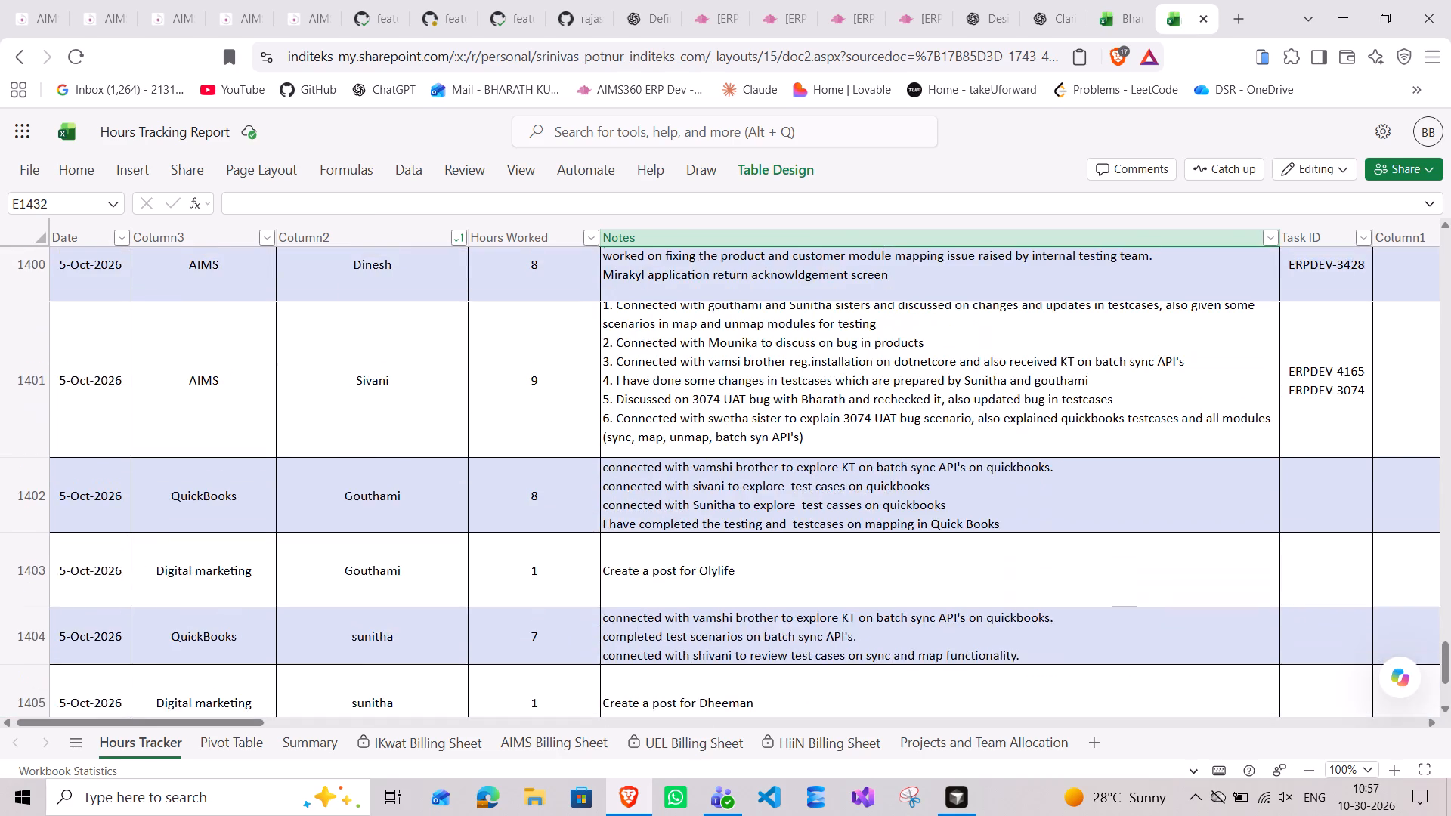
{"action": "scroll", "coordinate": [333, 562], "scroll_direction": "up", "scroll_amount": 5}
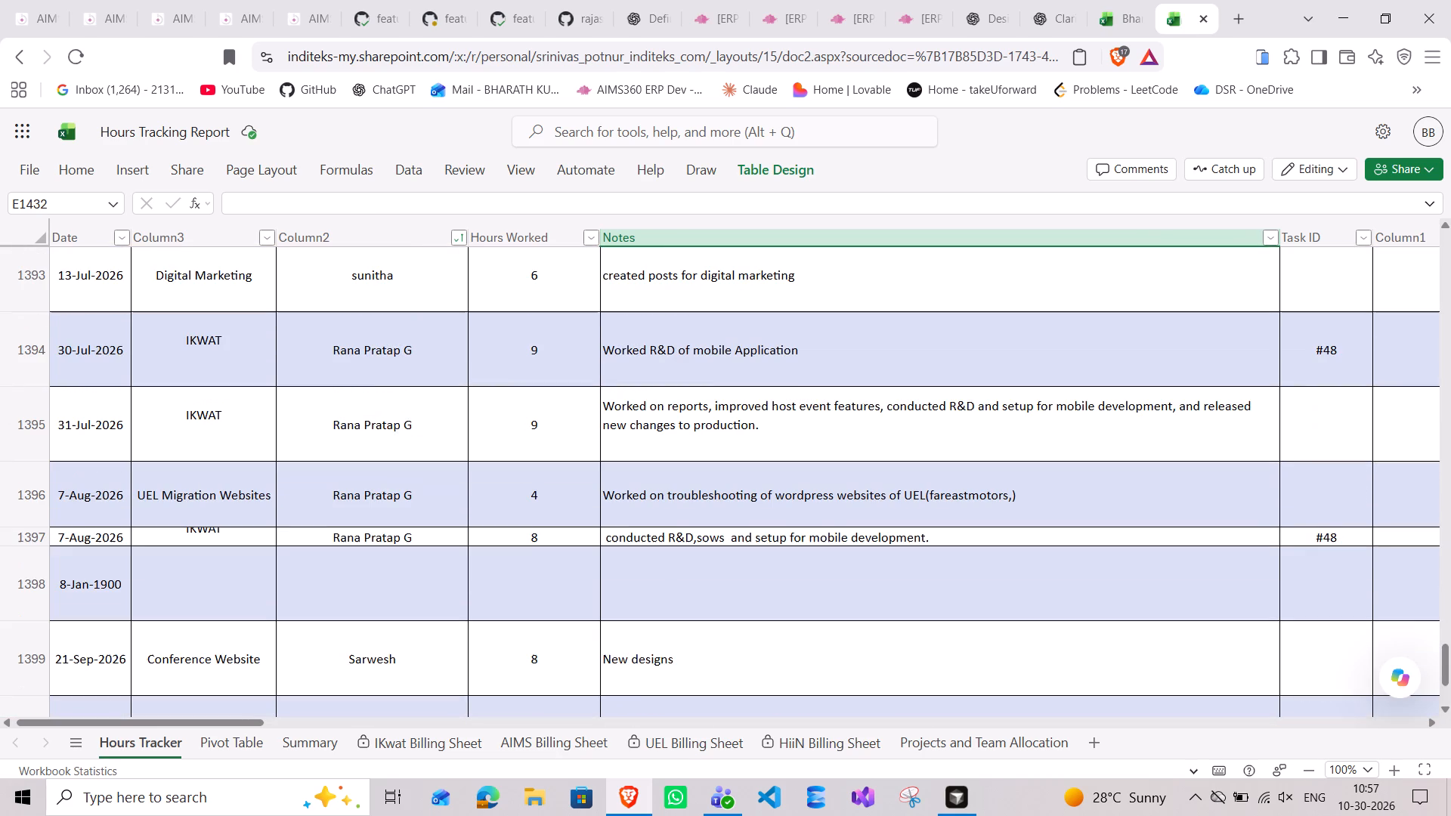
{"action": "scroll", "coordinate": [333, 562], "scroll_direction": "up", "scroll_amount": 3}
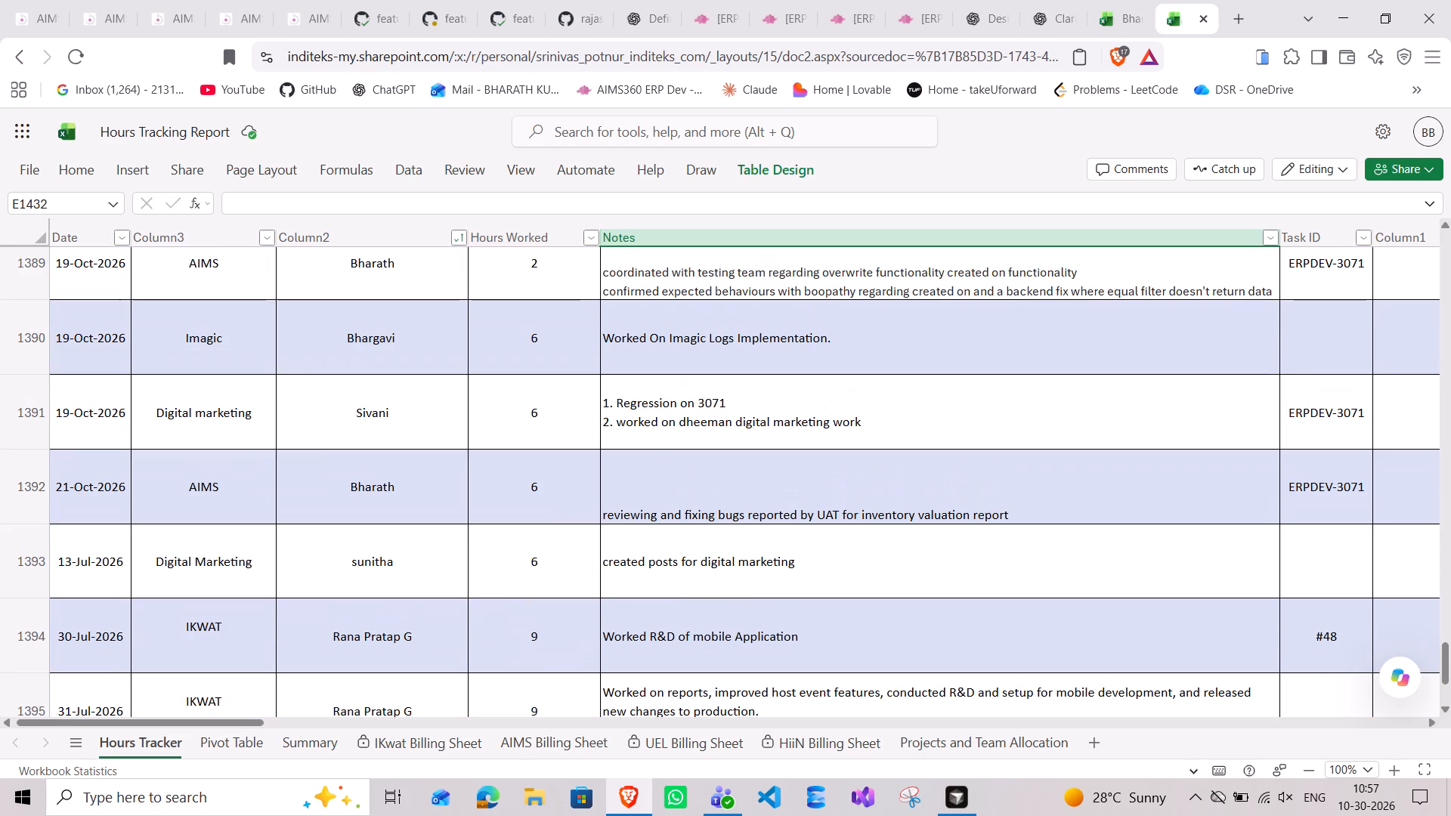
Switch to the Bharath-DSR workbook and check the daily entries for October 21 to 30, 2026.
{"action": "left_click", "coordinate": [1095, 0]}
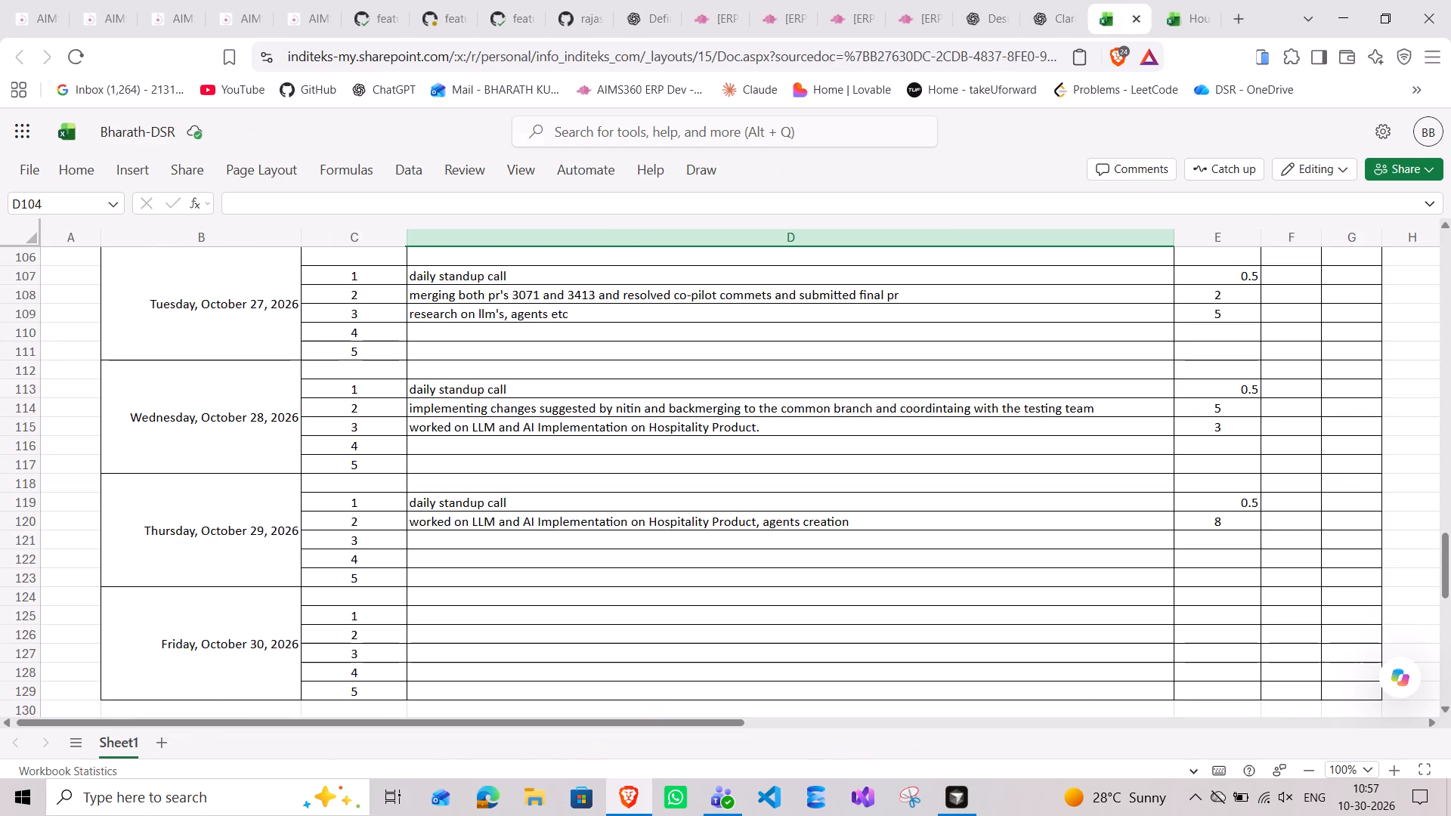
{"action": "scroll", "coordinate": [302, 462], "scroll_direction": "up", "scroll_amount": 4}
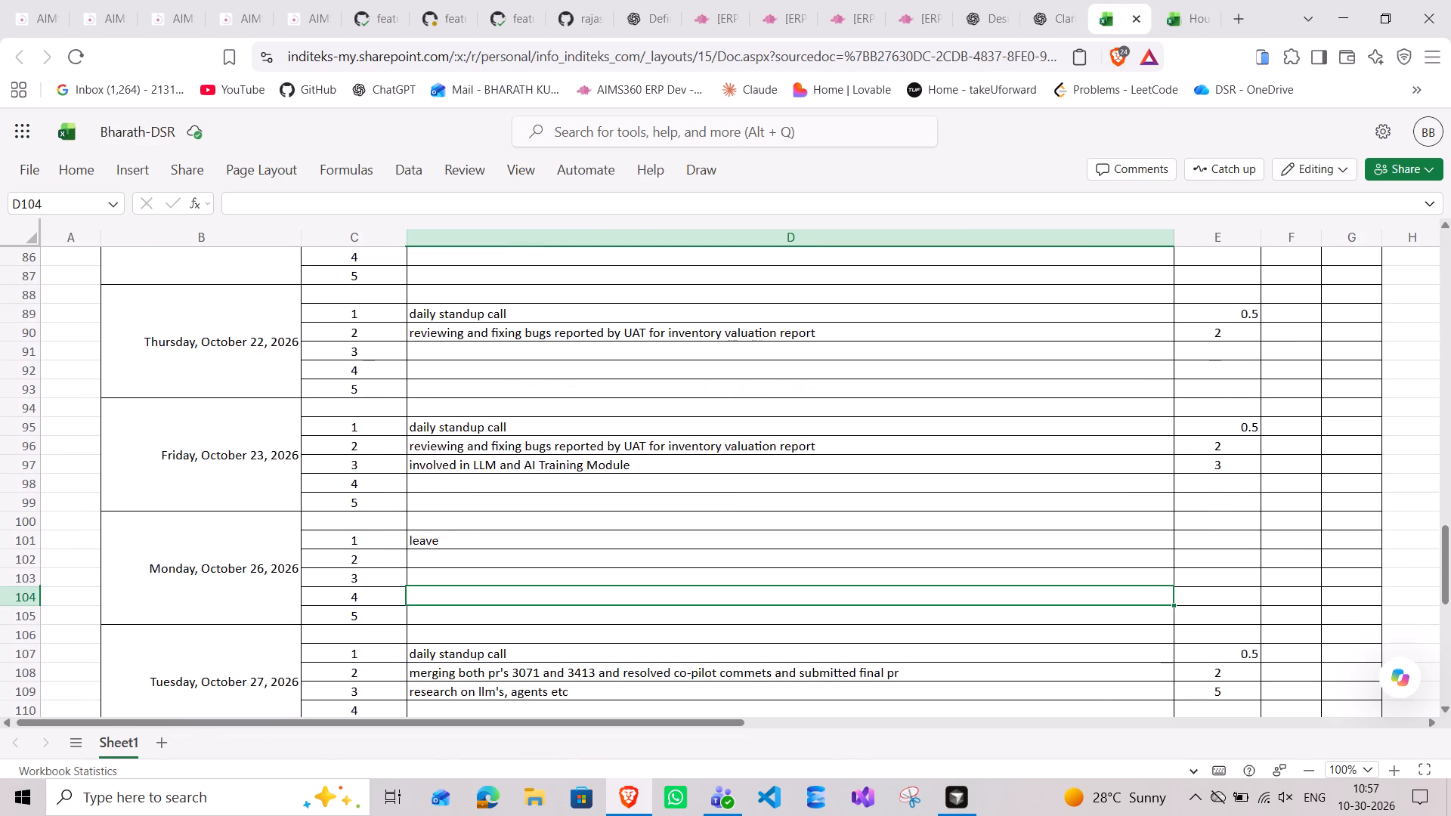
{"action": "scroll", "coordinate": [492, 416], "scroll_direction": "up", "scroll_amount": 1}
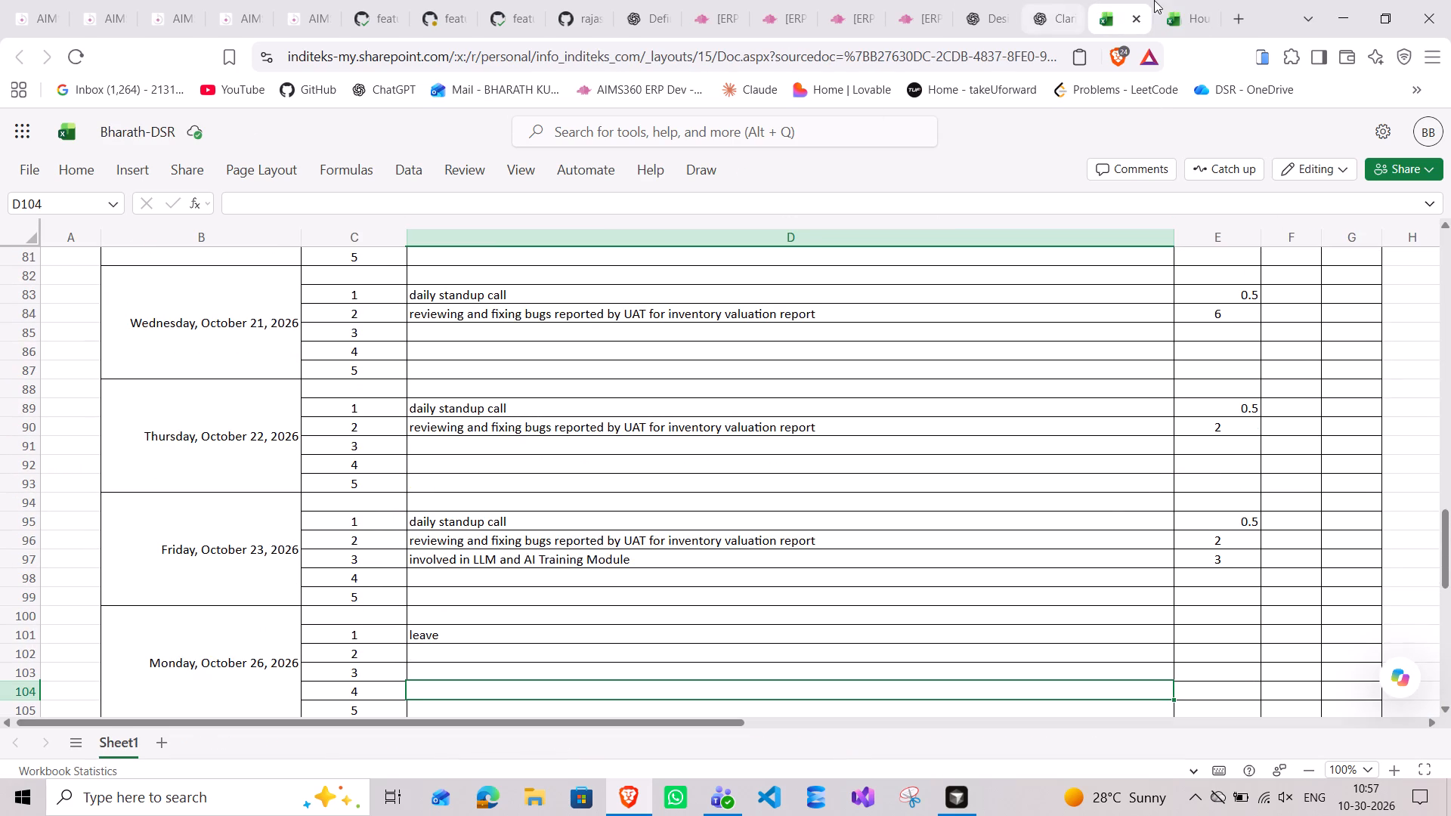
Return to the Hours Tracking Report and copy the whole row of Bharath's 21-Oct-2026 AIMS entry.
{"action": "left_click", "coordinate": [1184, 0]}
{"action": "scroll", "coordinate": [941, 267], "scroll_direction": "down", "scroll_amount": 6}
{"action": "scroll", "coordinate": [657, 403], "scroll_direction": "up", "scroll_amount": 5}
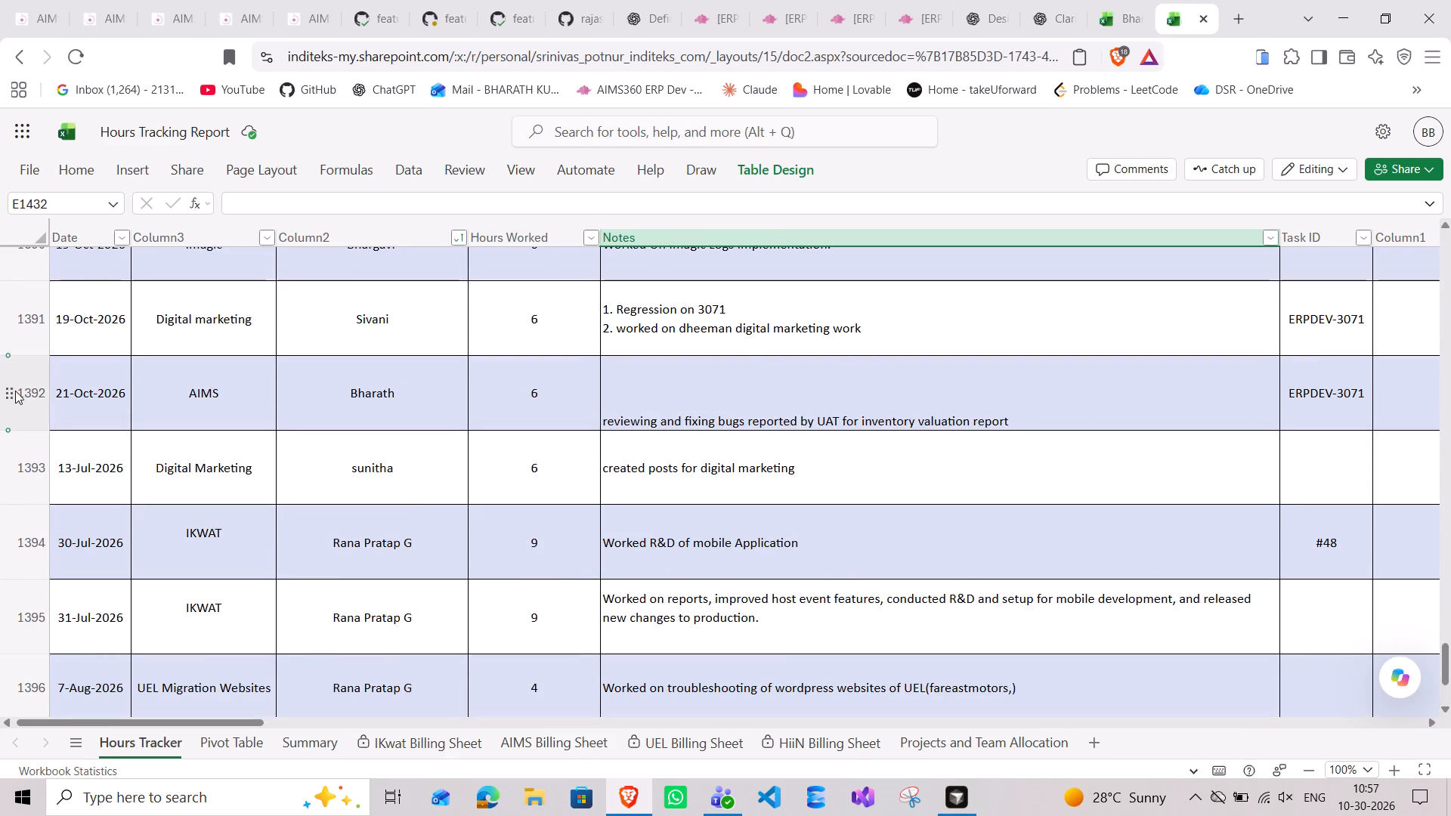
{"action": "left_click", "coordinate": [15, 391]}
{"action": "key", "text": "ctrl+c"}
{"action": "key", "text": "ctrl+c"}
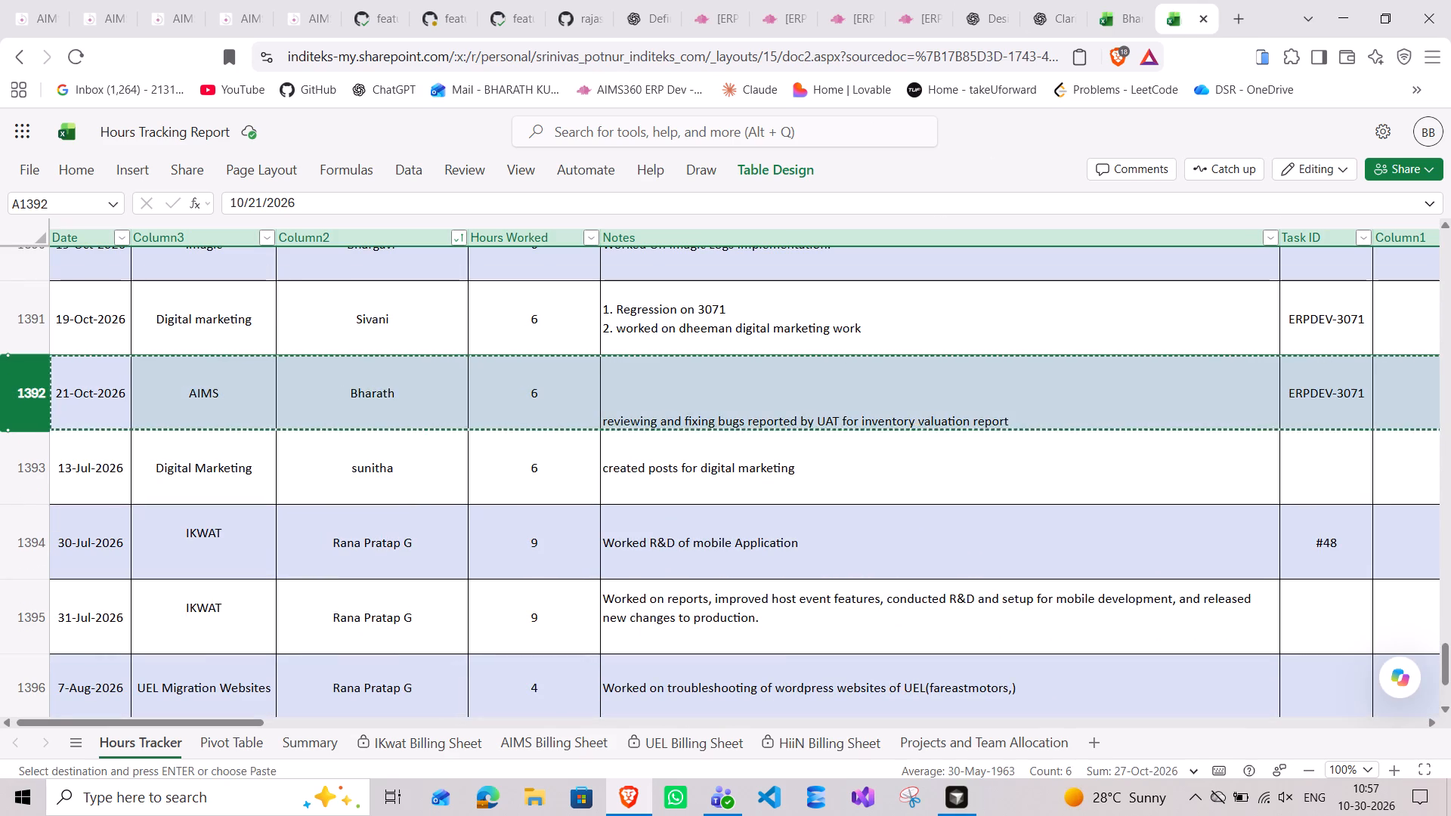
Insert one row below Sivani's 22-Oct-2026 Digital marketing entry in row 1427 of the Hours Tracker.
{"action": "scroll", "coordinate": [222, 445], "scroll_direction": "down", "scroll_amount": 15}
{"action": "scroll", "coordinate": [224, 445], "scroll_direction": "up", "scroll_amount": 3}
{"action": "scroll", "coordinate": [224, 446], "scroll_direction": "down", "scroll_amount": 15}
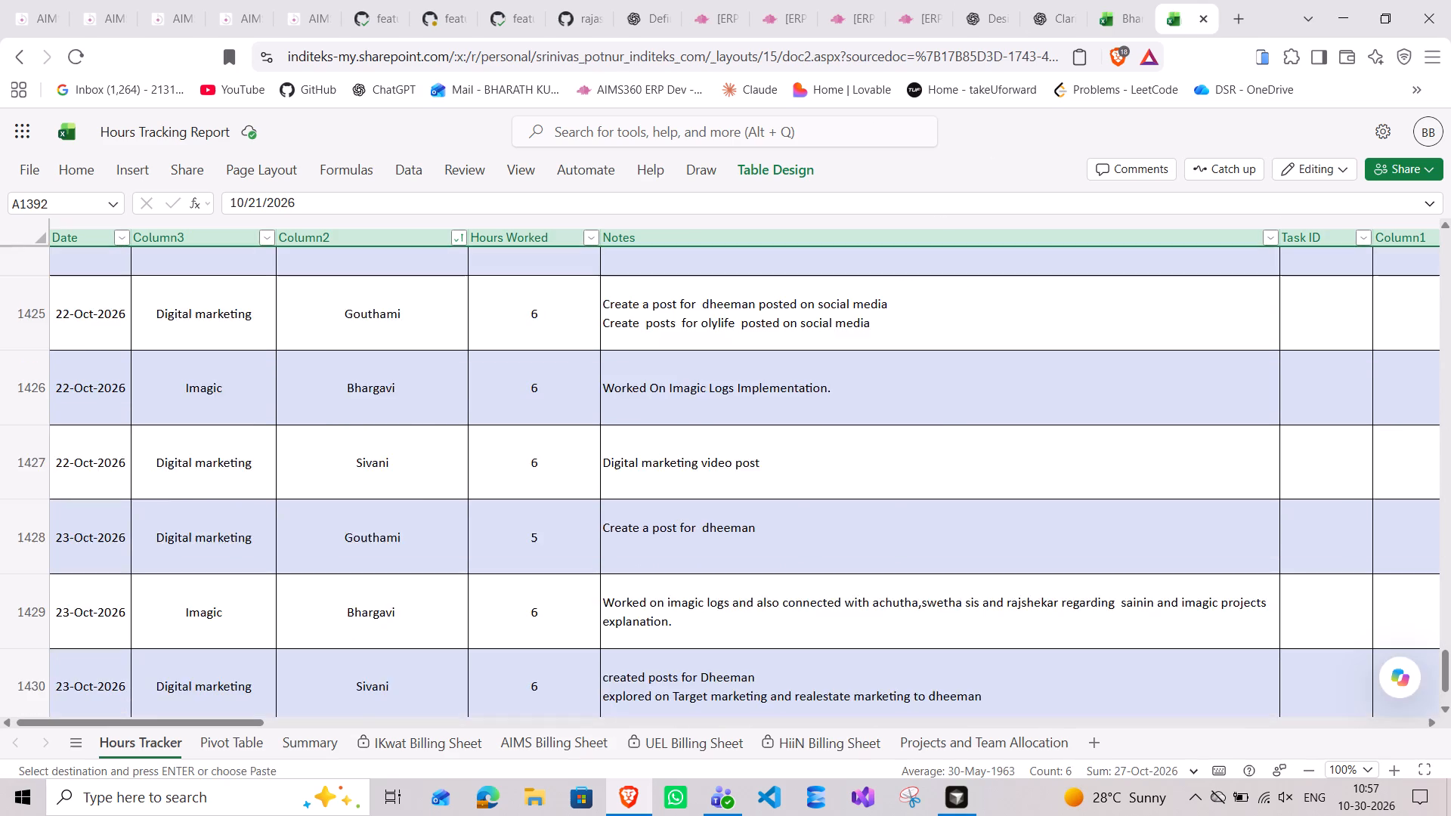
{"action": "scroll", "coordinate": [217, 452], "scroll_direction": "down", "scroll_amount": 6}
{"action": "scroll", "coordinate": [215, 453], "scroll_direction": "up", "scroll_amount": 5}
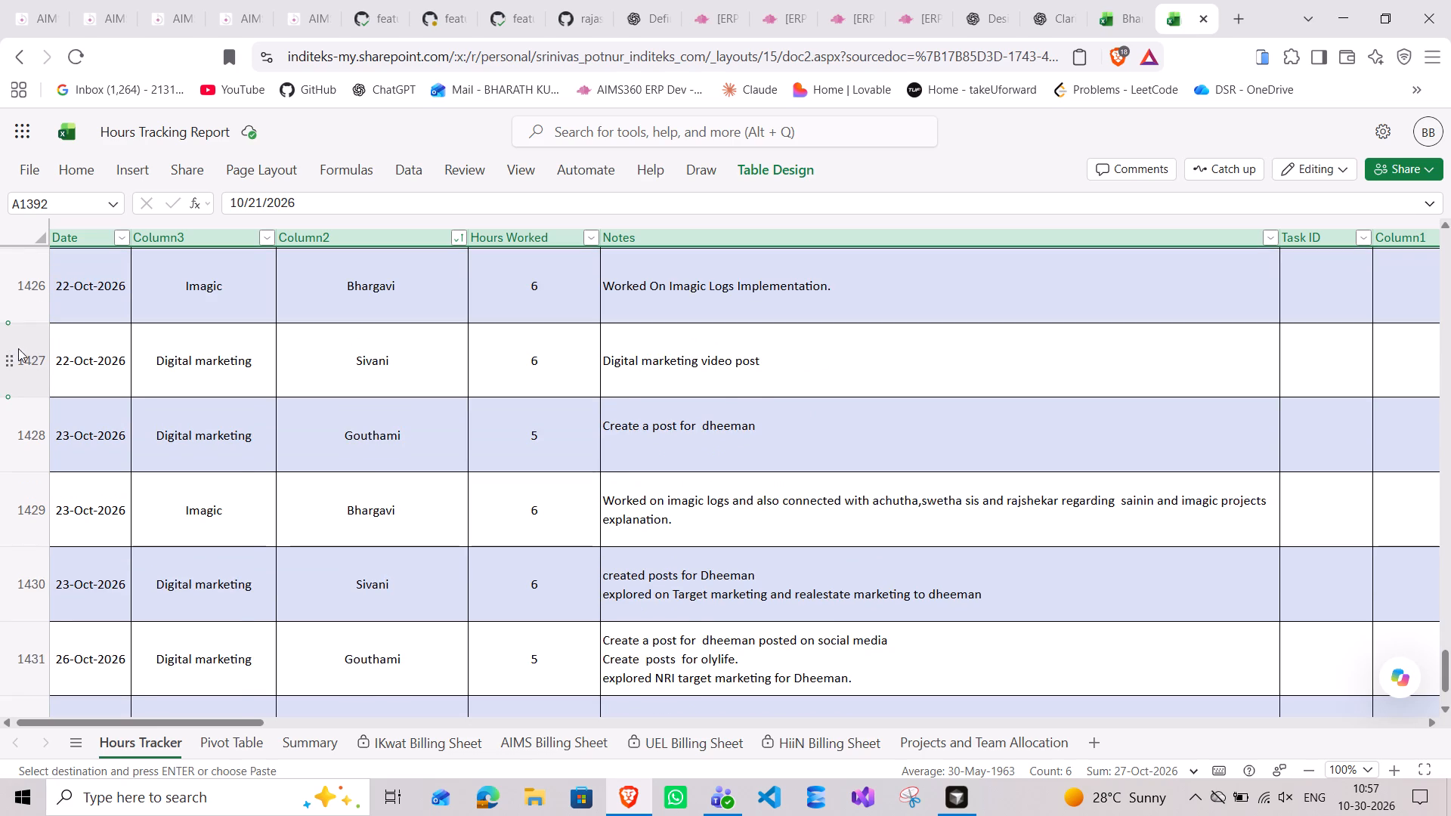
{"action": "right_click", "coordinate": [20, 351]}
{"action": "left_click", "coordinate": [114, 536]}
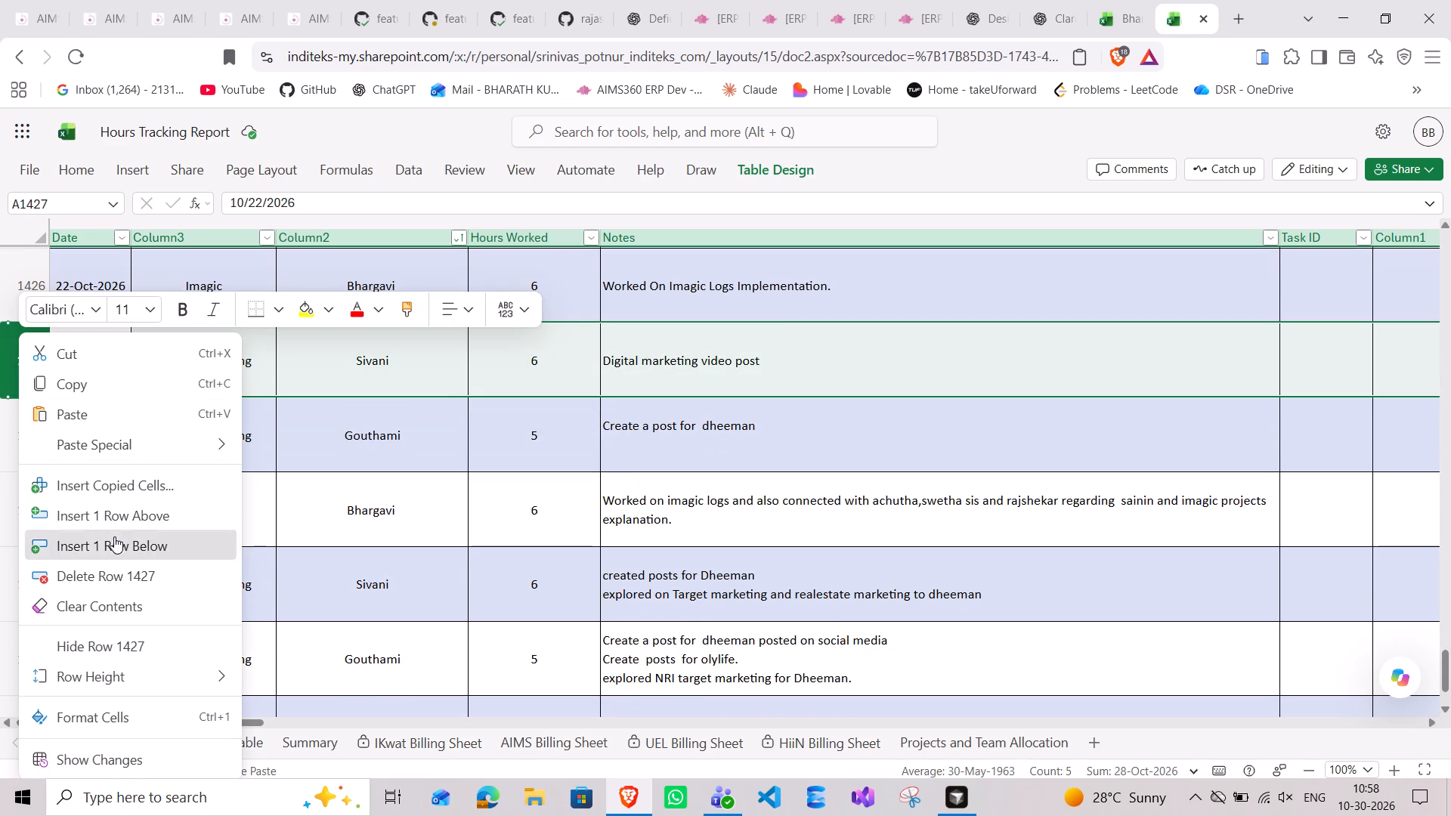
{"action": "left_click", "coordinate": [403, 414]}
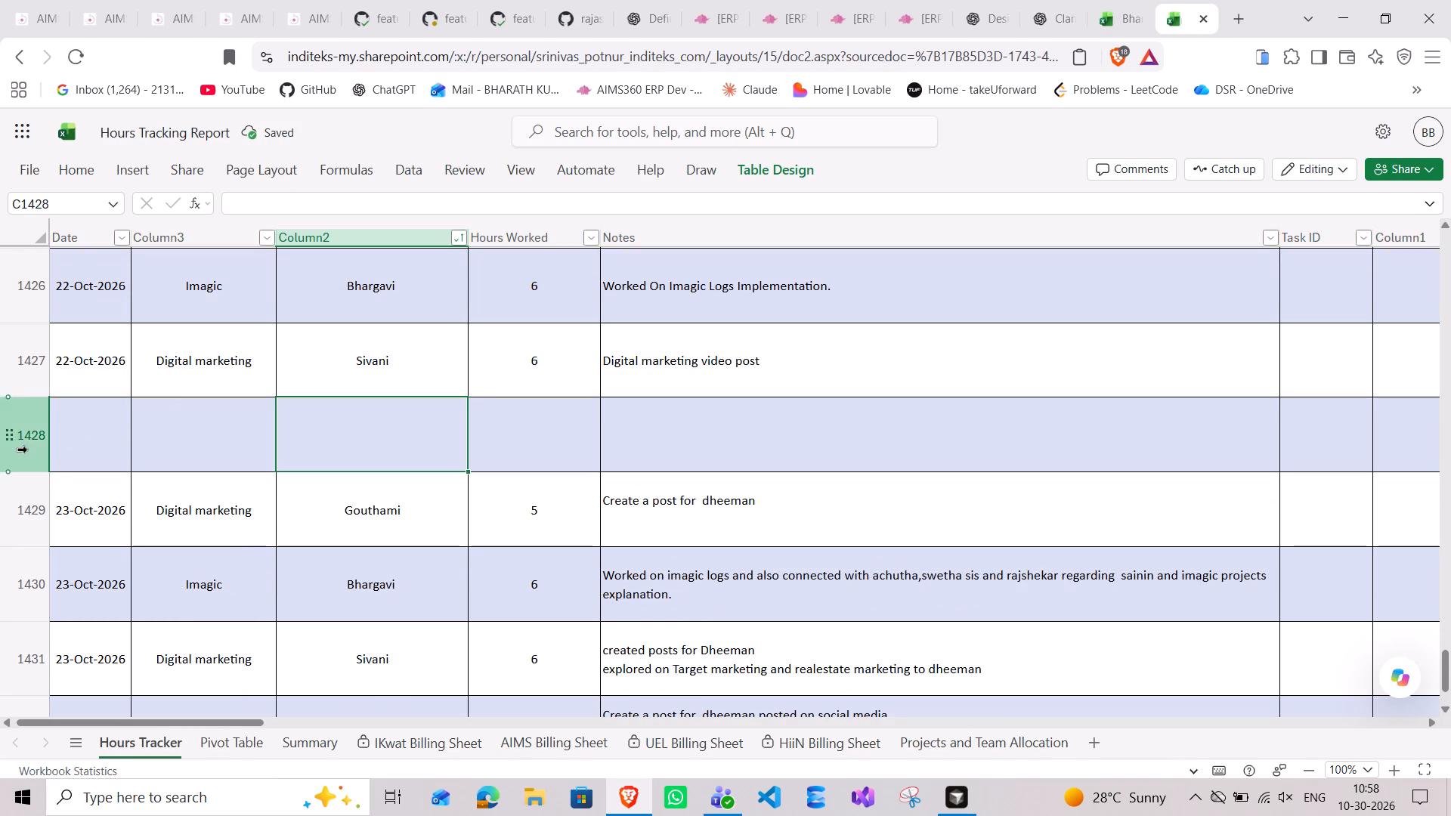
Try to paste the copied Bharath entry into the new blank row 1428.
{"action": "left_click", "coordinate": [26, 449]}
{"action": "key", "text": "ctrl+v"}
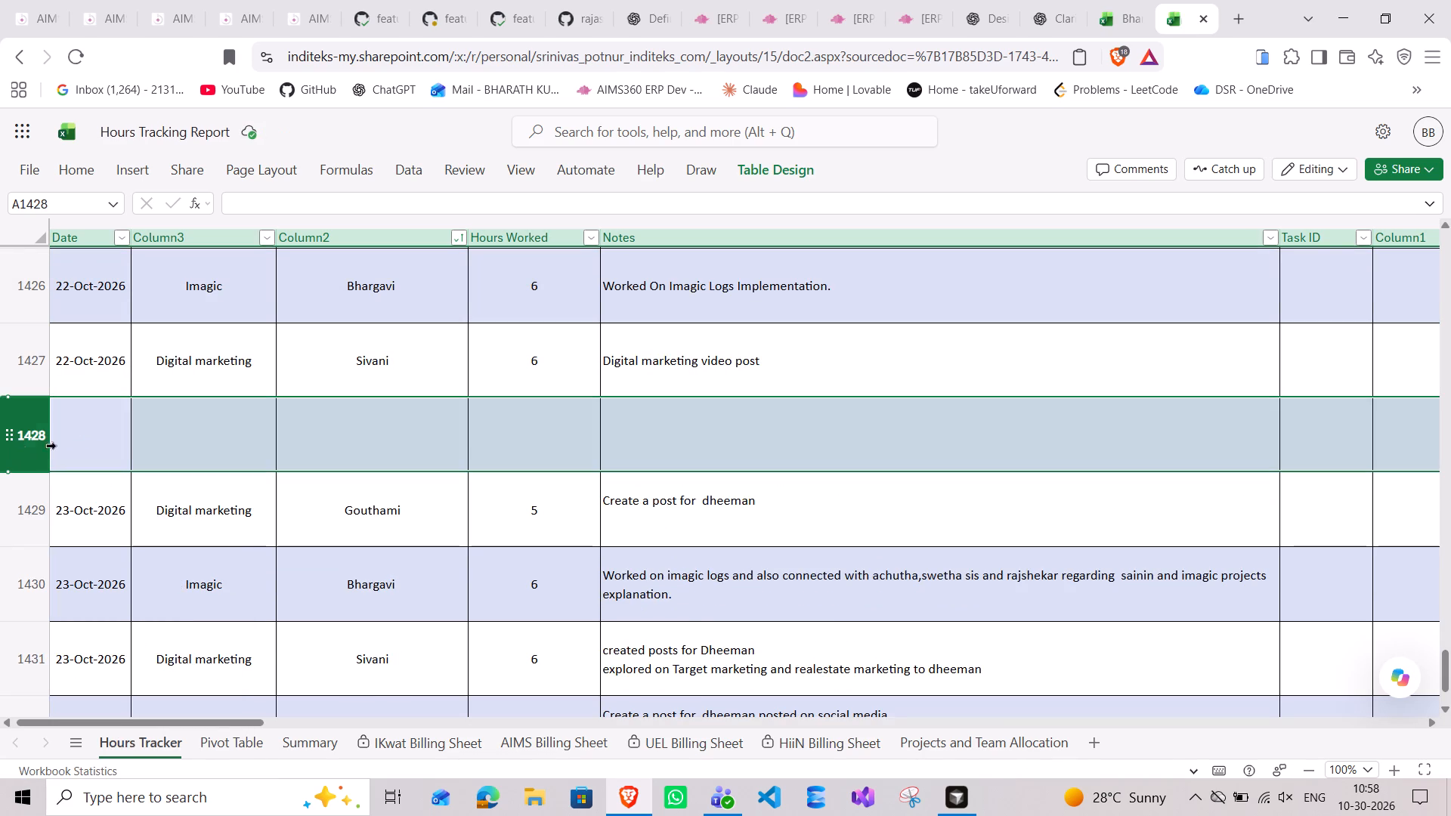
Copy the whole row of Bharath's 21-Oct-2026 AIMS entry in row 1392 again.
{"action": "scroll", "coordinate": [177, 434], "scroll_direction": "up", "scroll_amount": 15}
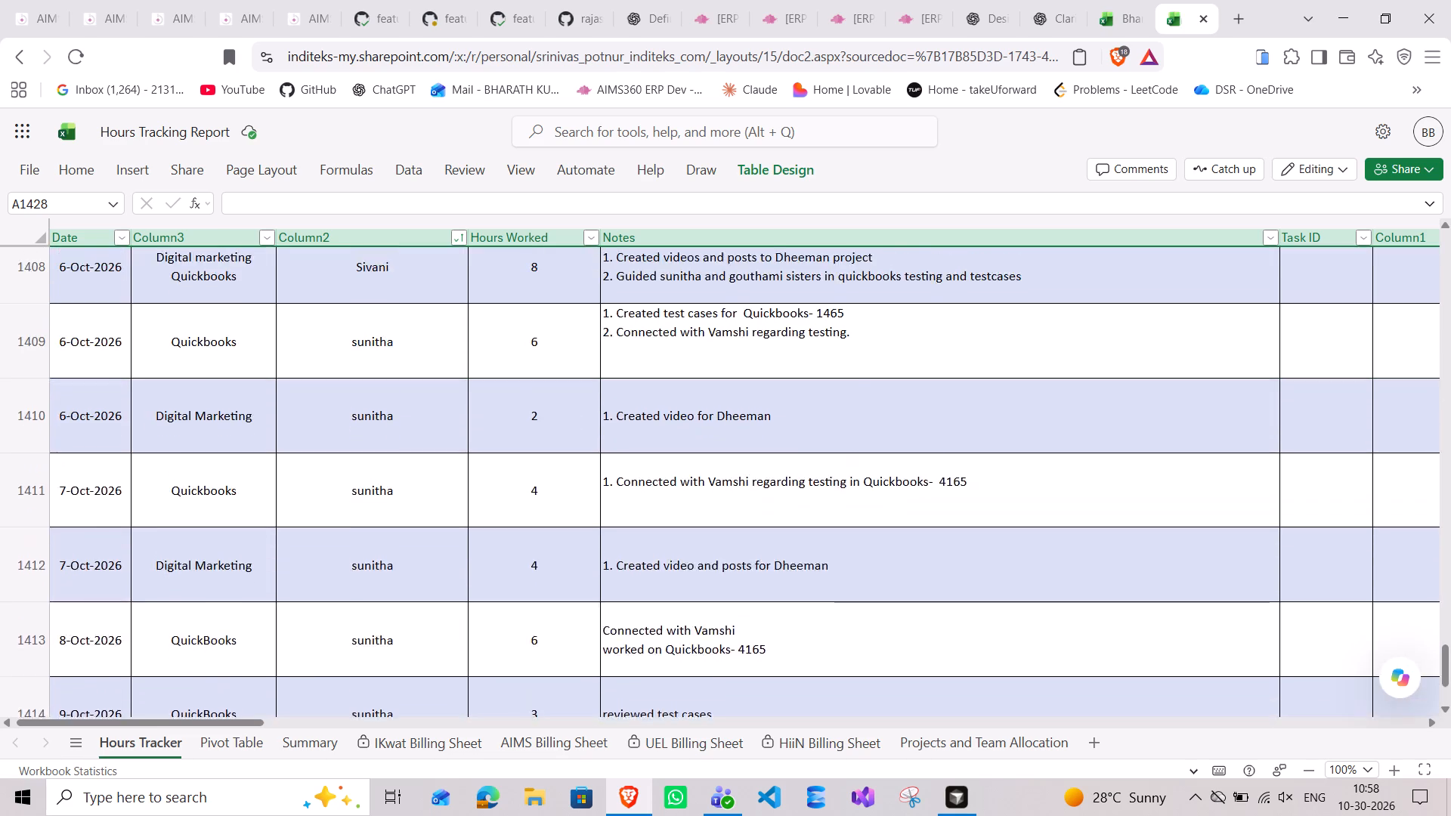
{"action": "scroll", "coordinate": [177, 434], "scroll_direction": "up", "scroll_amount": 2}
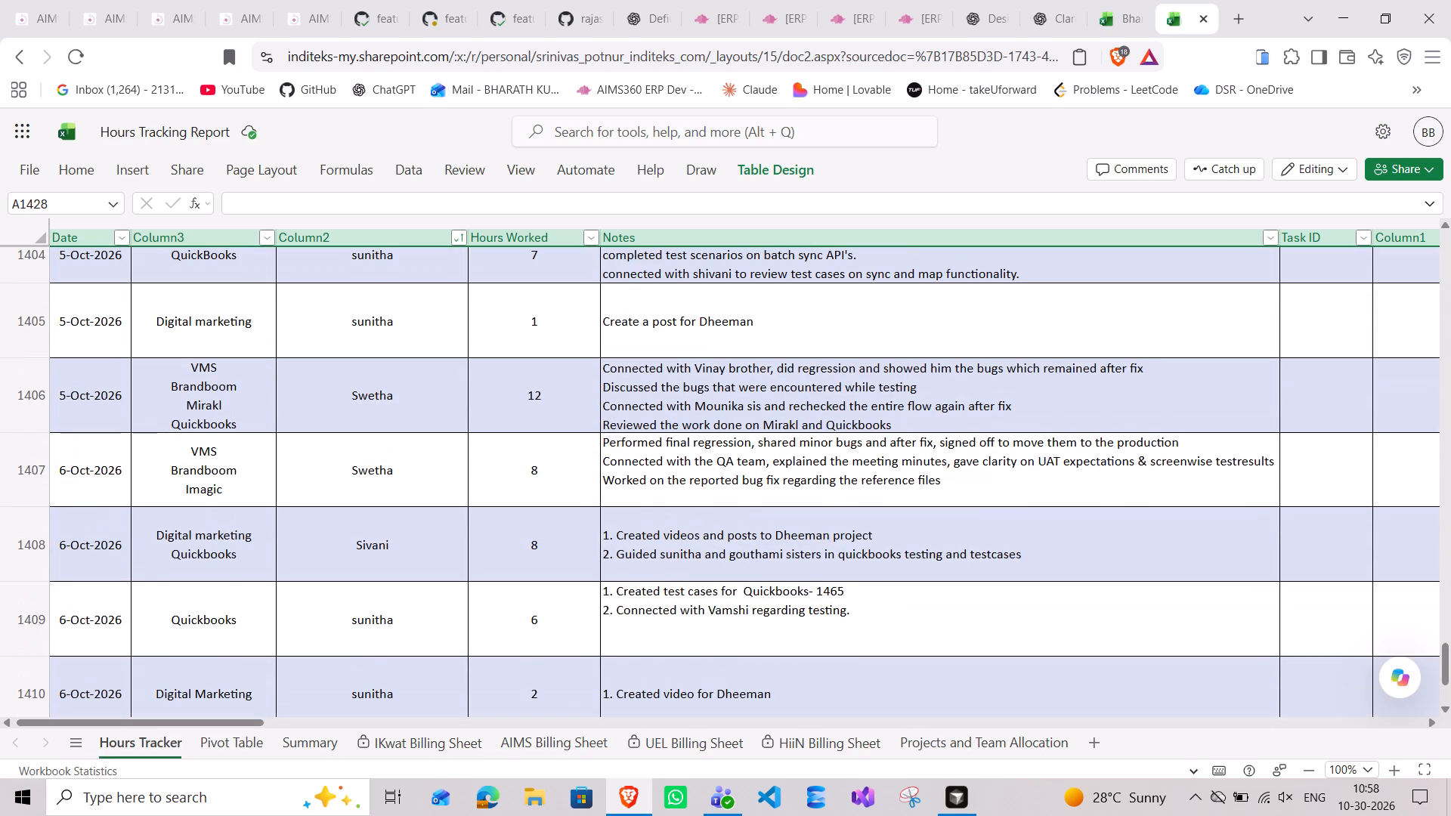
{"action": "scroll", "coordinate": [374, 431], "scroll_direction": "up", "scroll_amount": 2}
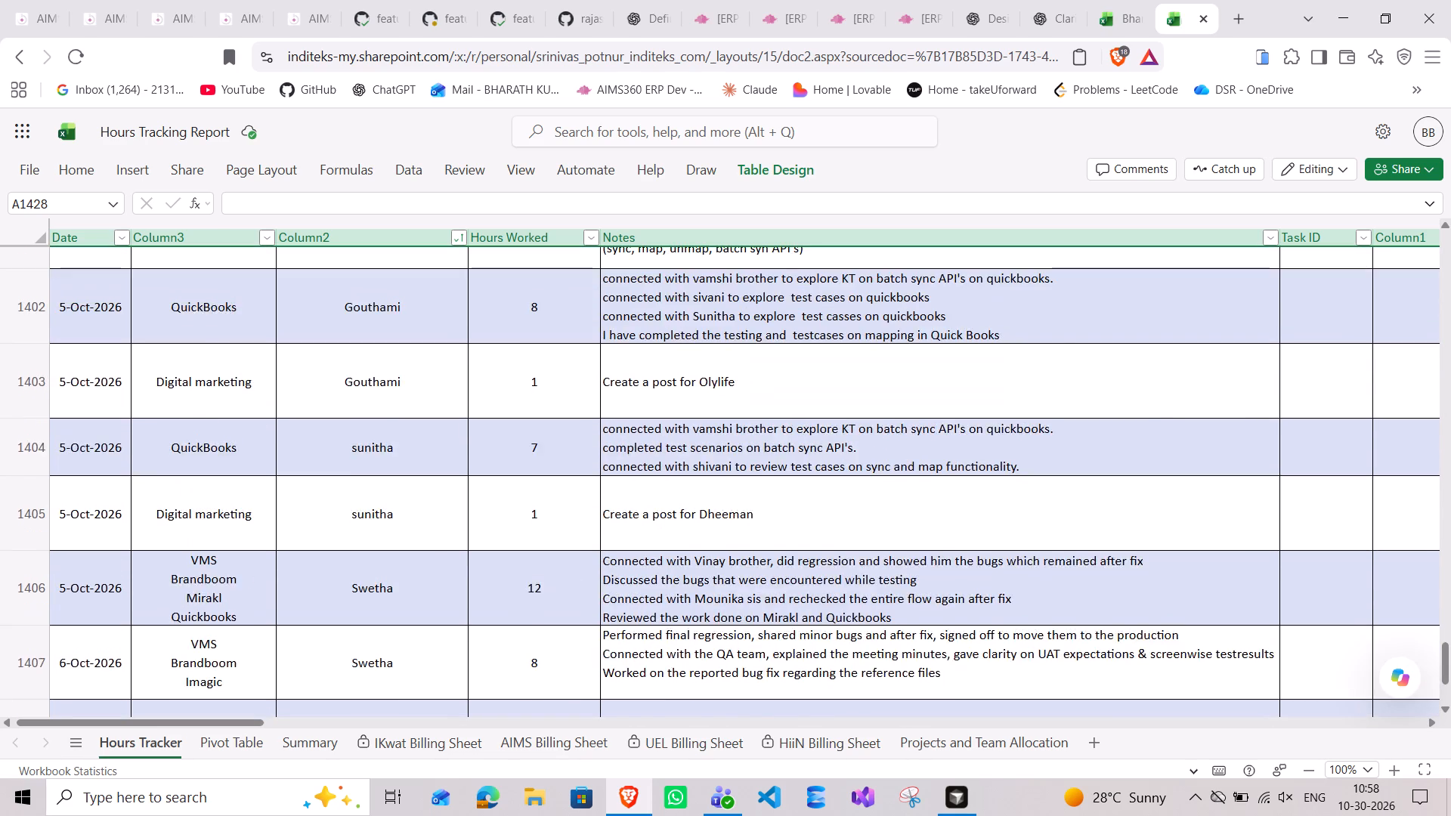
{"action": "scroll", "coordinate": [381, 440], "scroll_direction": "up", "scroll_amount": 3}
{"action": "scroll", "coordinate": [381, 440], "scroll_direction": "down", "scroll_amount": 1}
{"action": "scroll", "coordinate": [381, 440], "scroll_direction": "up", "scroll_amount": 5}
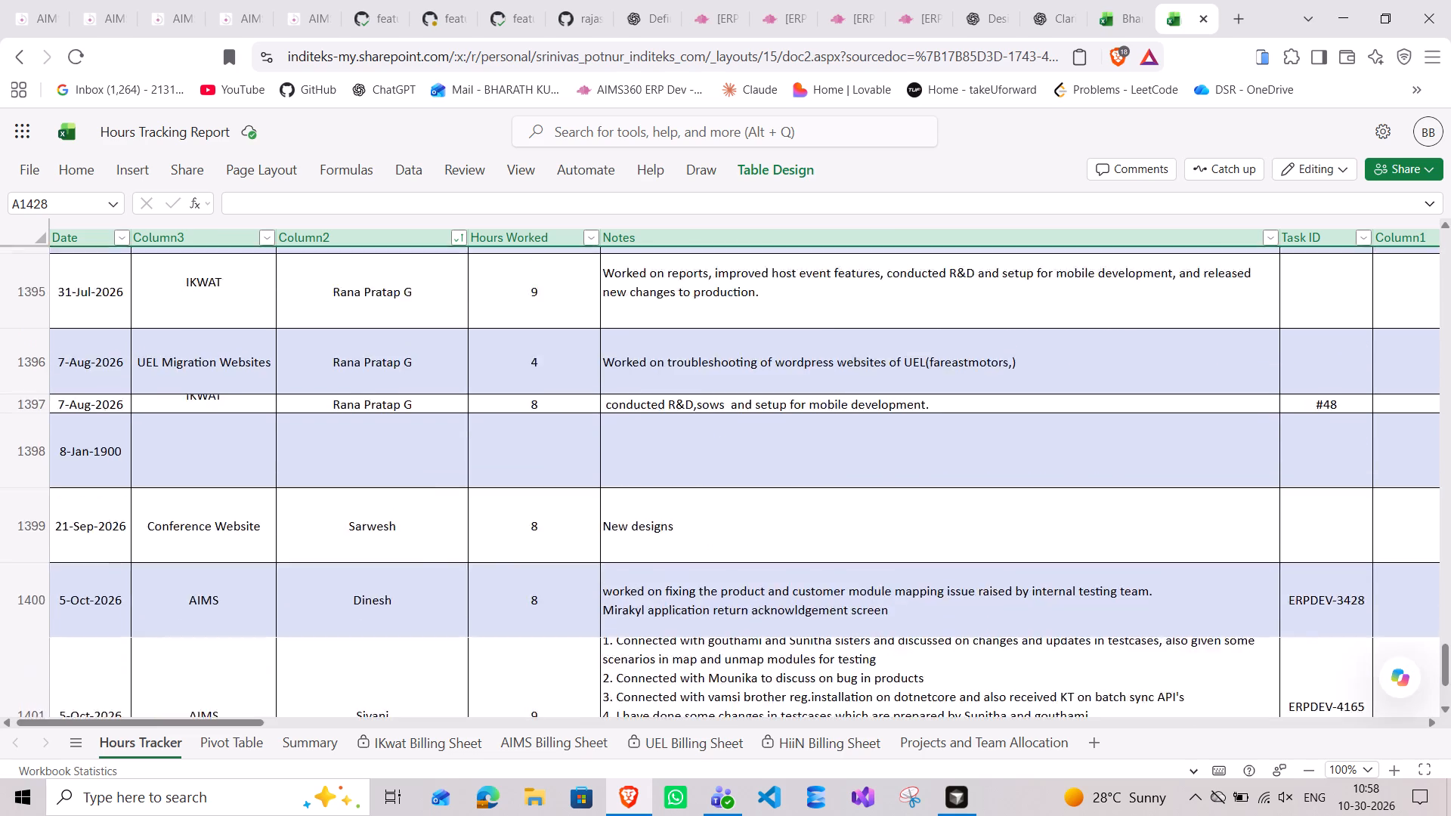
{"action": "scroll", "coordinate": [381, 440], "scroll_direction": "up", "scroll_amount": 4}
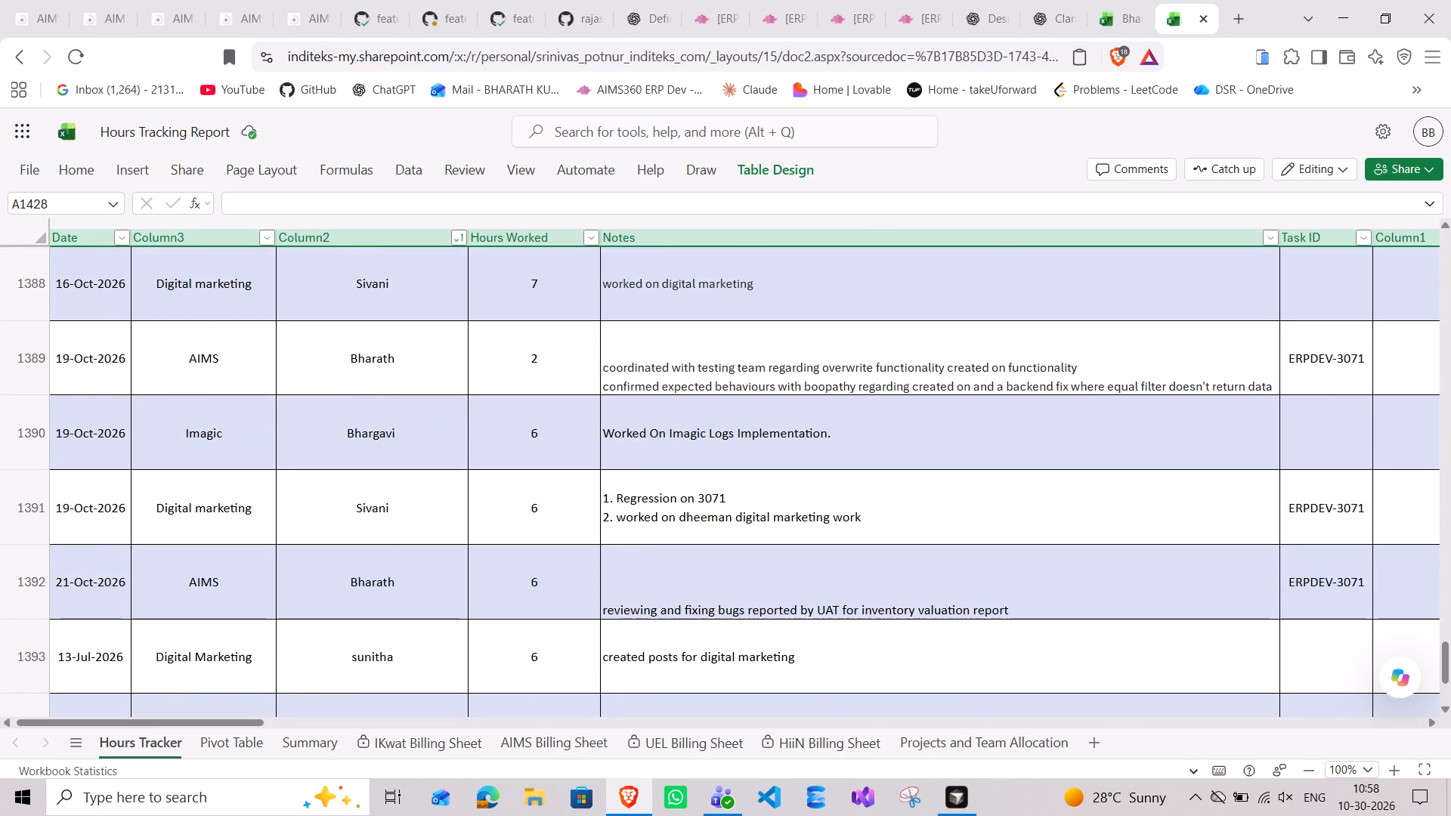
{"action": "left_click", "coordinate": [23, 585]}
{"action": "key", "text": "ctrl+c"}
{"action": "key", "text": "ctrl+c"}
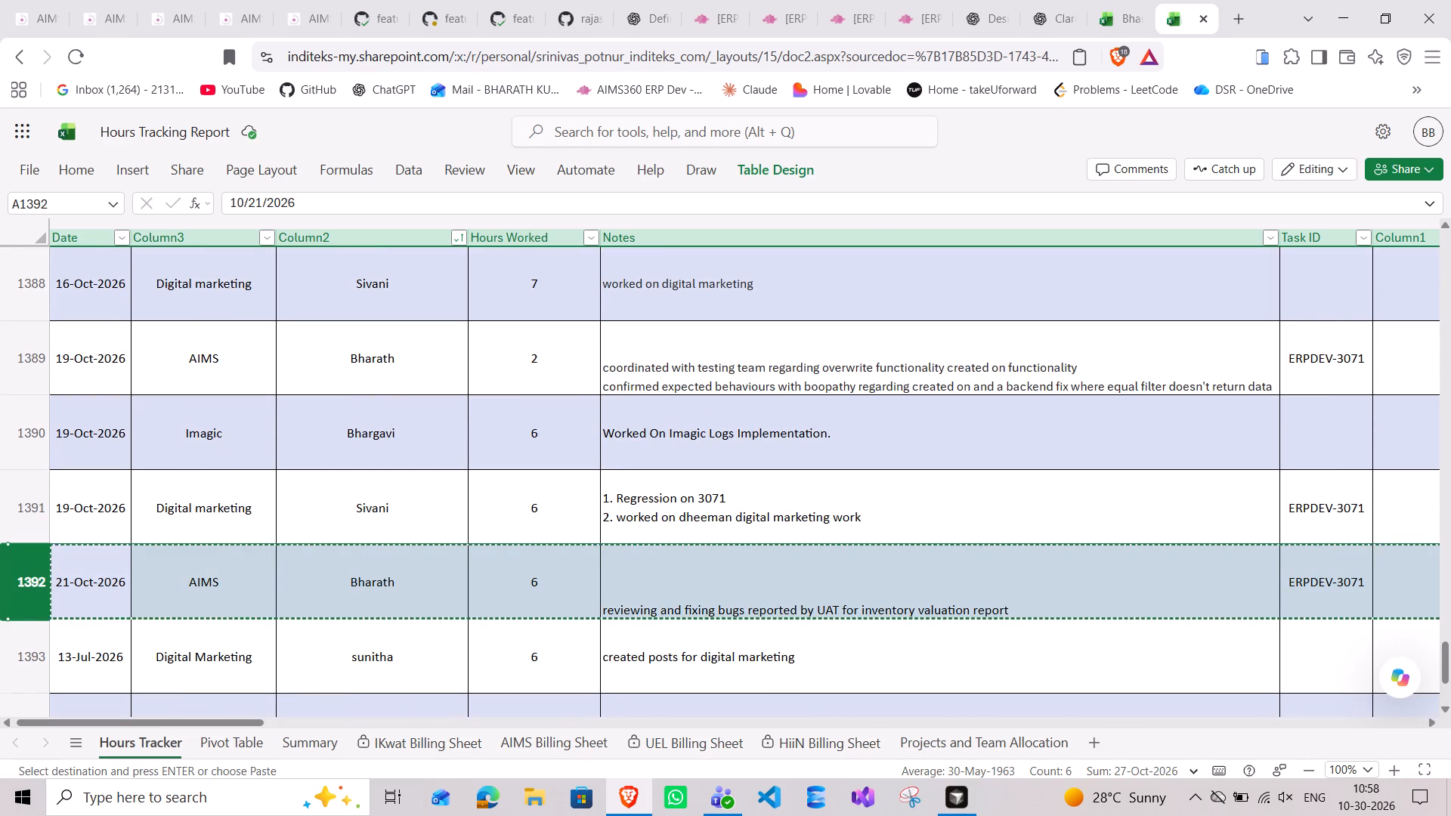
Paste the copied Bharath entry into blank row 1428, below Sivani's 22-Oct-2026 Digital marketing entry.
{"action": "scroll", "coordinate": [167, 537], "scroll_direction": "down", "scroll_amount": 15}
{"action": "scroll", "coordinate": [167, 537], "scroll_direction": "down", "scroll_amount": 11}
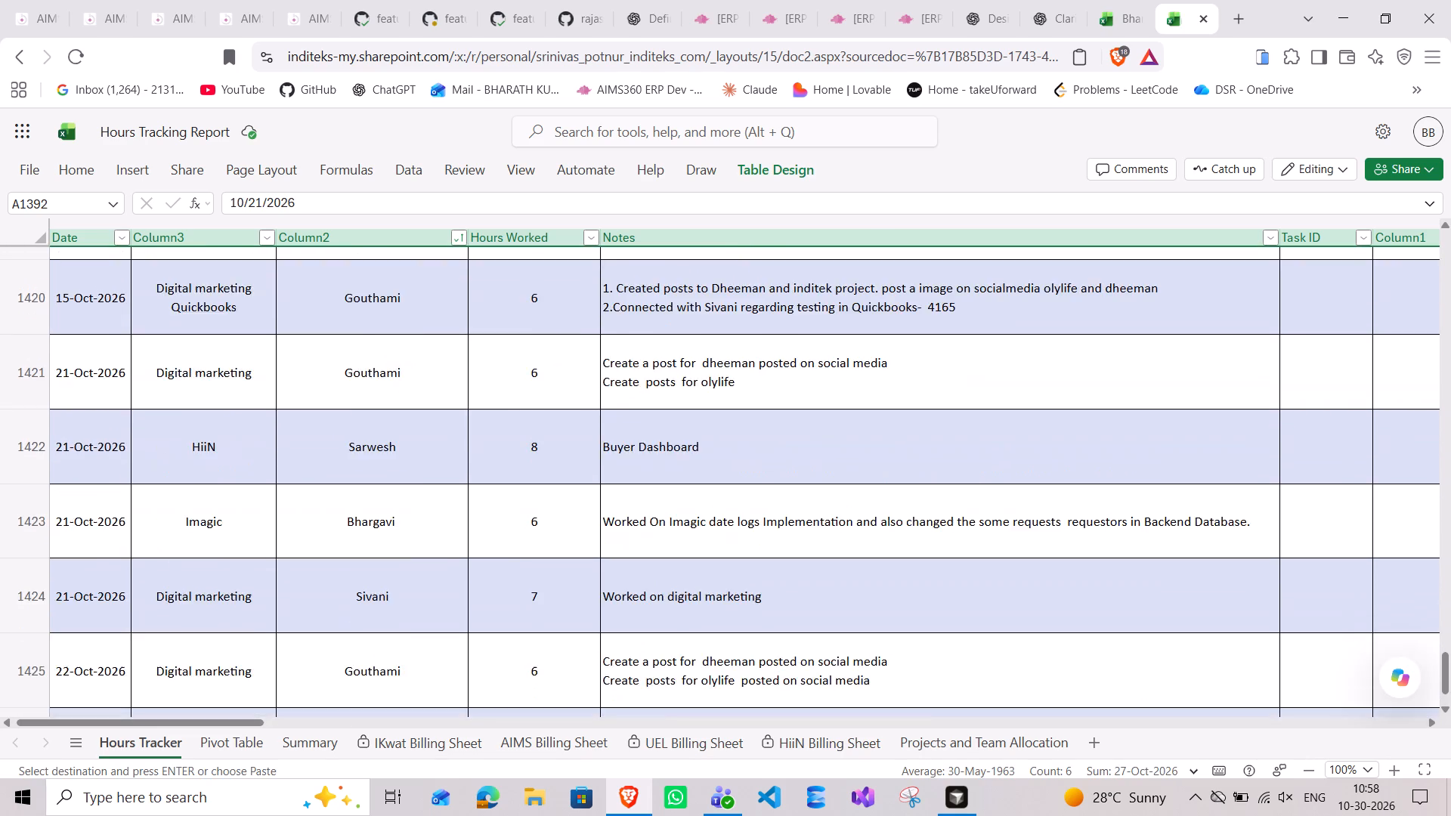
{"action": "scroll", "coordinate": [167, 537], "scroll_direction": "up", "scroll_amount": 3}
{"action": "scroll", "coordinate": [167, 537], "scroll_direction": "down", "scroll_amount": 13}
{"action": "scroll", "coordinate": [167, 537], "scroll_direction": "up", "scroll_amount": 3}
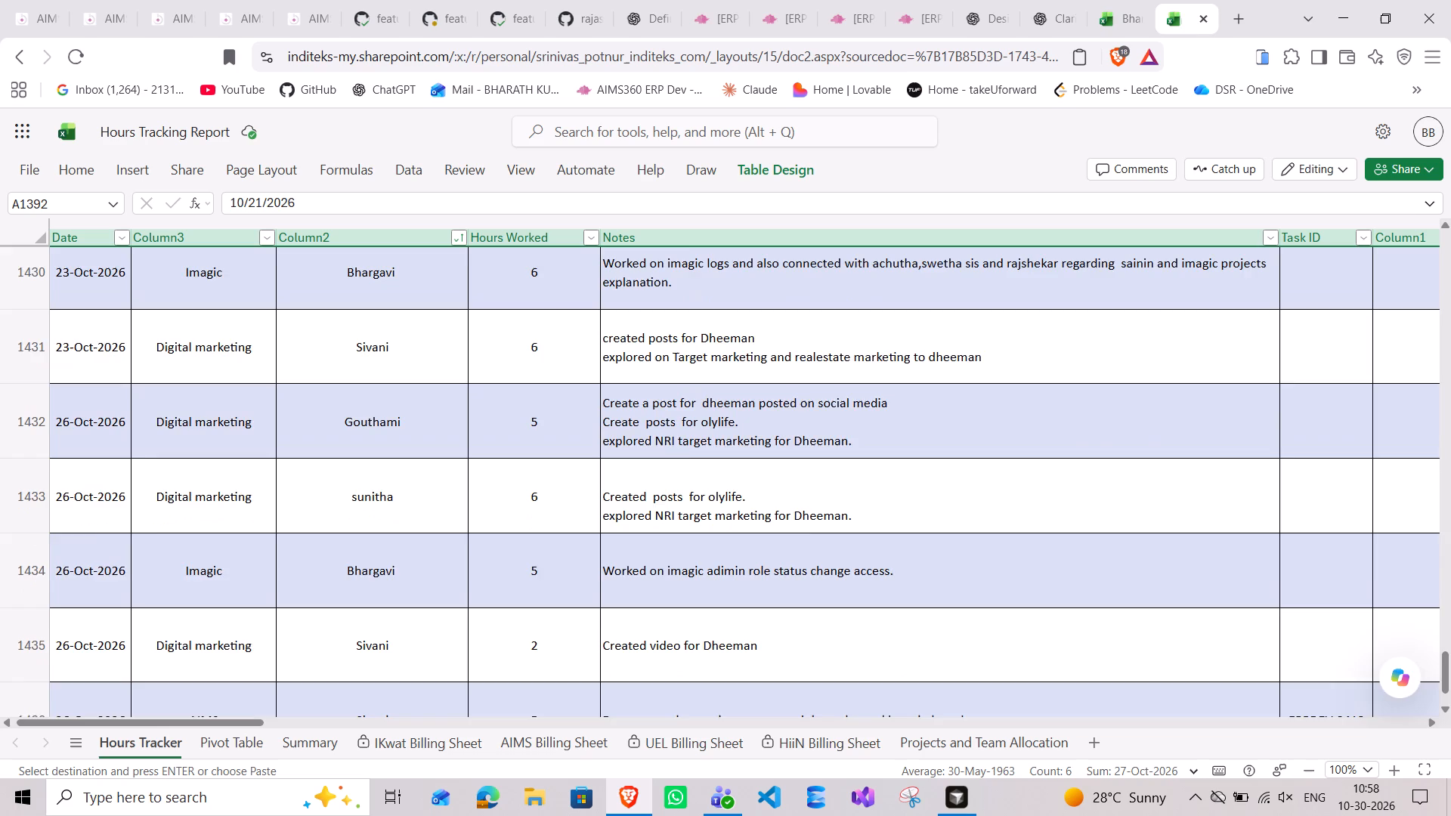
{"action": "scroll", "coordinate": [167, 537], "scroll_direction": "up", "scroll_amount": 4}
{"action": "left_click", "coordinate": [42, 529]}
{"action": "key", "text": "ctrl+v"}
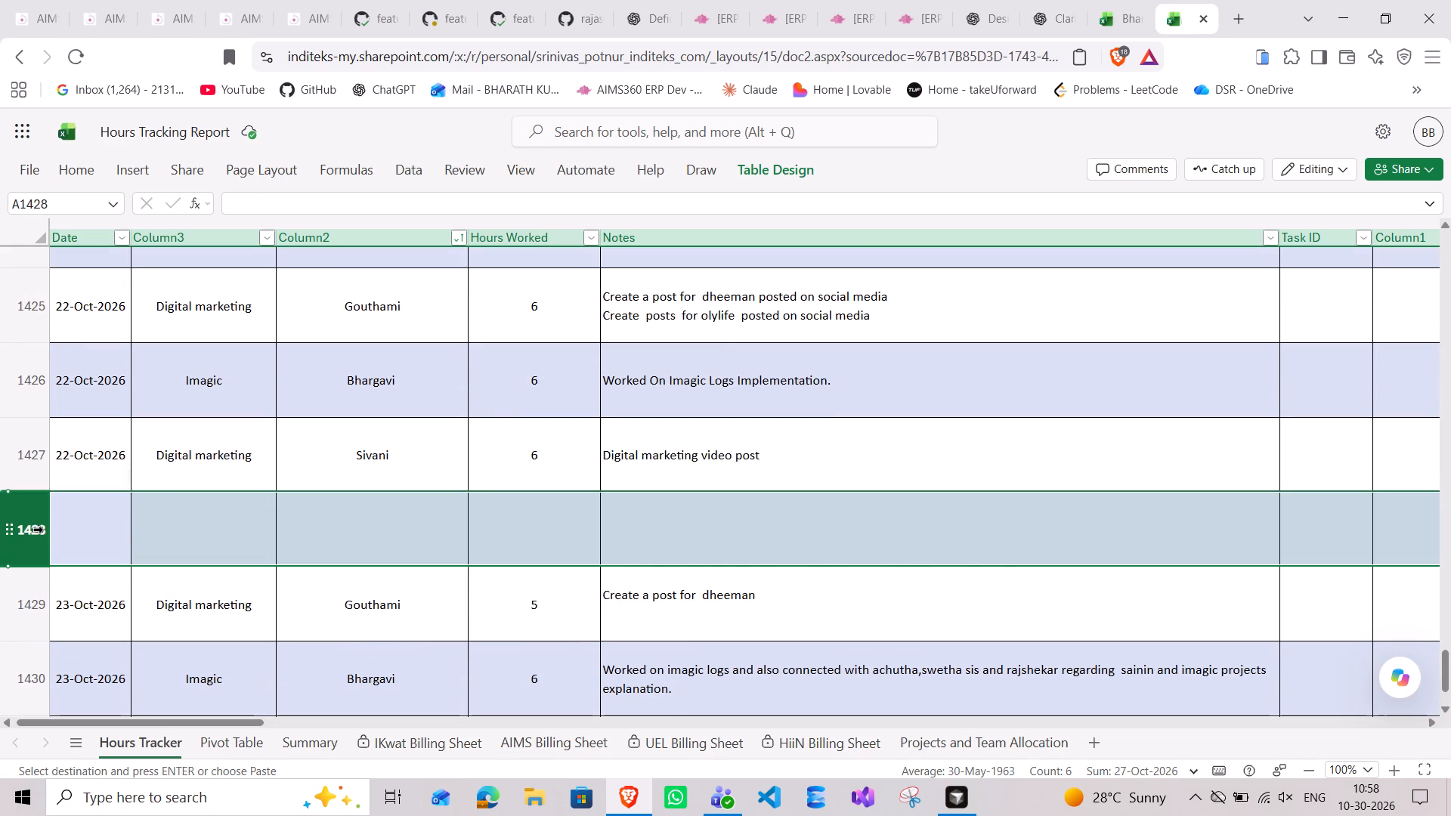
Set the date of Bharath's entry in row 1428 to 22-Oct-2026 and its hours worked to 2.
{"action": "double_click", "coordinate": [94, 527]}
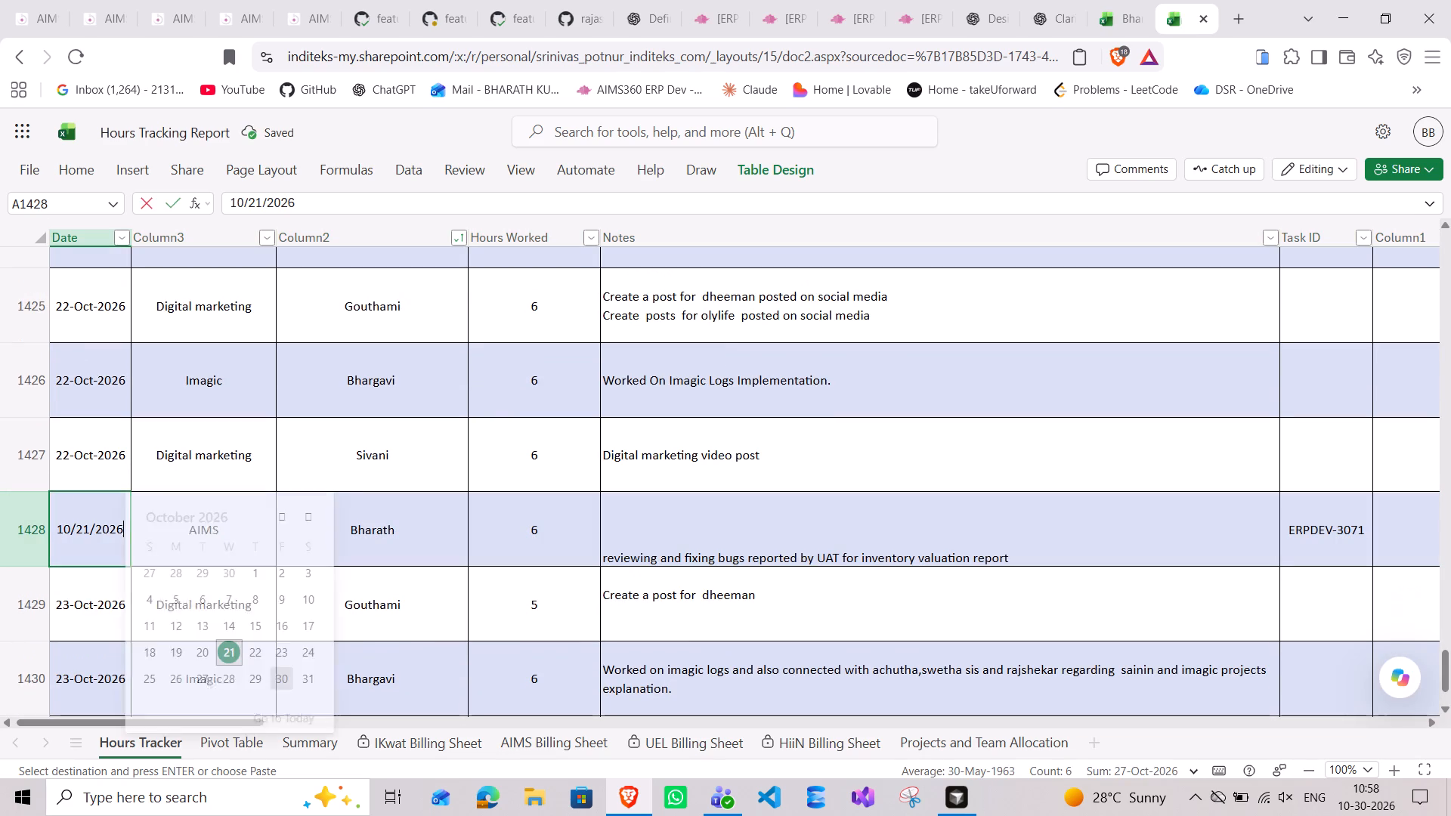
{"action": "left_click", "coordinate": [255, 654]}
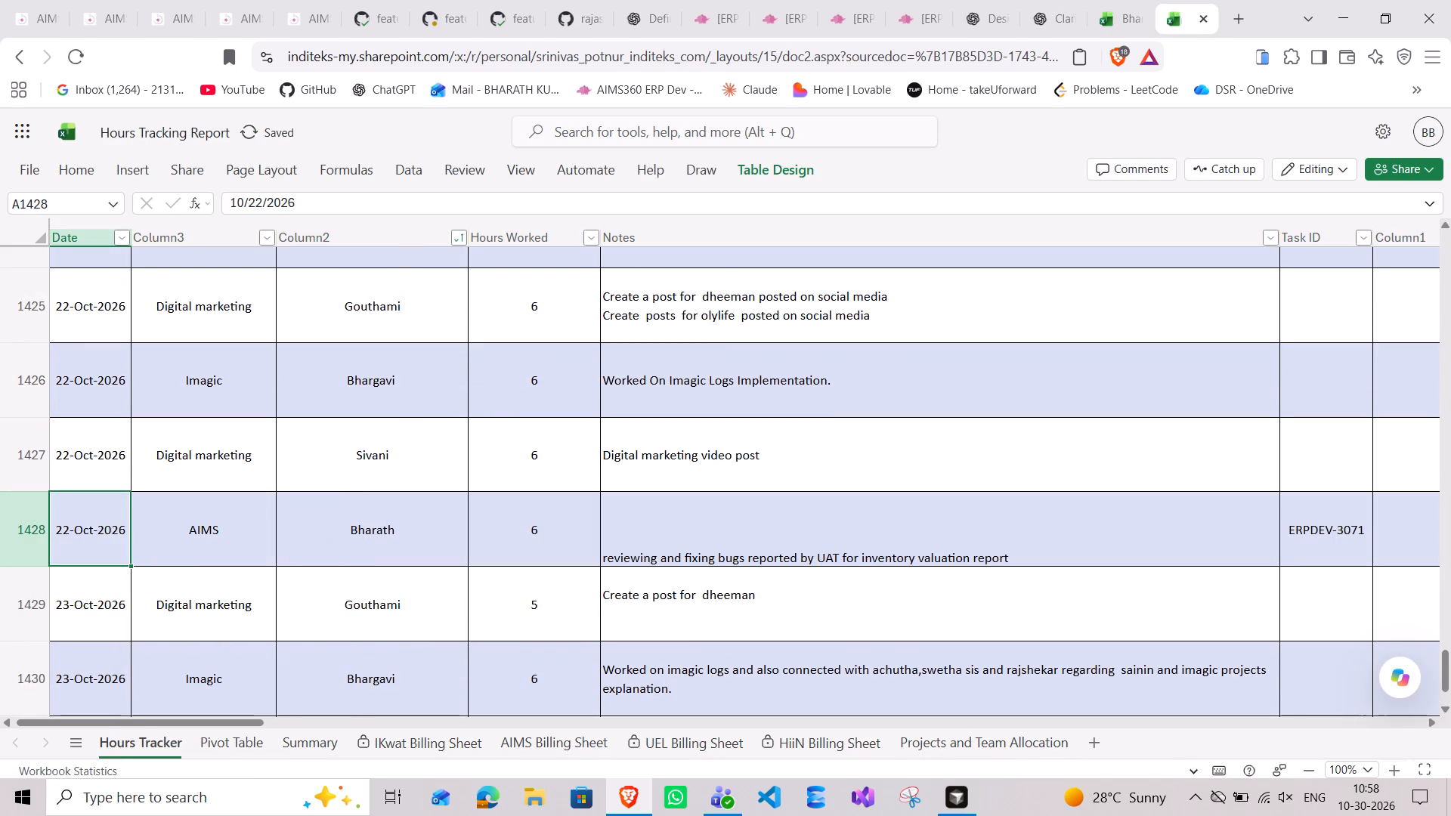
{"action": "double_click", "coordinate": [818, 515]}
{"action": "key", "text": "alt+Tab"}
{"action": "key", "text": "alt+Tab"}
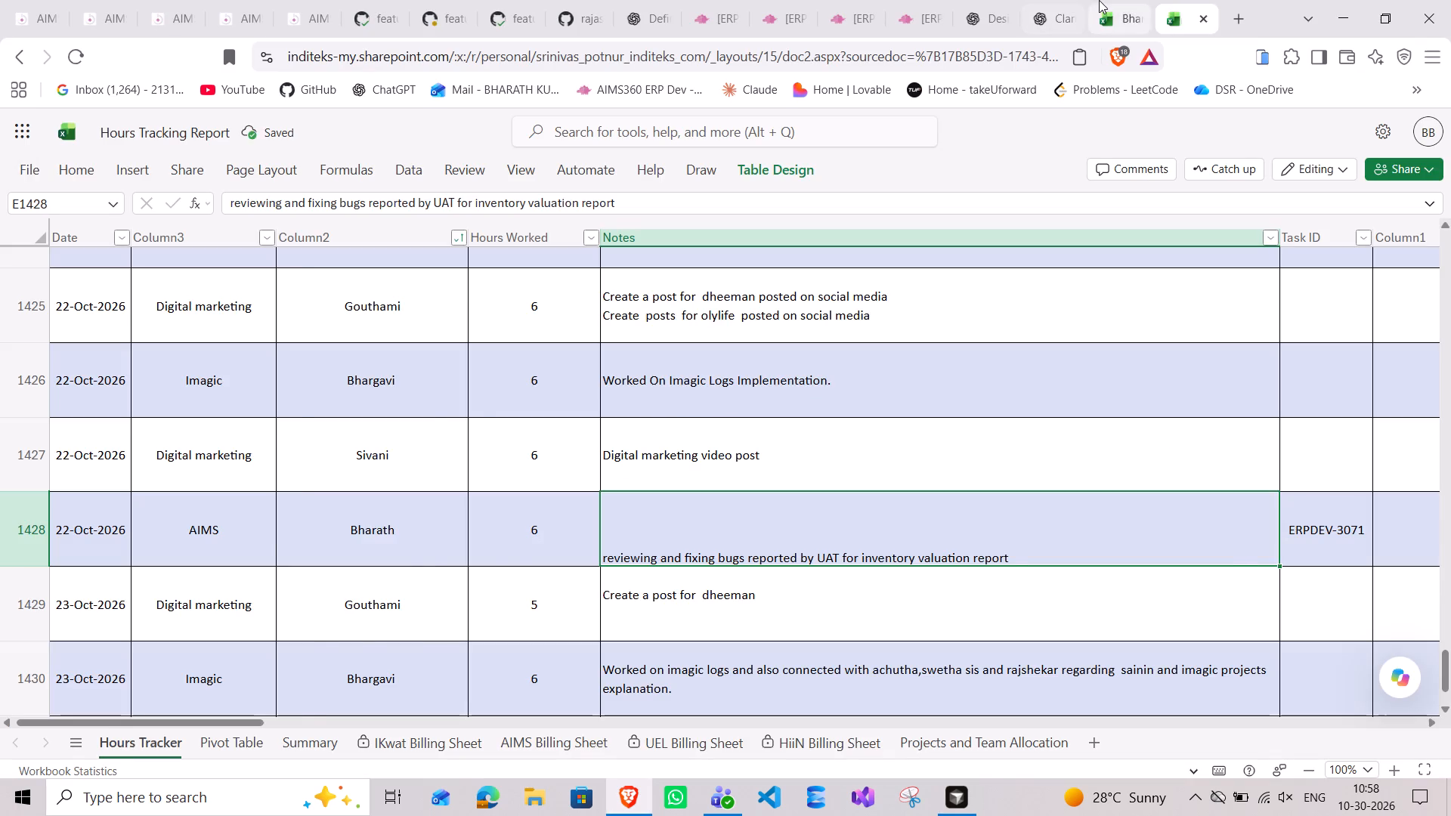
{"action": "left_click", "coordinate": [1099, 0]}
{"action": "left_click", "coordinate": [1174, 0]}
{"action": "left_click", "coordinate": [571, 549]}
{"action": "key", "text": "3"}
{"action": "key", "text": "2"}
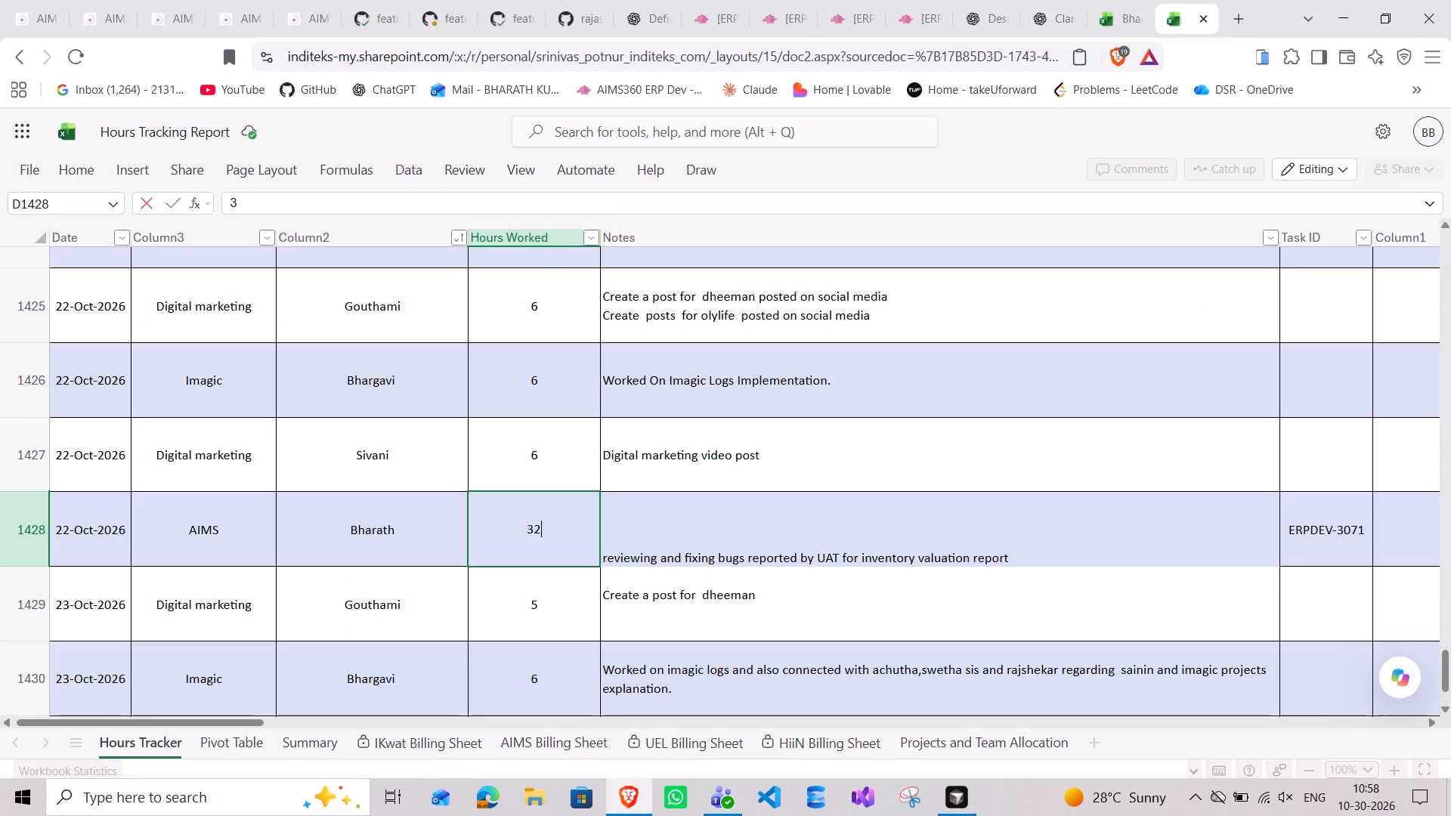
{"action": "key", "text": "BackSpace"}
{"action": "key", "text": "BackSpace"}
{"action": "key", "text": "2"}
{"action": "left_click", "coordinate": [721, 522]}
Check the tasks and hours for Friday, October 23, 2026 and the following days in the Bharath-DSR workbook.
{"action": "scroll", "coordinate": [174, 535], "scroll_direction": "down", "scroll_amount": 2}
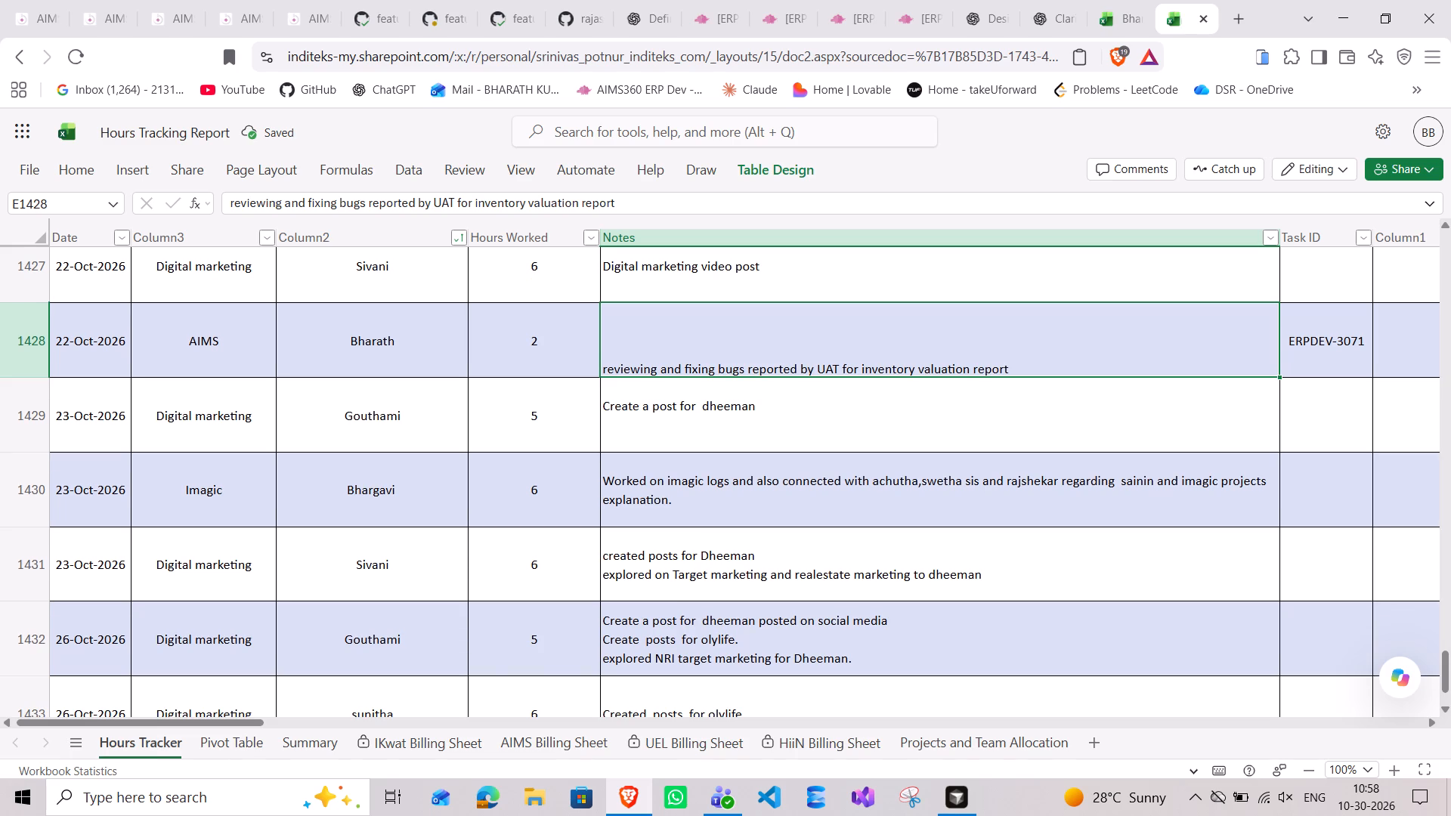
{"action": "left_click", "coordinate": [1126, 0]}
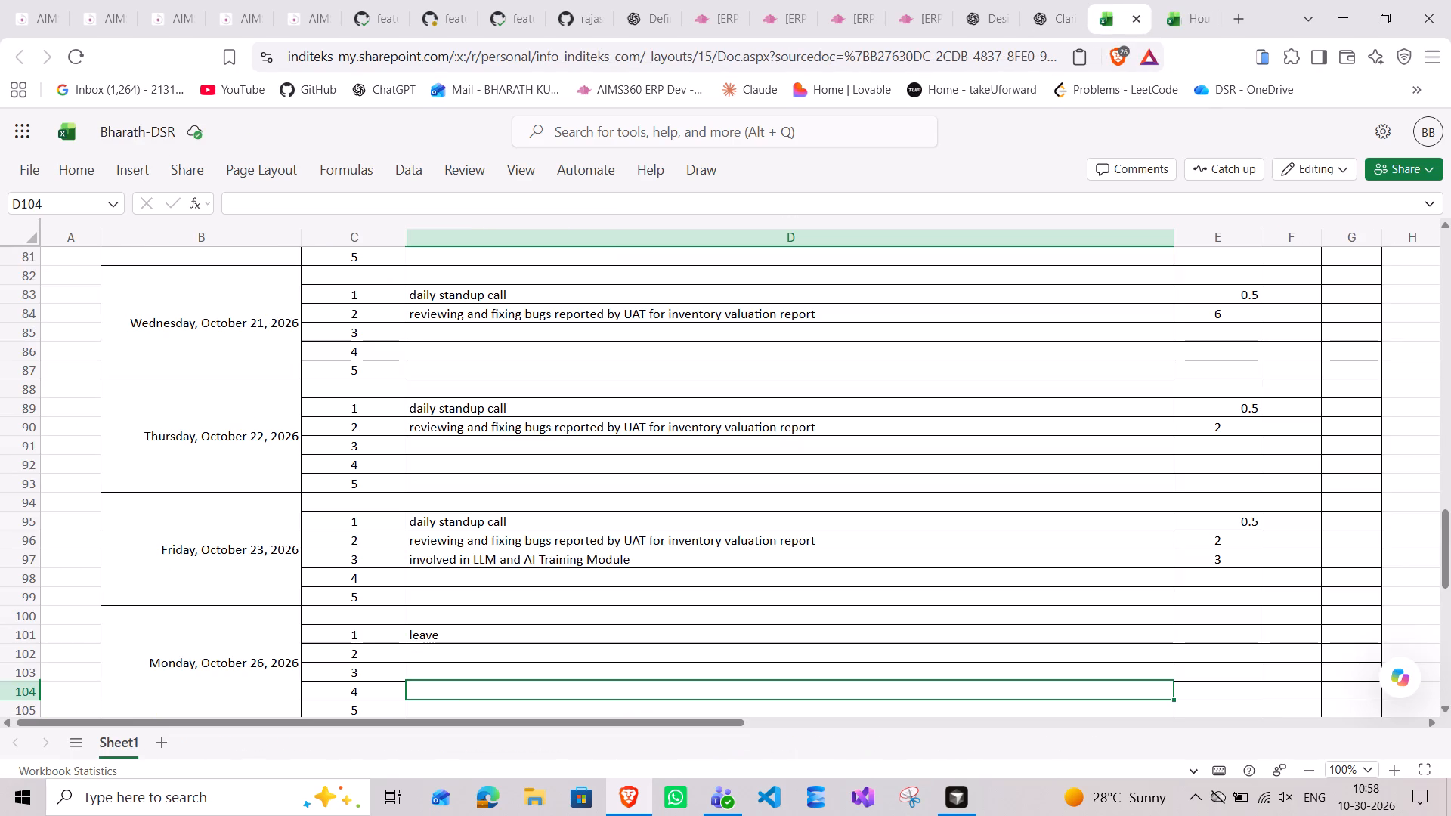
{"action": "scroll", "coordinate": [504, 496], "scroll_direction": "down", "scroll_amount": 1}
{"action": "left_click", "coordinate": [751, 468]}
{"action": "scroll", "coordinate": [751, 468], "scroll_direction": "down", "scroll_amount": 1}
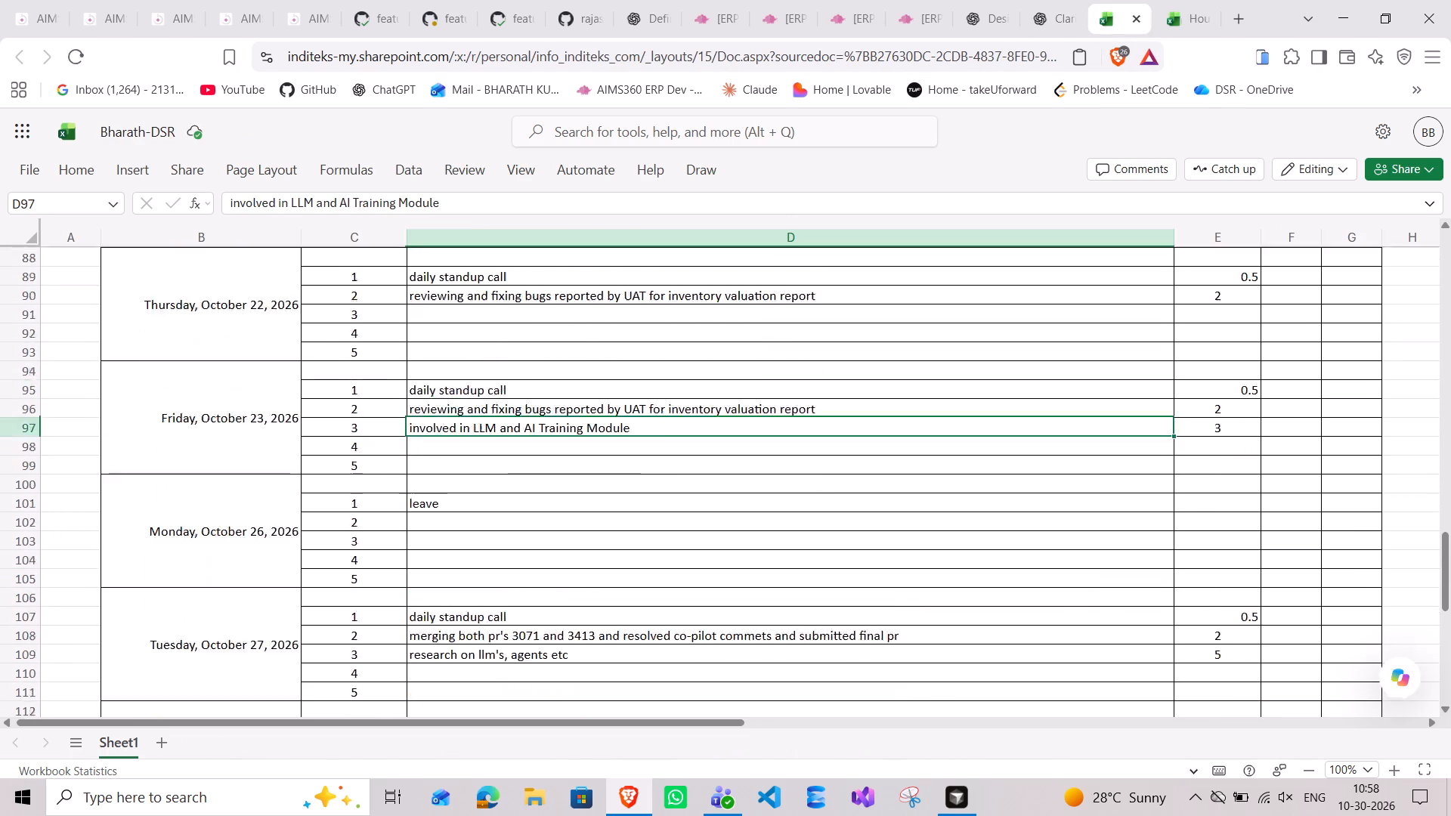
{"action": "scroll", "coordinate": [751, 468], "scroll_direction": "up", "scroll_amount": 1}
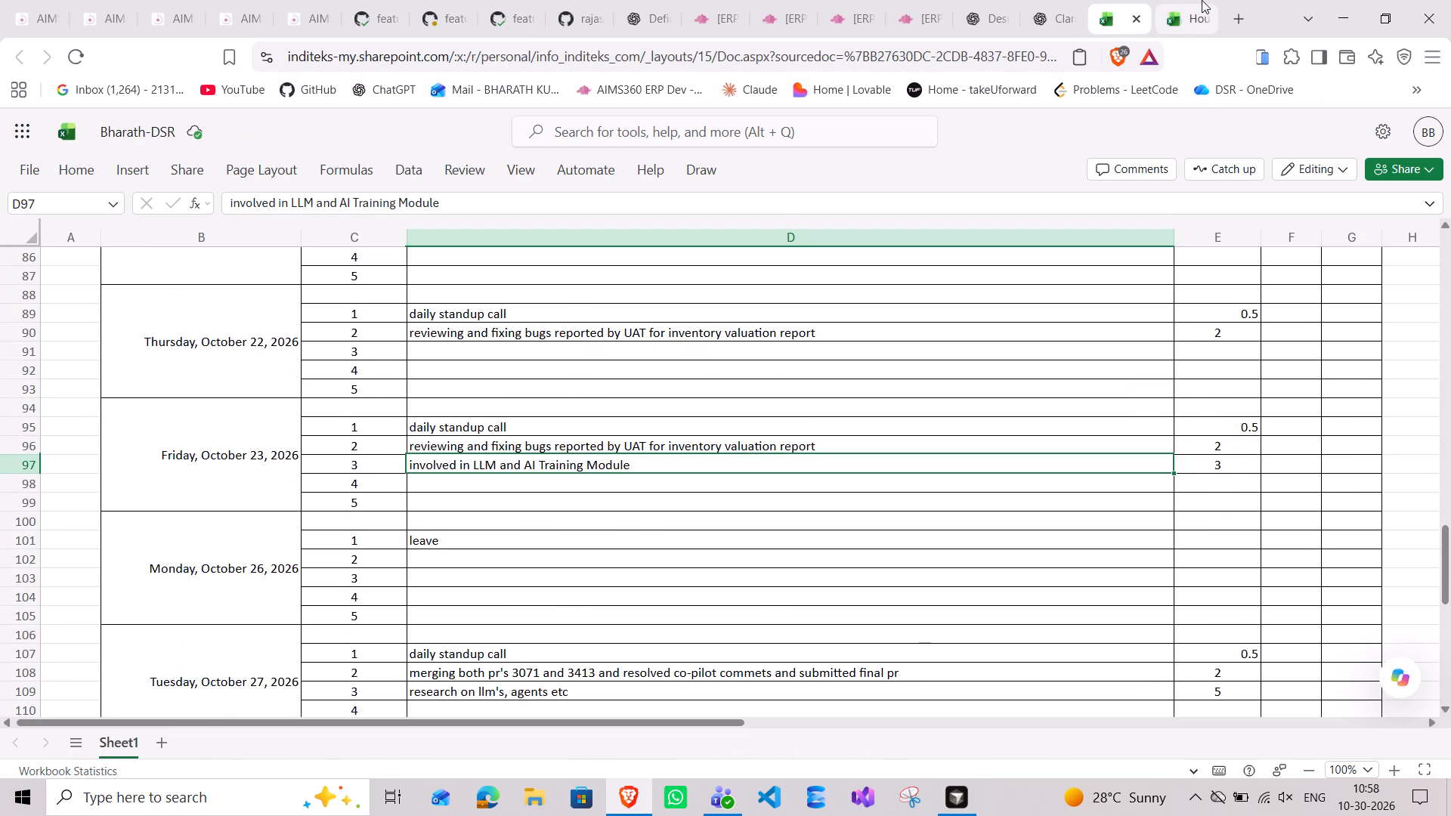
{"action": "left_click", "coordinate": [1195, 0]}
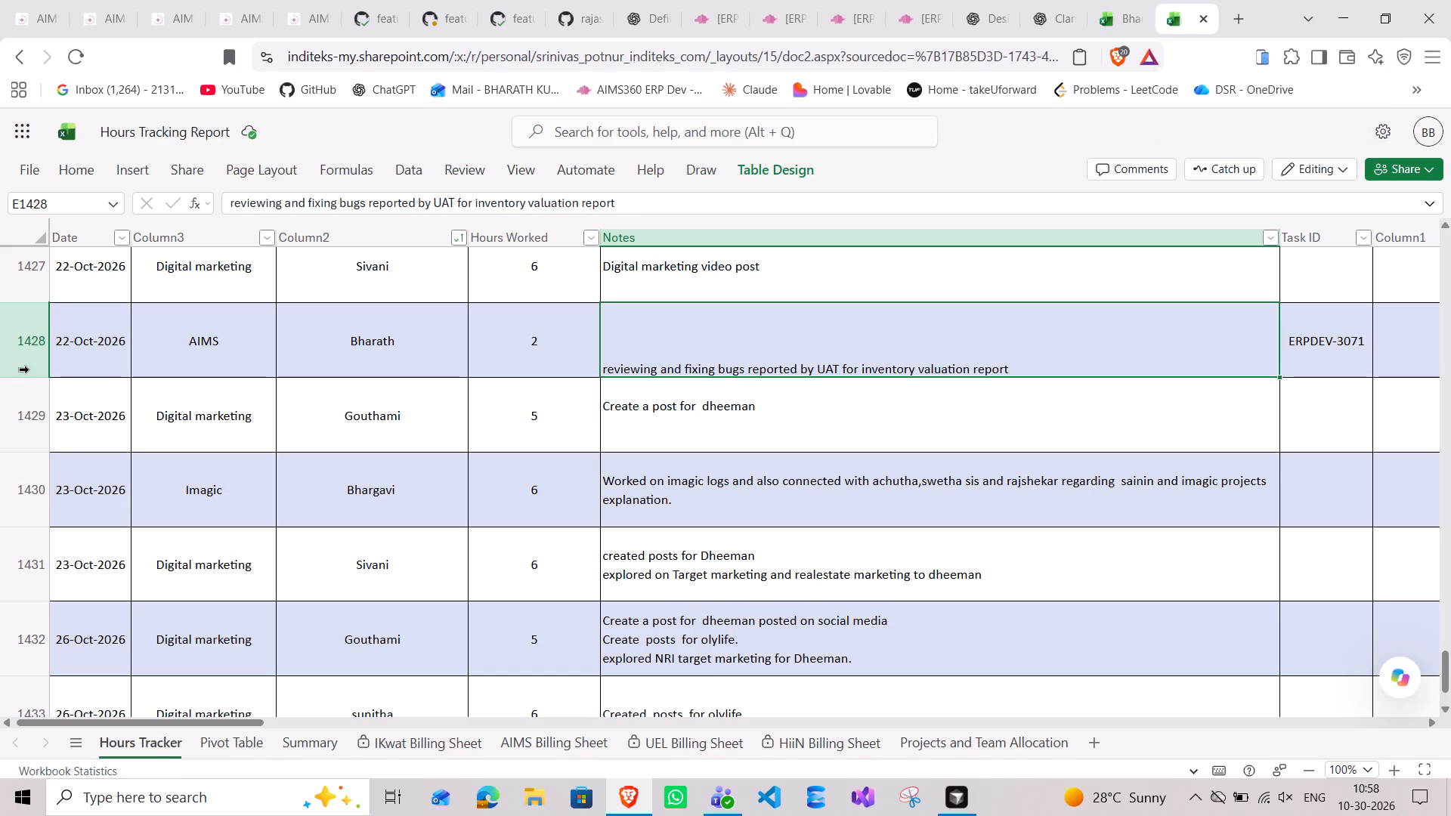
Insert two blank rows below Gouthami's 23-Oct-2026 Digital marketing entry in row 1429 of the Hours Tracker.
{"action": "right_click", "coordinate": [38, 427]}
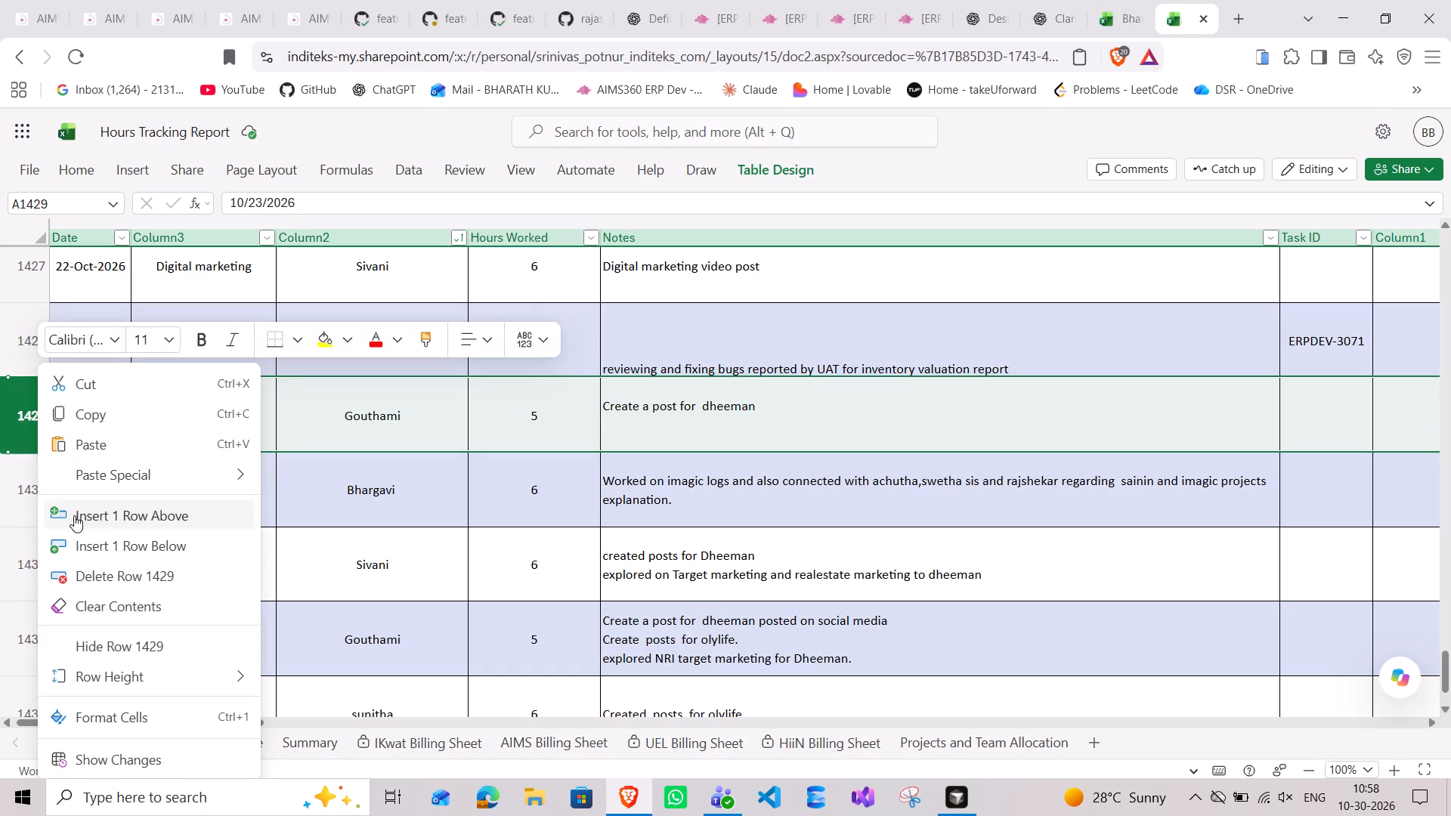
{"action": "left_click", "coordinate": [100, 546]}
{"action": "right_click", "coordinate": [44, 497]}
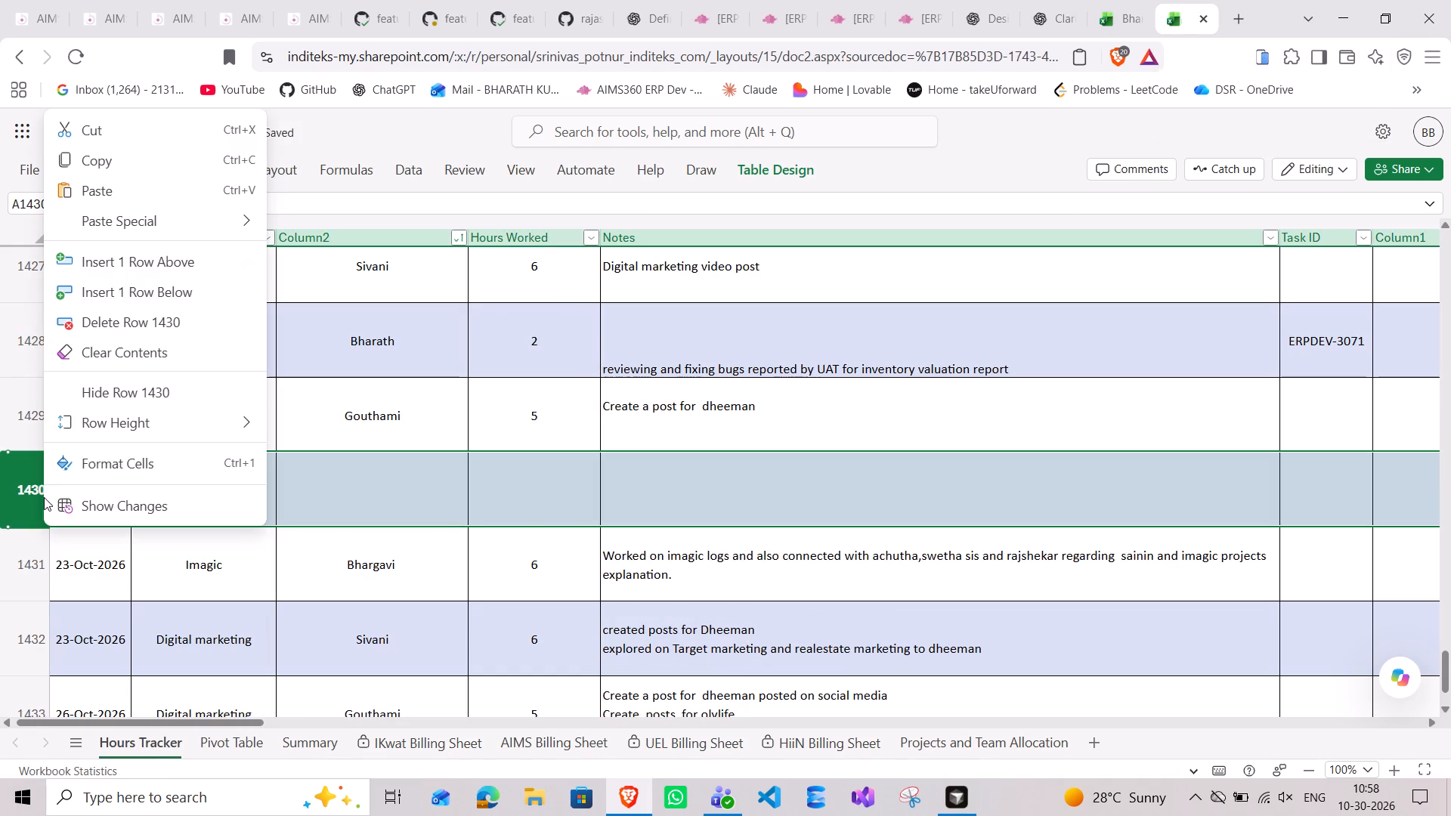
{"action": "left_click", "coordinate": [145, 296]}
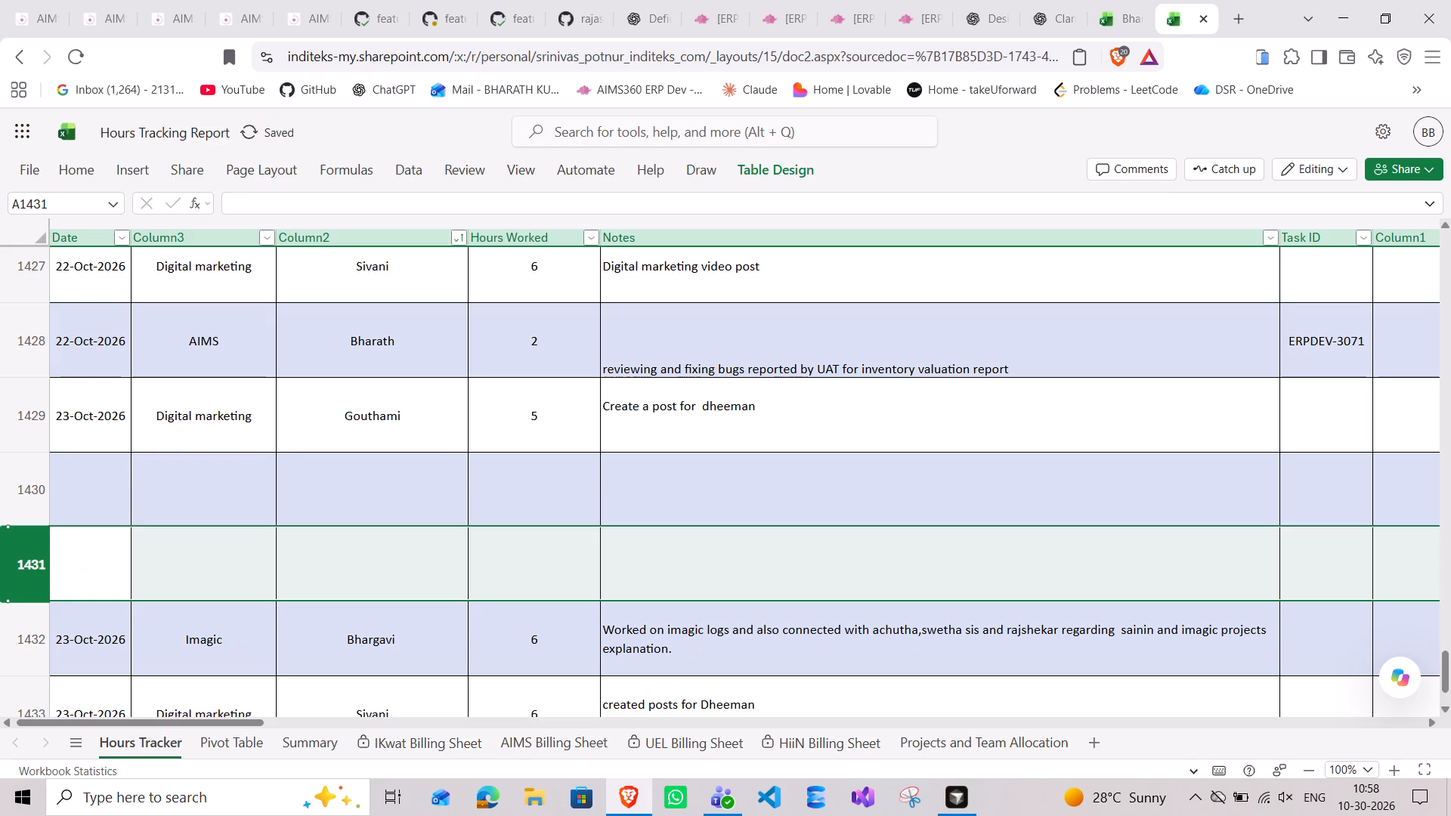
Copy Bharath's whole 22-Oct-2026 entry from row 1428 into blank row 1430.
{"action": "left_click", "coordinate": [371, 484]}
{"action": "left_click", "coordinate": [40, 341]}
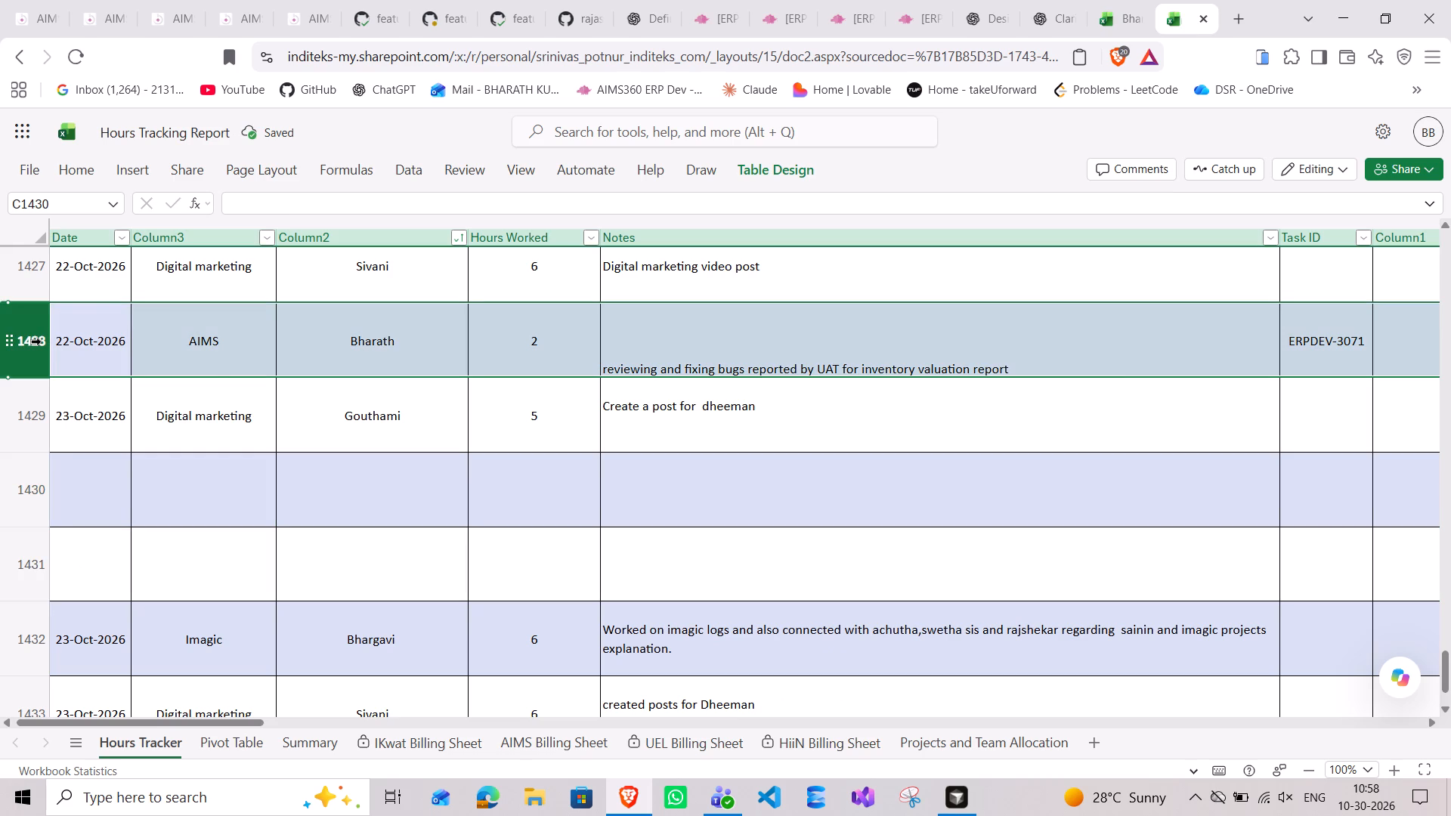
{"action": "key", "text": "ctrl+c"}
{"action": "left_click", "coordinate": [29, 501]}
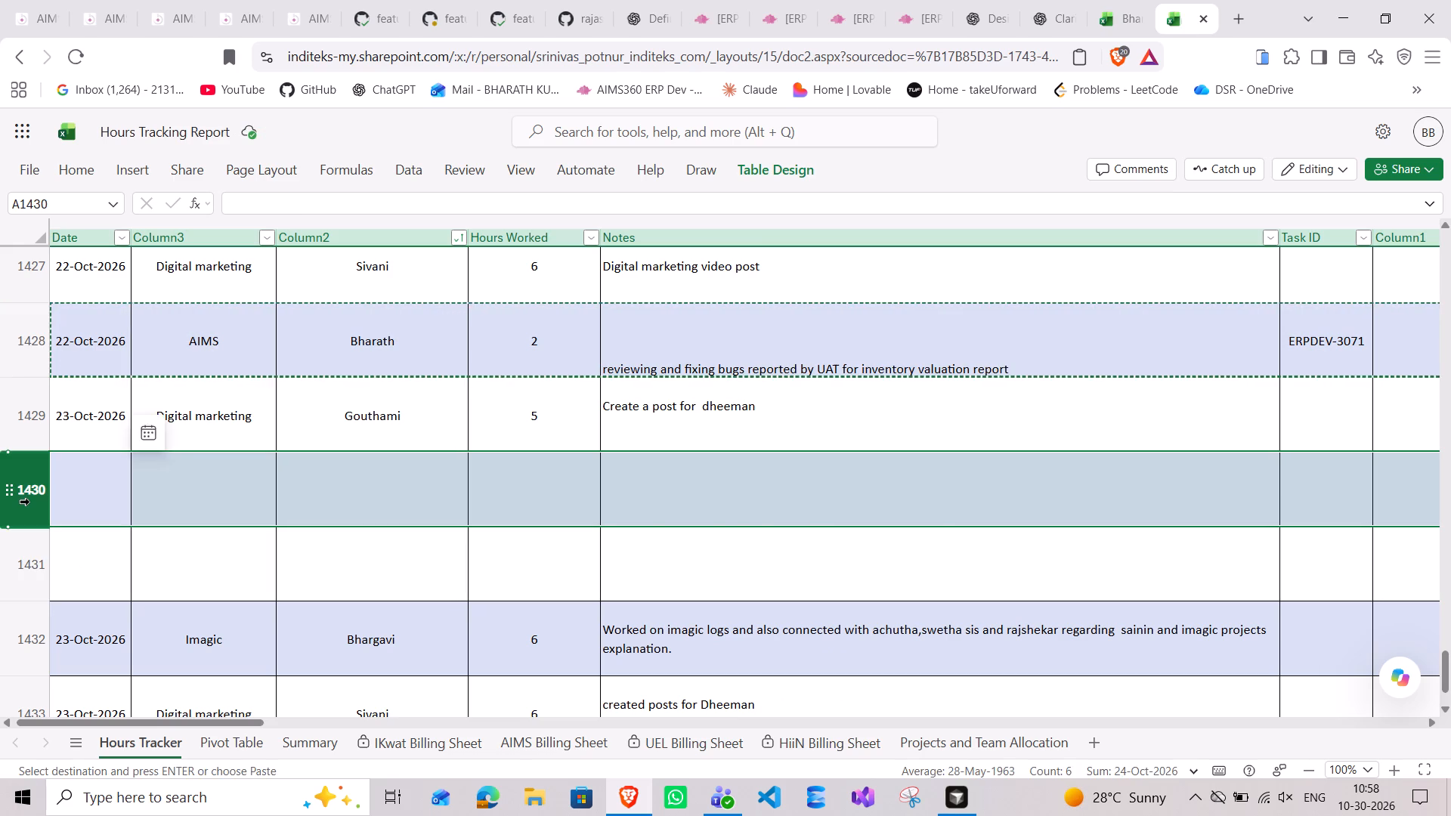
{"action": "key", "text": "ctrl+v"}
Set the date of Bharath's AIMS entry in row 1430 to 23-Oct-2026.
{"action": "double_click", "coordinate": [105, 491]}
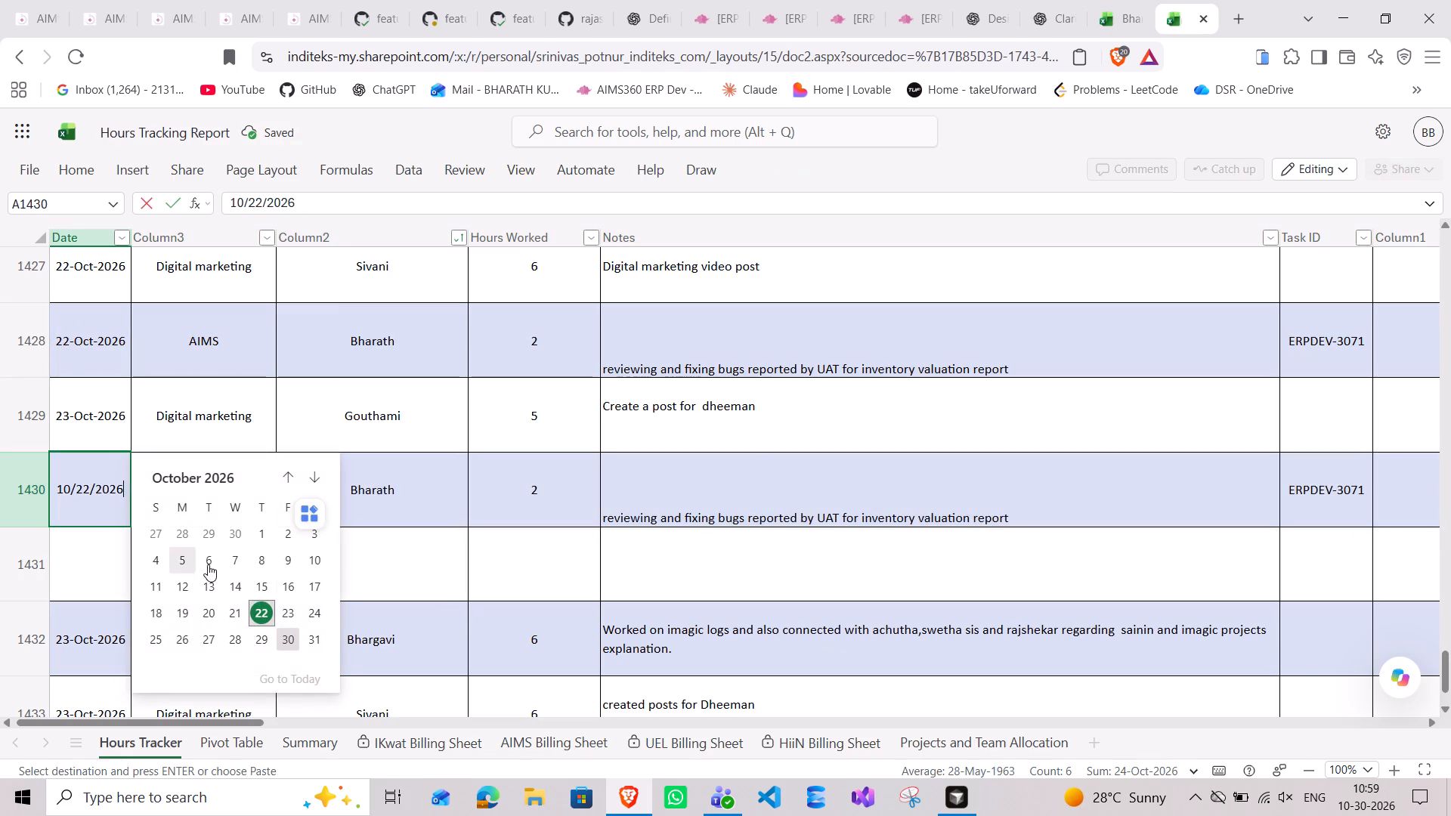
{"action": "left_click", "coordinate": [286, 613]}
{"action": "left_click", "coordinate": [396, 537]}
{"action": "left_click", "coordinate": [397, 505]}
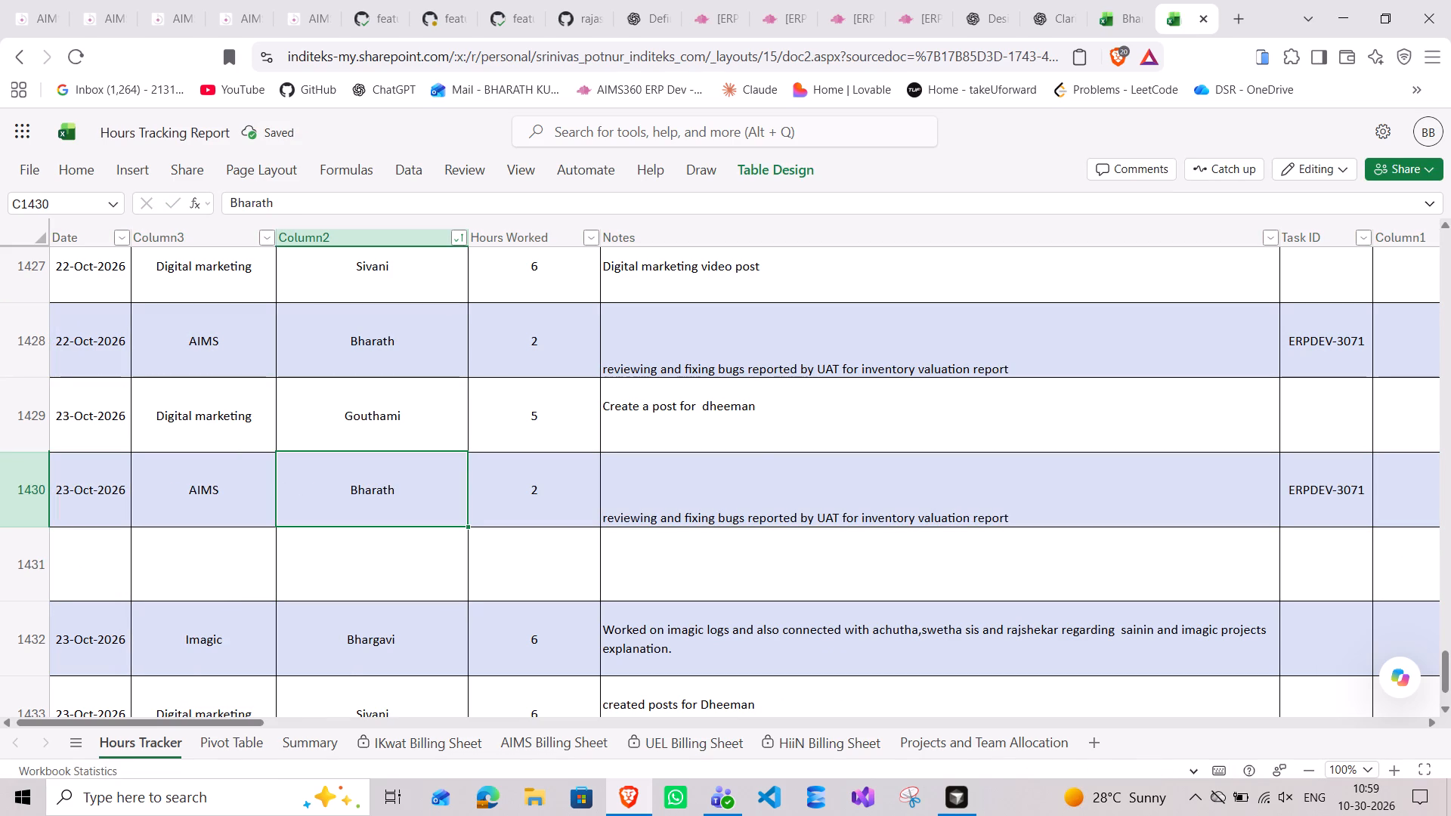
{"action": "left_click", "coordinate": [593, 481]}
{"action": "left_click", "coordinate": [719, 489]}
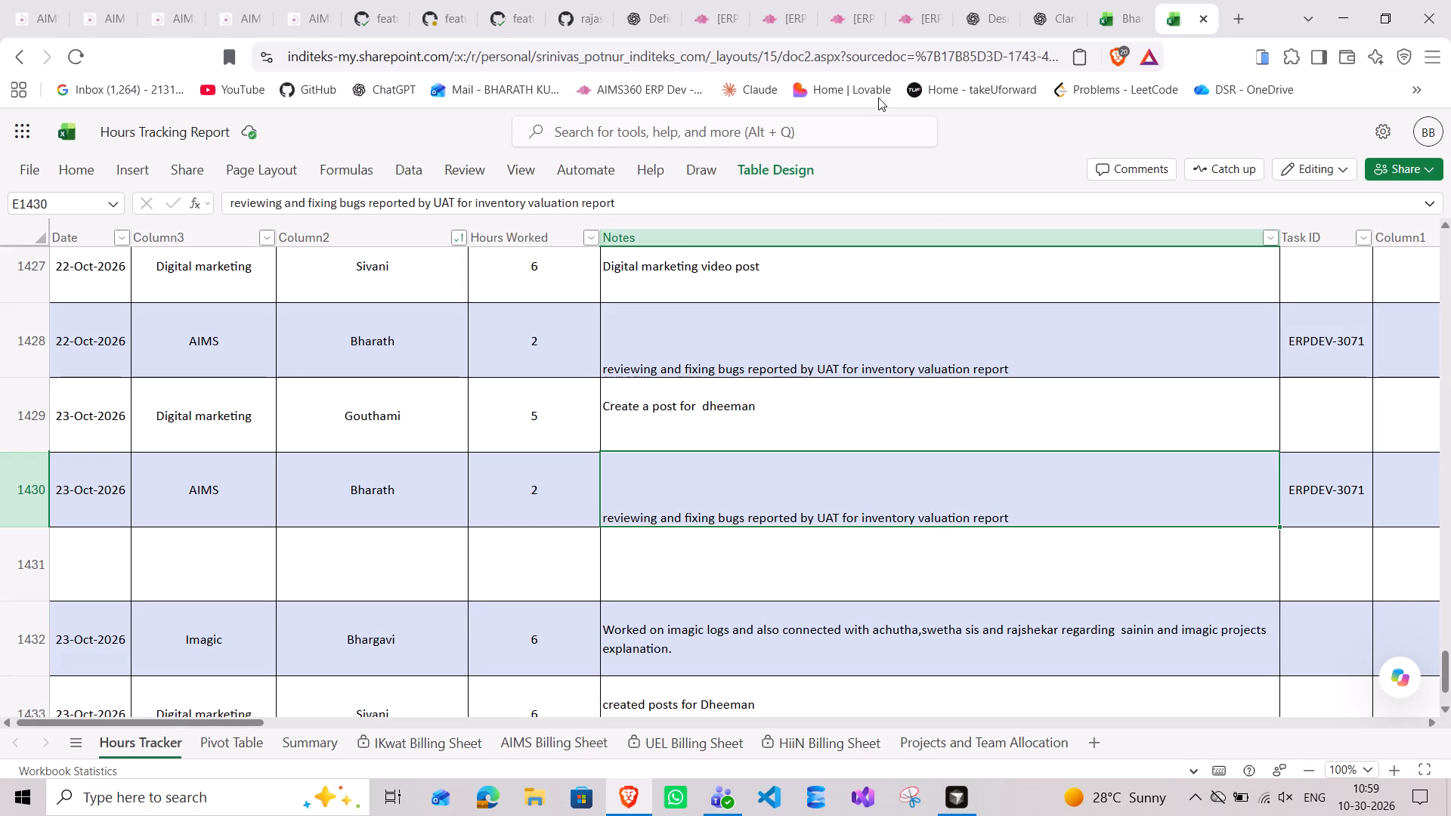
Copy the task "involved in LLM and AI Training Module" from the Bharath-DSR workbook into the Notes cell of row 1431.
{"action": "left_click", "coordinate": [1118, 17]}
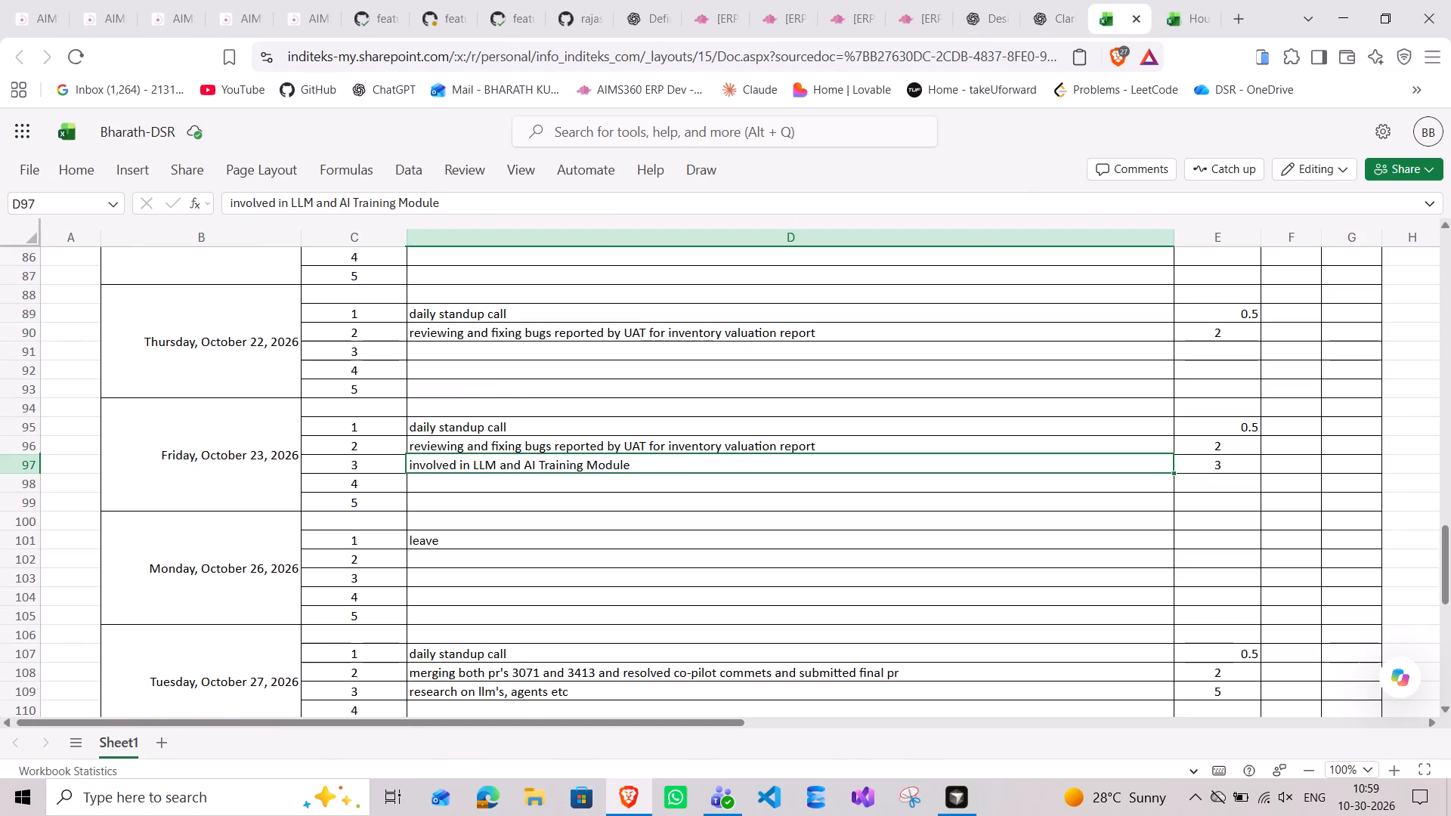
{"action": "key", "text": "ctrl+c"}
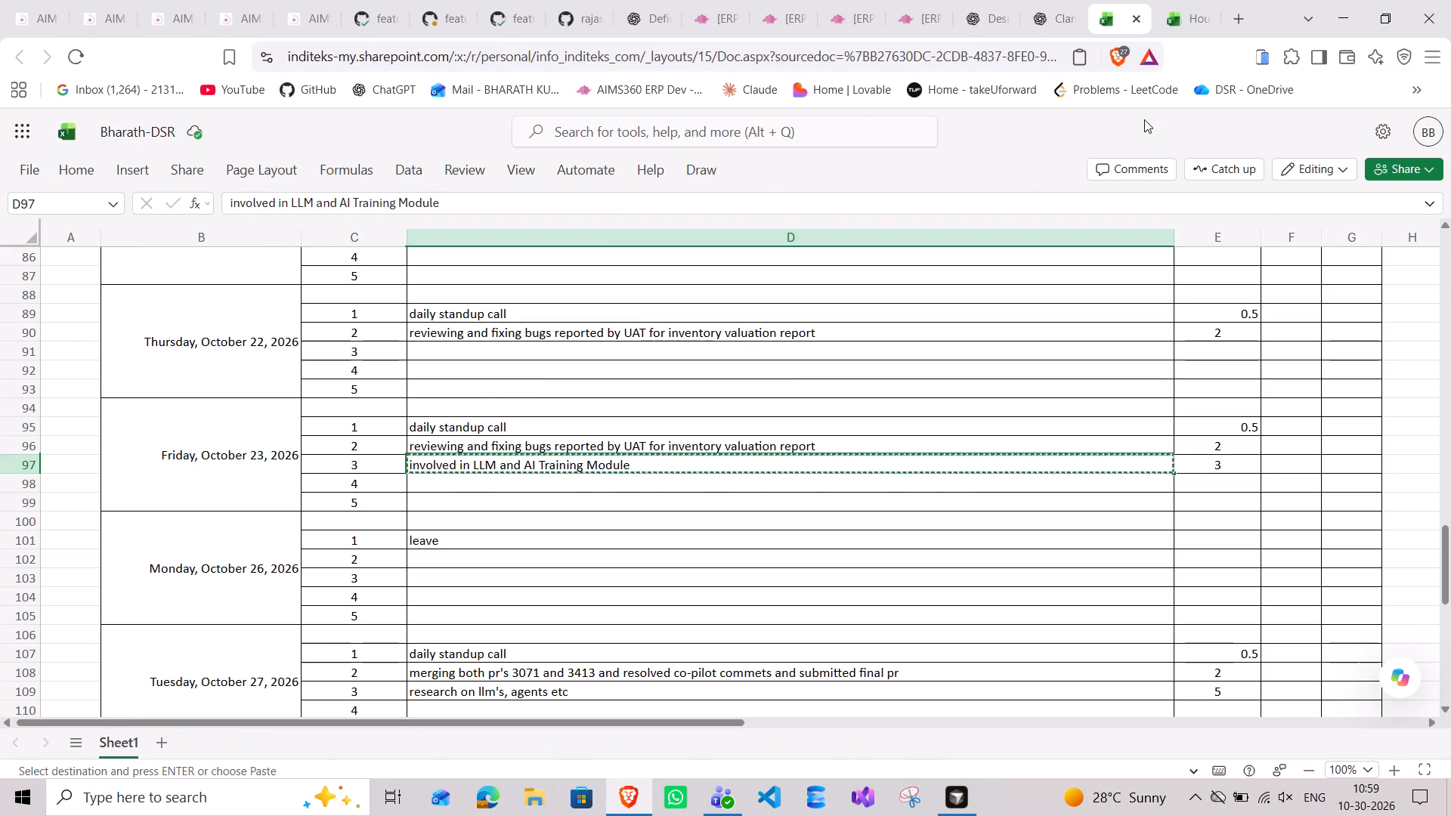
{"action": "left_click", "coordinate": [1182, 0]}
{"action": "left_click", "coordinate": [710, 544]}
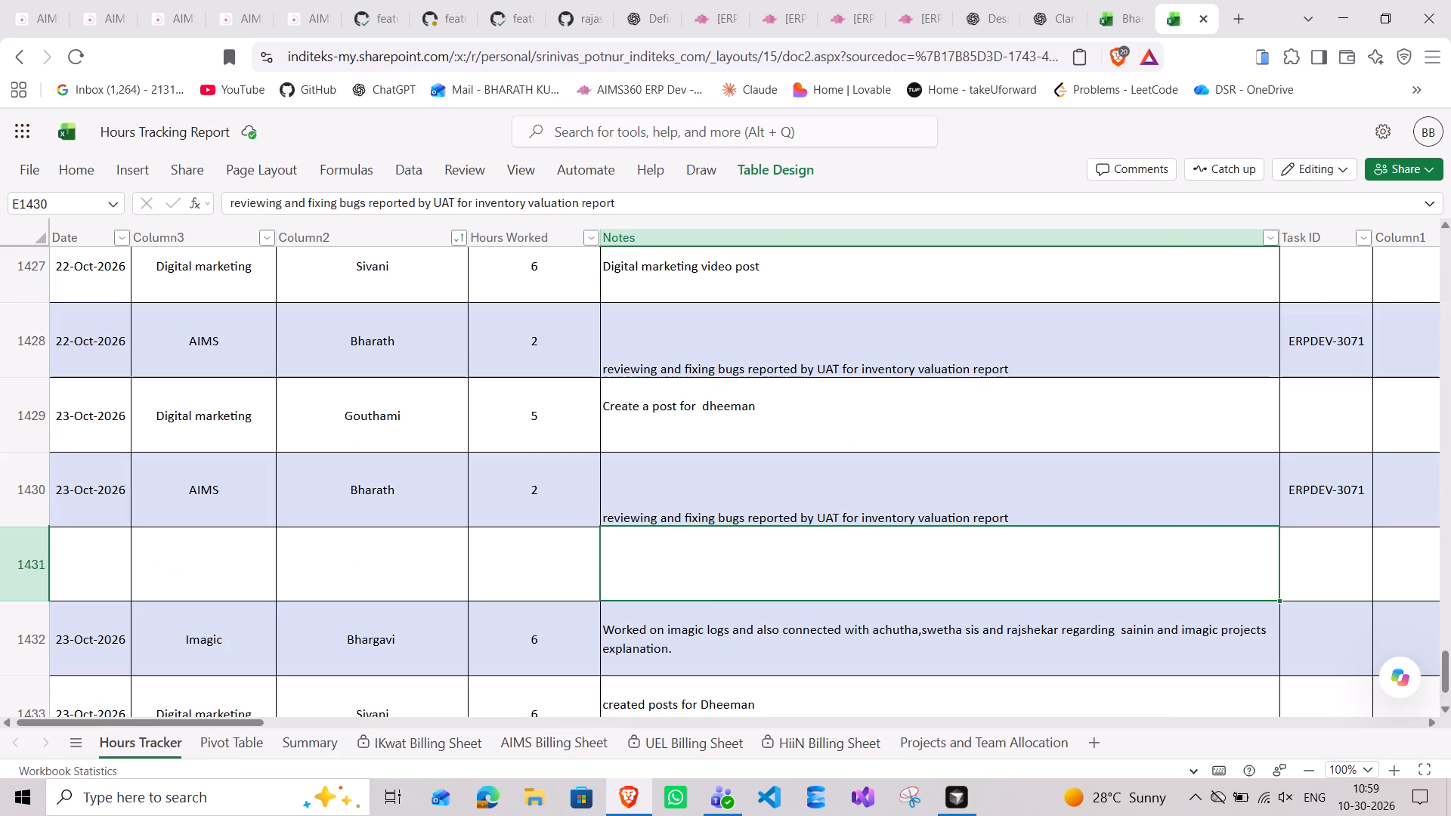
{"action": "key", "text": "ctrl+v"}
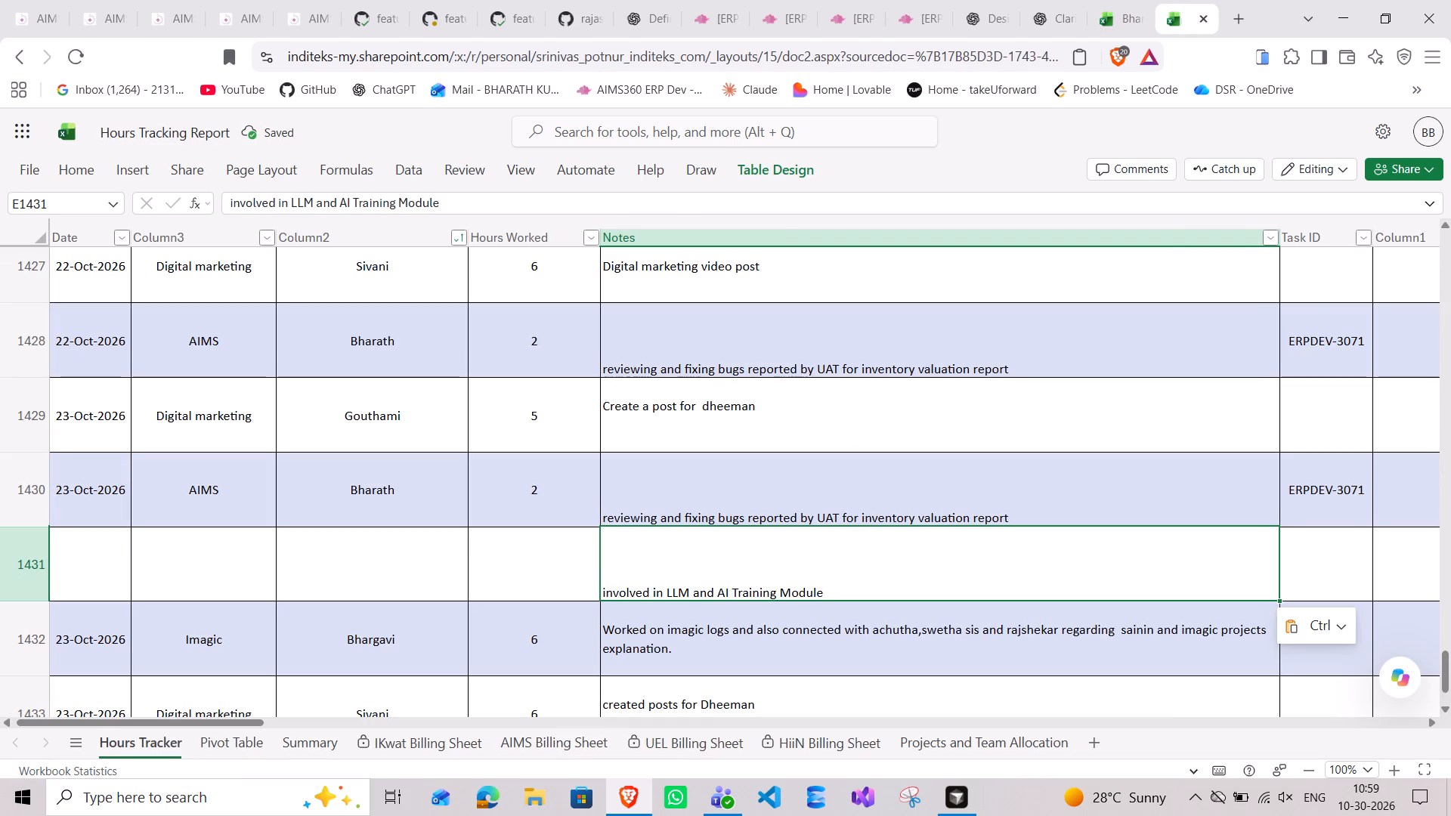
Copy the date 23-Oct-2026 from row 1430 into the Date cell of row 1431.
{"action": "left_click", "coordinate": [95, 558]}
{"action": "left_click", "coordinate": [85, 500]}
{"action": "key", "text": "ctrl+c"}
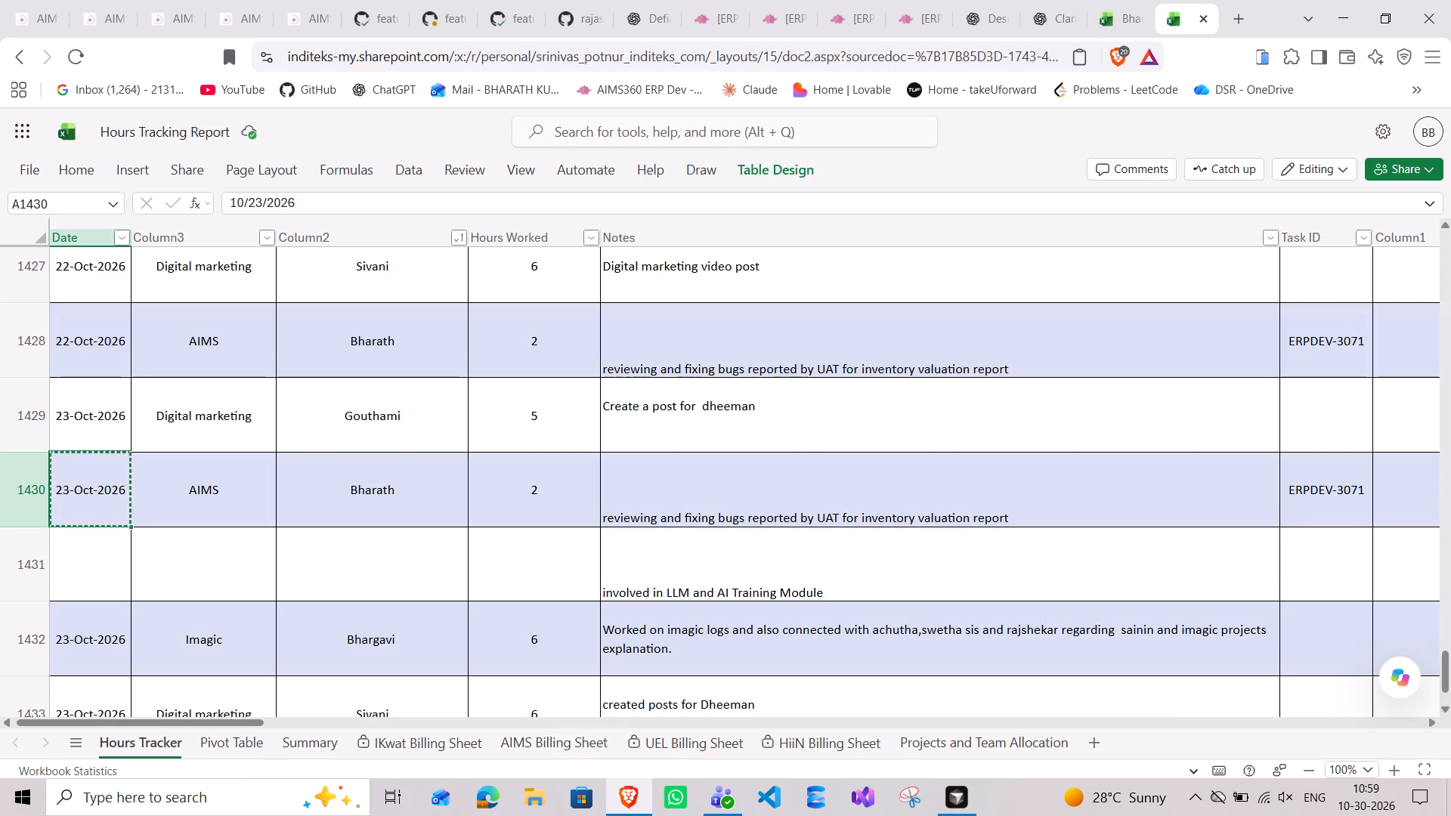
{"action": "left_click", "coordinate": [98, 563]}
{"action": "key", "text": "ctrl+v"}
{"action": "left_click", "coordinate": [100, 561]}
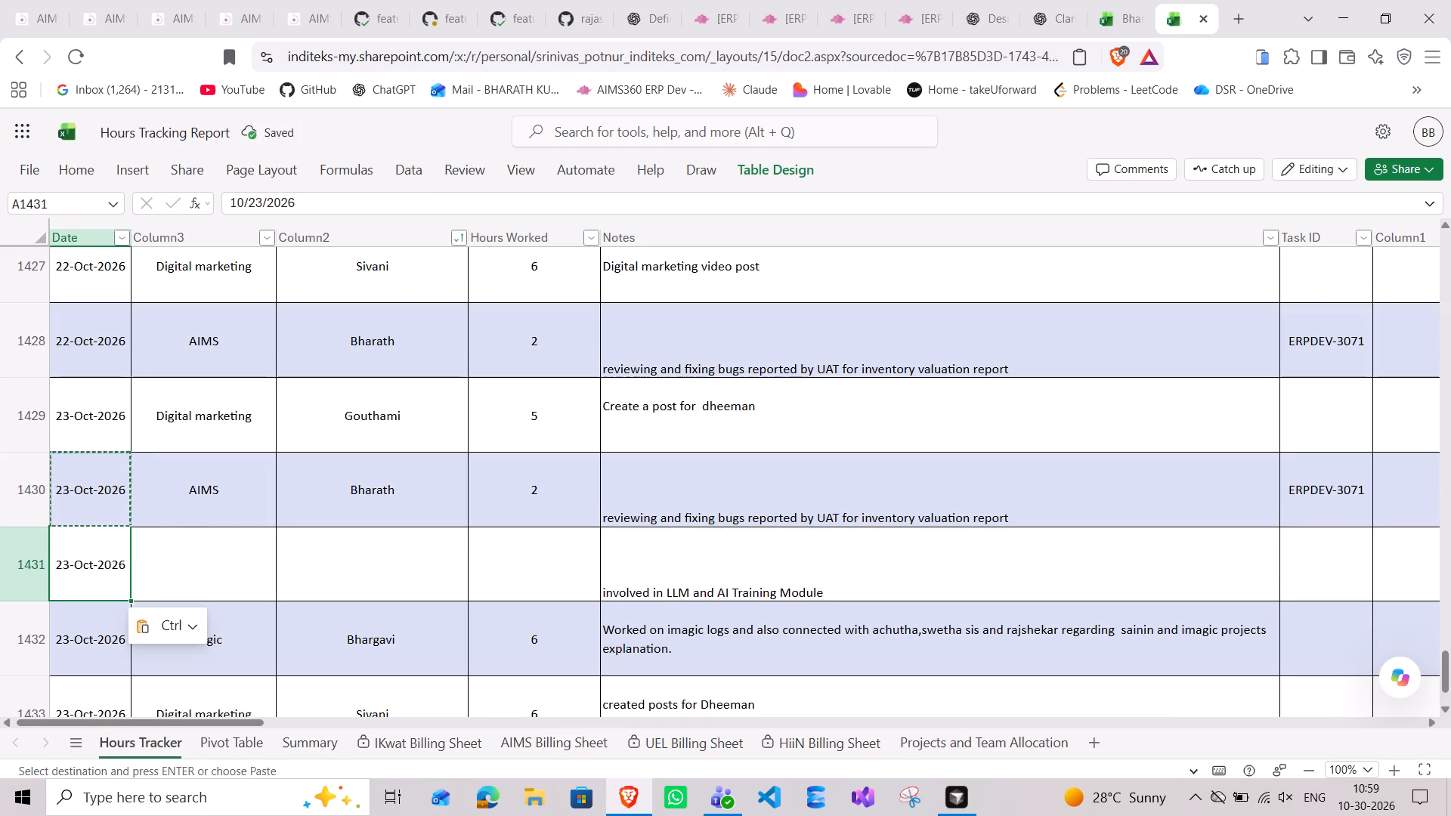
Copy the name Bharath and the 2 hours worked from row 1430 into the matching cells of row 1431.
{"action": "left_click", "coordinate": [224, 501]}
{"action": "left_click", "coordinate": [365, 542]}
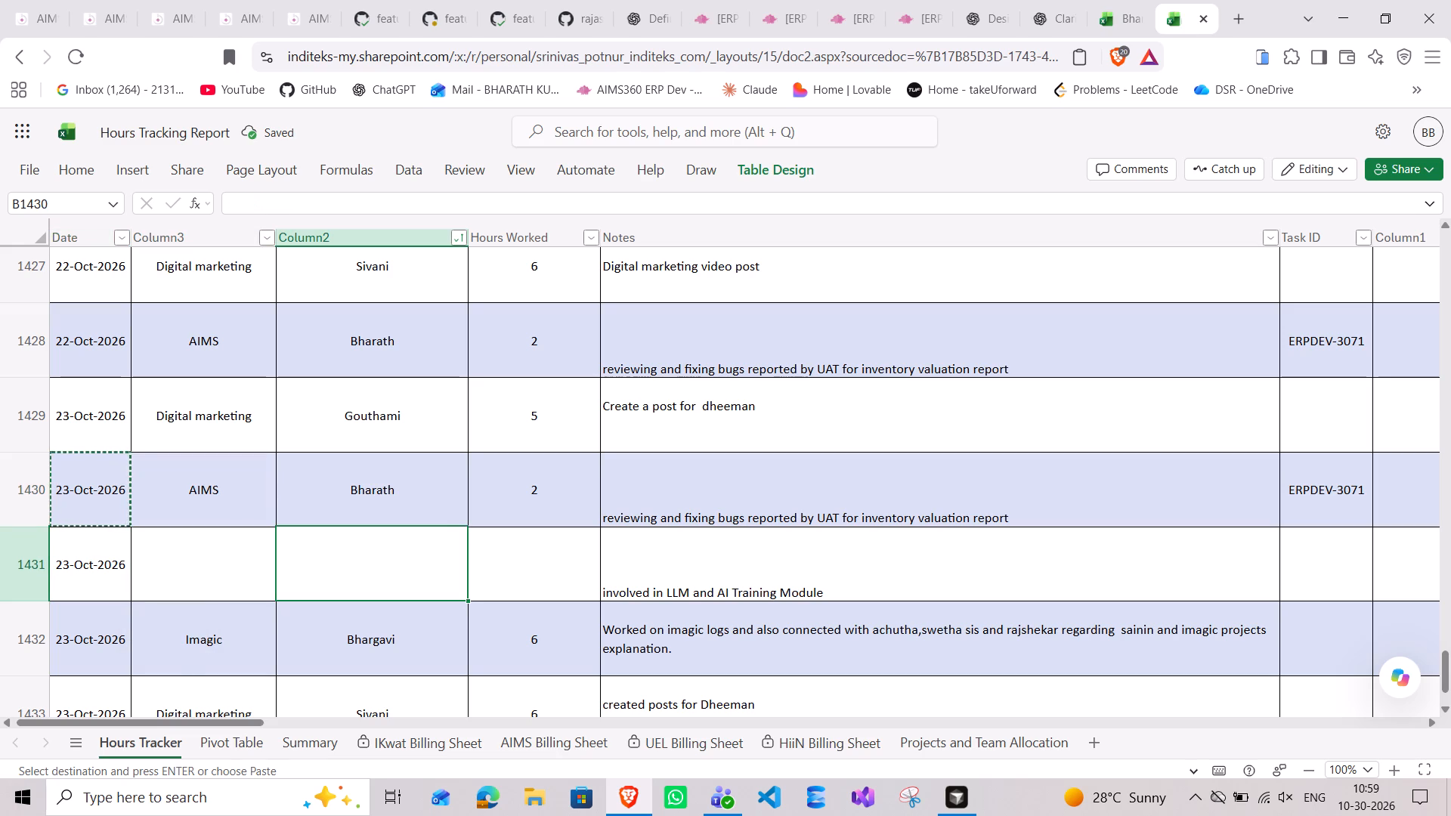
{"action": "left_click_drag", "start_coordinate": [370, 486], "coordinate": [506, 470]}
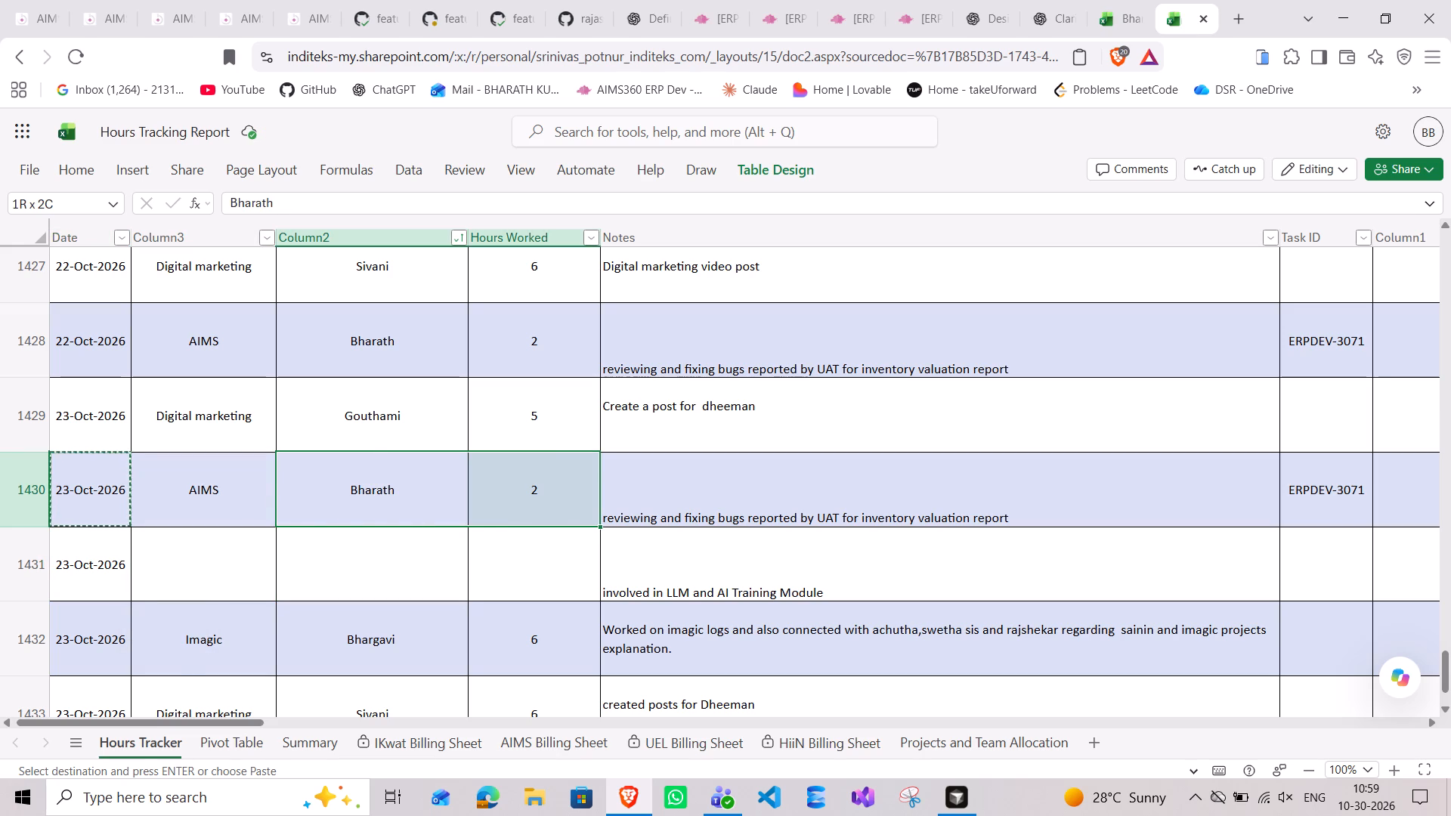
{"action": "key", "text": "ctrl+c"}
{"action": "left_click", "coordinate": [415, 564]}
{"action": "key", "text": "ctrl+v"}
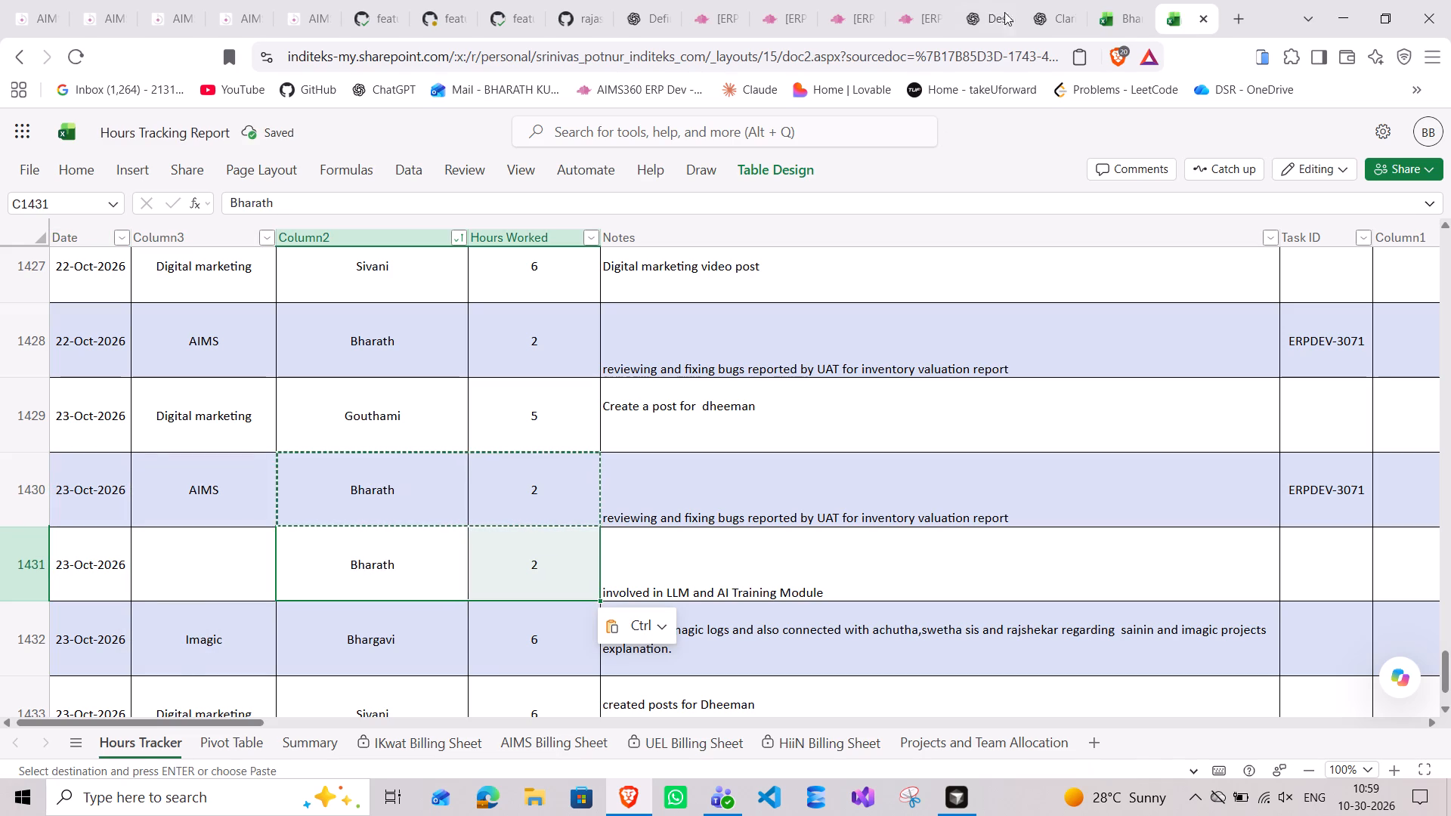
Enter LLM as the project in the Column3 cell of row 1431.
{"action": "left_click", "coordinate": [1098, 0]}
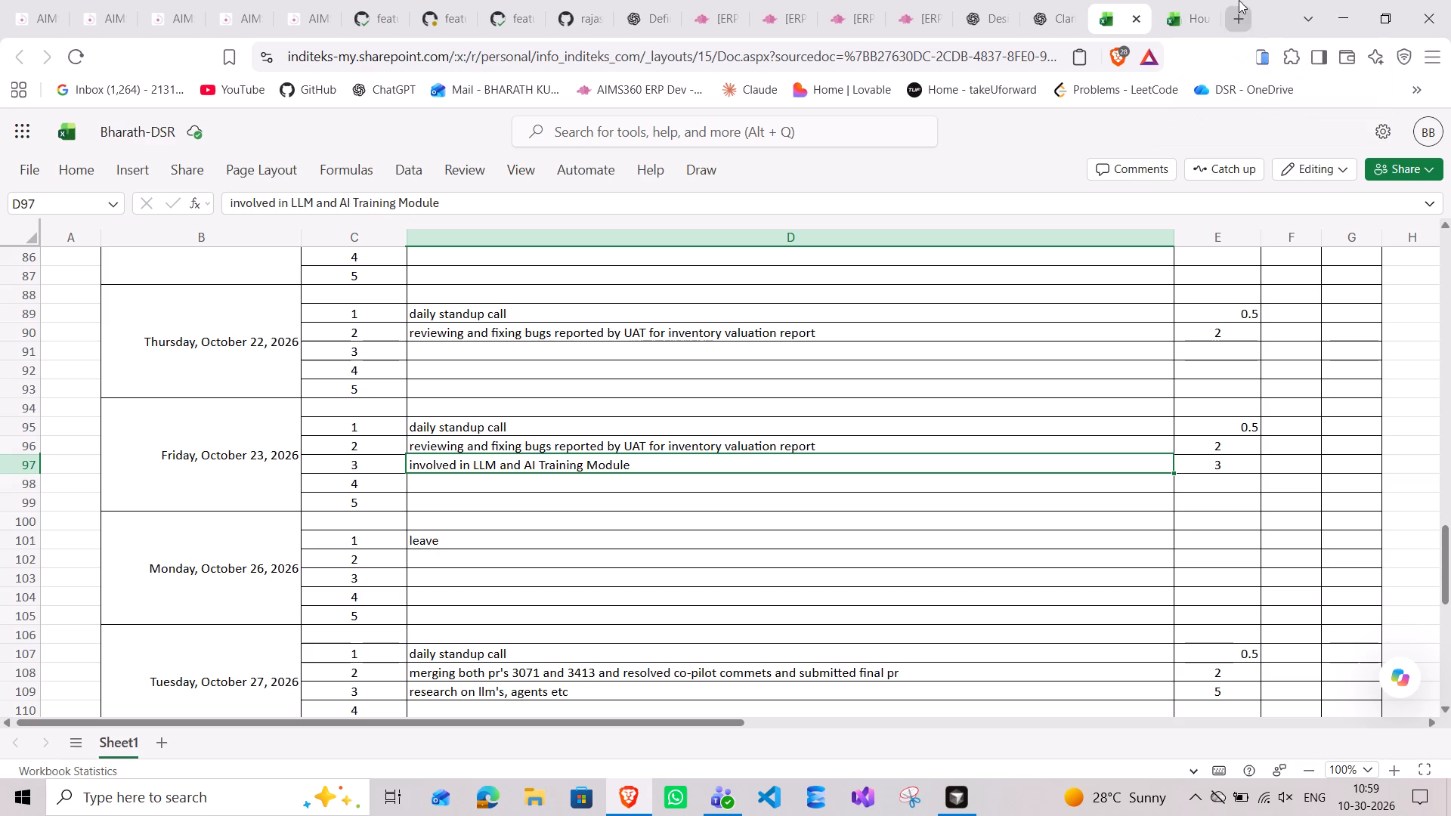
{"action": "left_click", "coordinate": [1172, 0]}
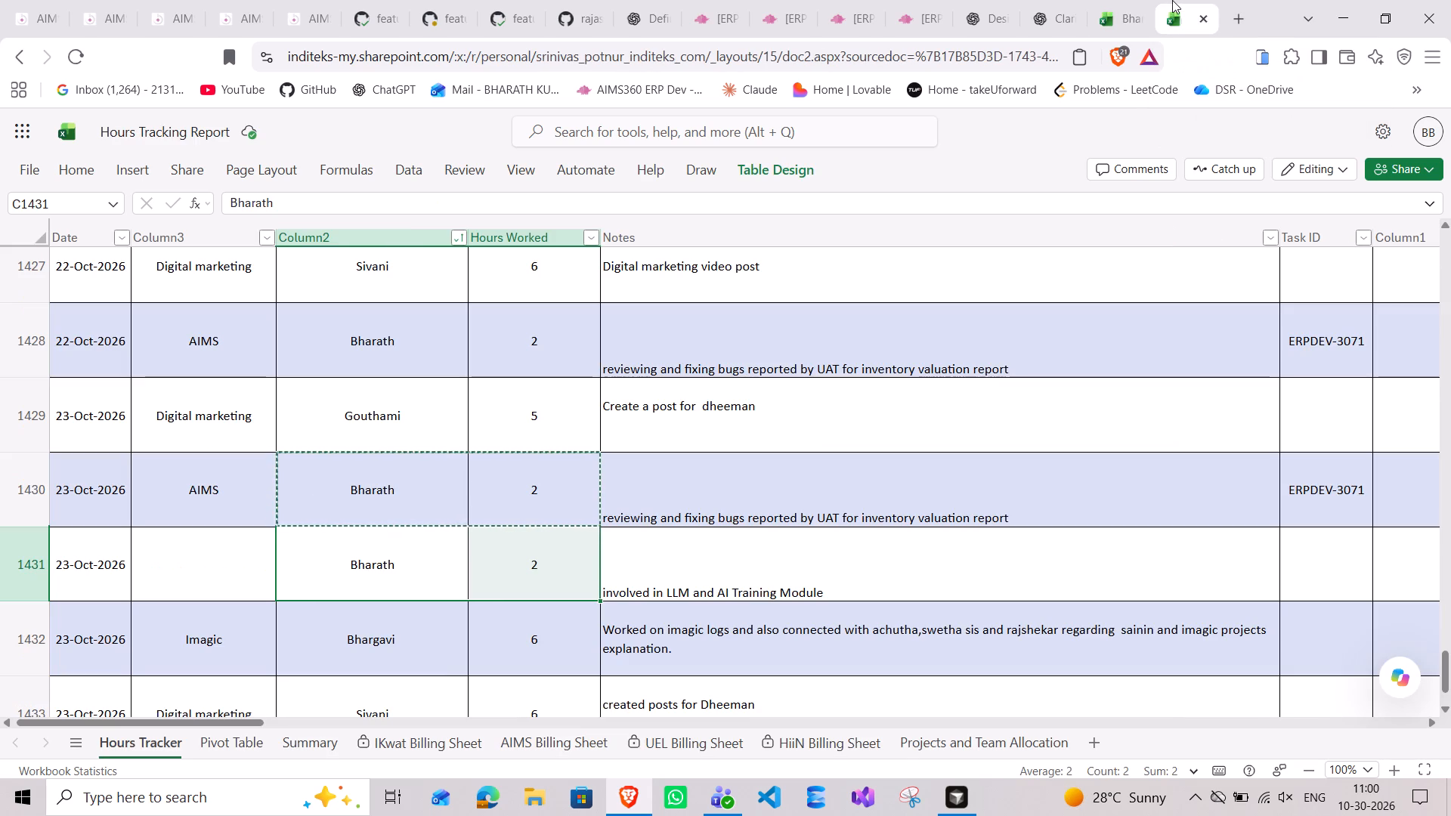
{"action": "left_click", "coordinate": [1172, 0]}
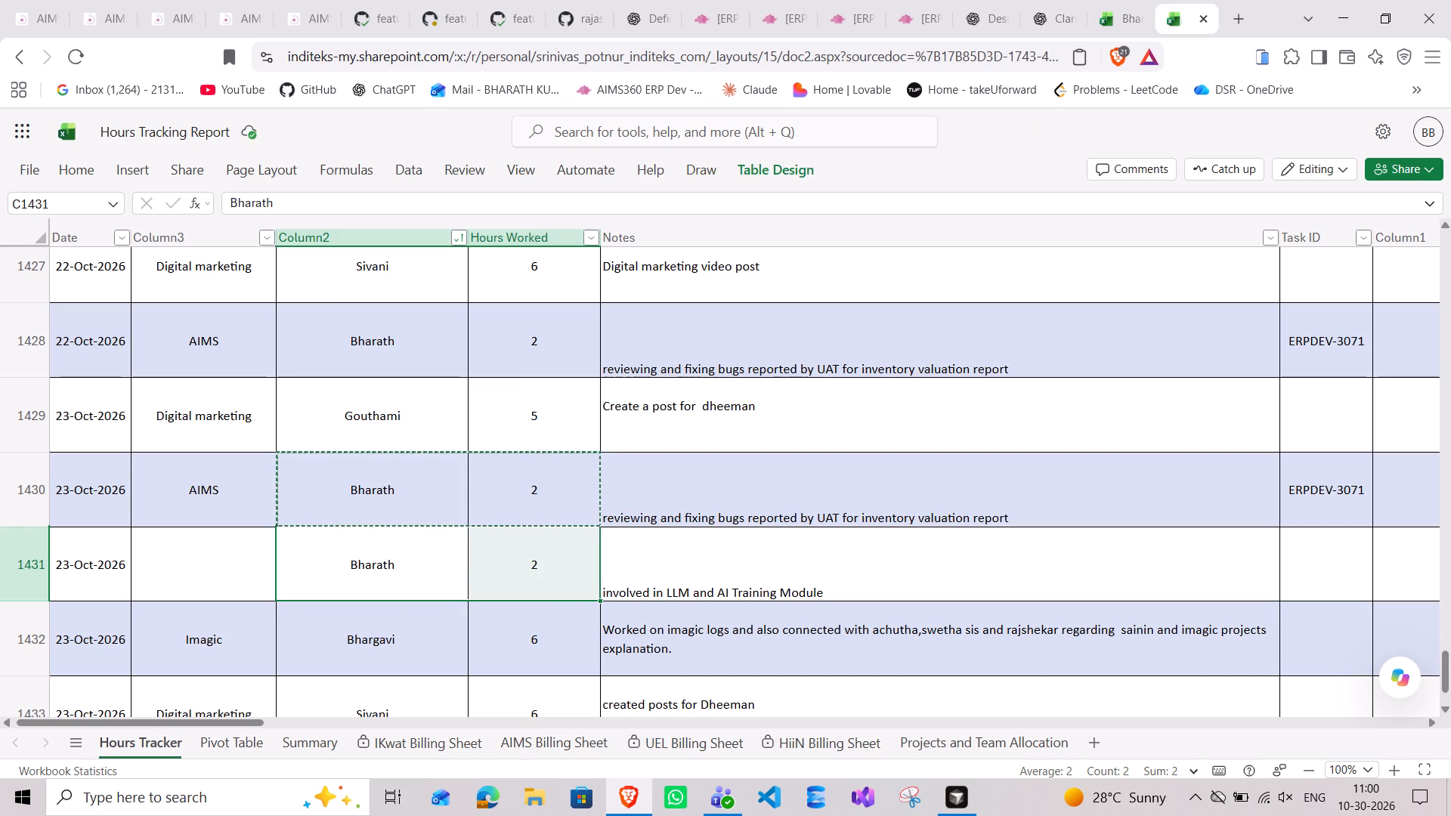
{"action": "left_click", "coordinate": [228, 558]}
{"action": "type", "text": "LLM"}
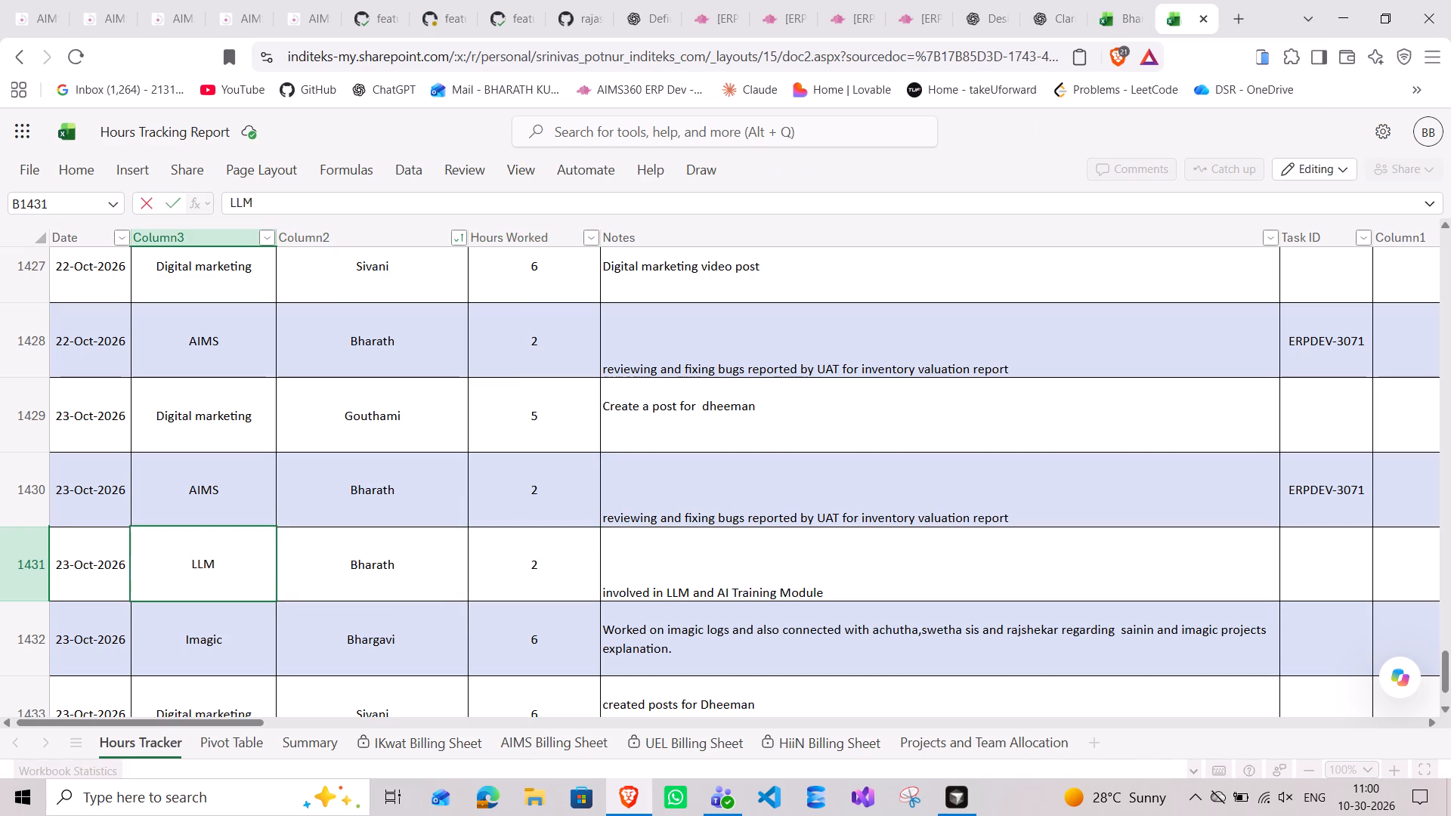
{"action": "key", "text": "Return"}
Enter 3 in the Task ID cell of row 1431.
{"action": "left_click", "coordinate": [1326, 556]}
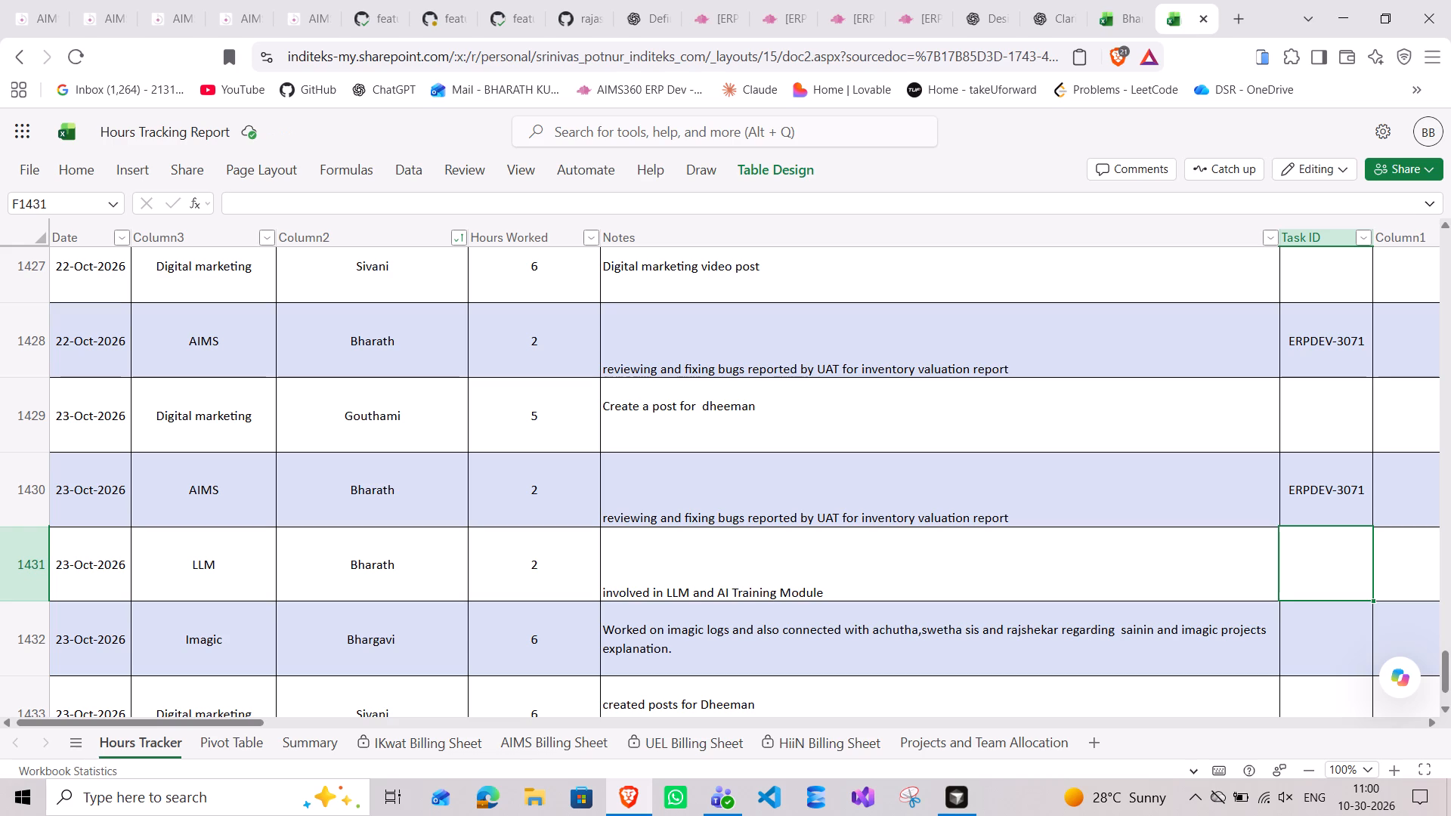
{"action": "left_click", "coordinate": [1415, 458]}
{"action": "key", "text": "3"}
In the Bharath-DSR workbook, set the hours for the October 23 inventory valuation bug-fixing task to 3.
{"action": "left_click", "coordinate": [1131, 0]}
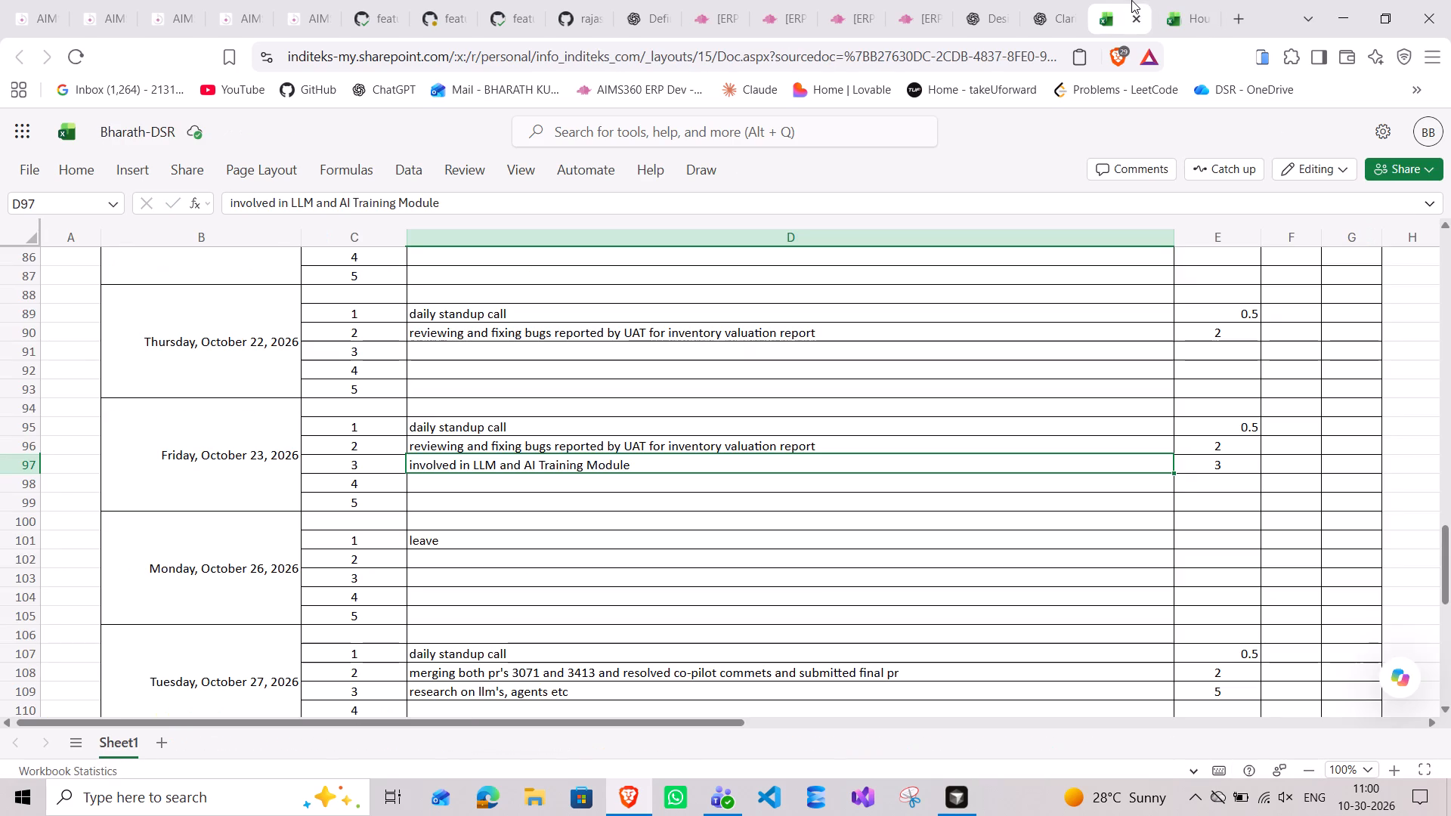
{"action": "left_click", "coordinate": [1233, 451]}
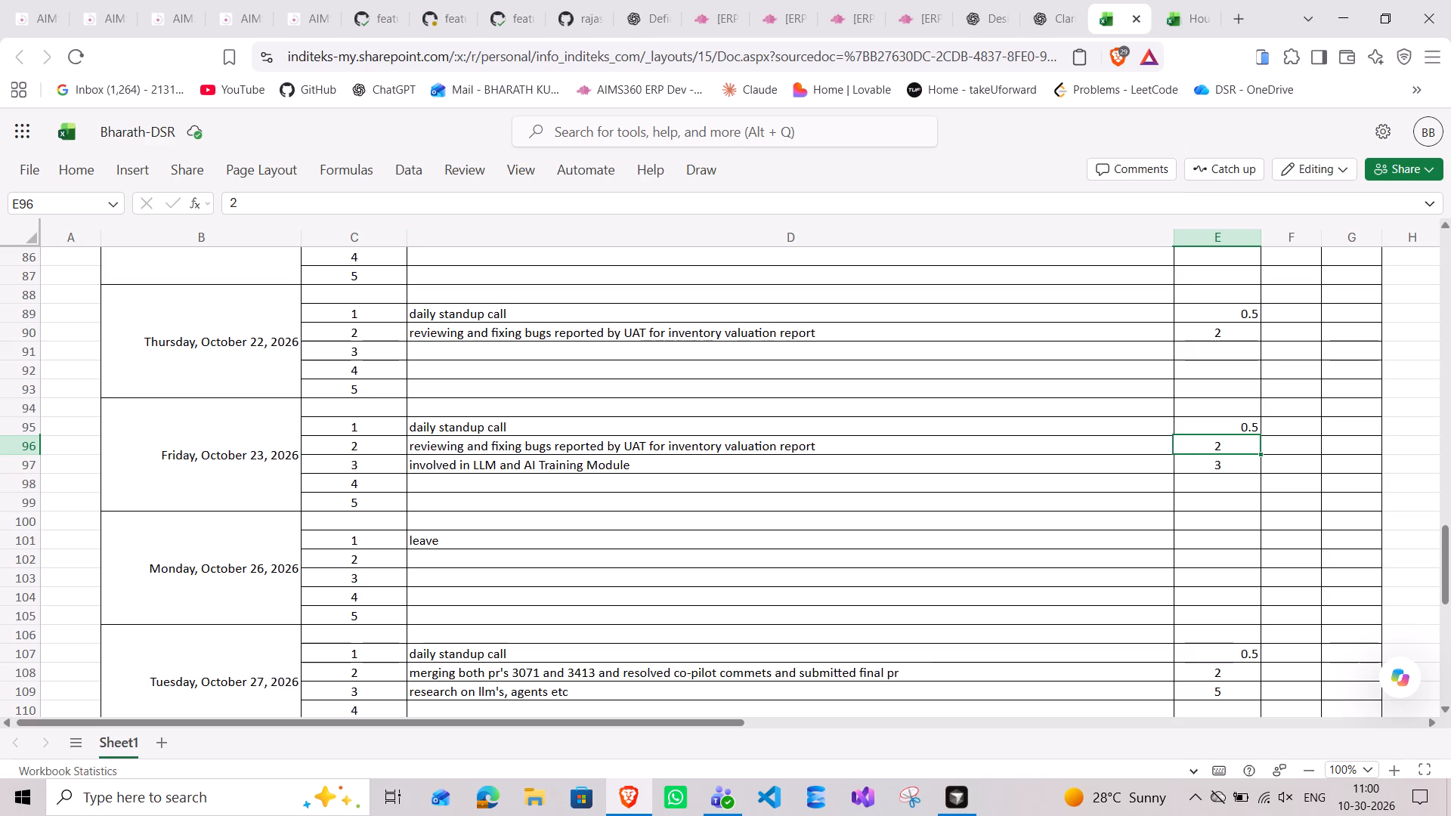
{"action": "key", "text": "3"}
{"action": "left_click", "coordinate": [1182, 477]}
In the Hours Tracking Report, set the Hours Worked of Bharath's AIMS entry in row 1430 to 3 and save.
{"action": "left_click", "coordinate": [1168, 0]}
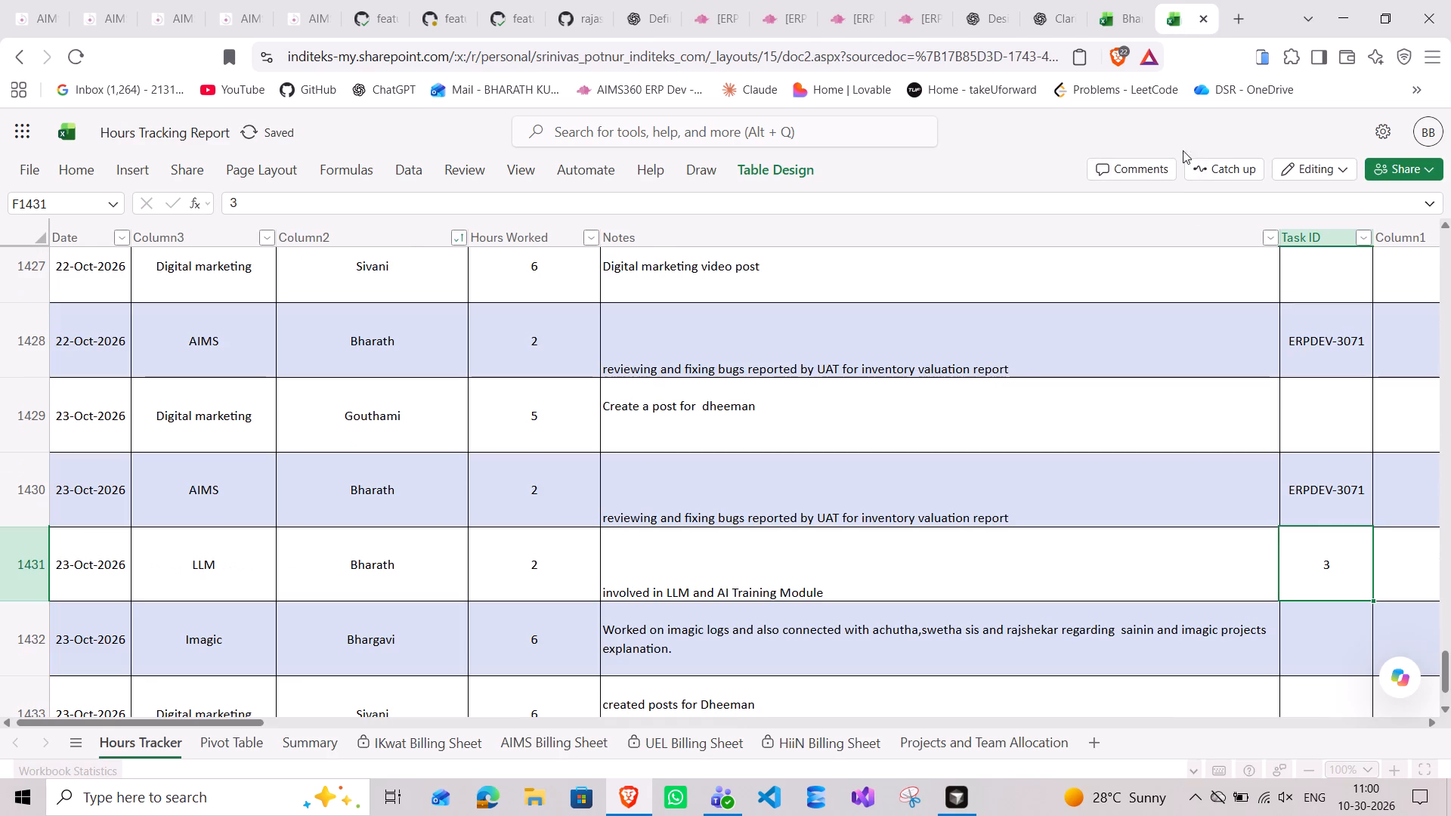
{"action": "left_click", "coordinate": [535, 484]}
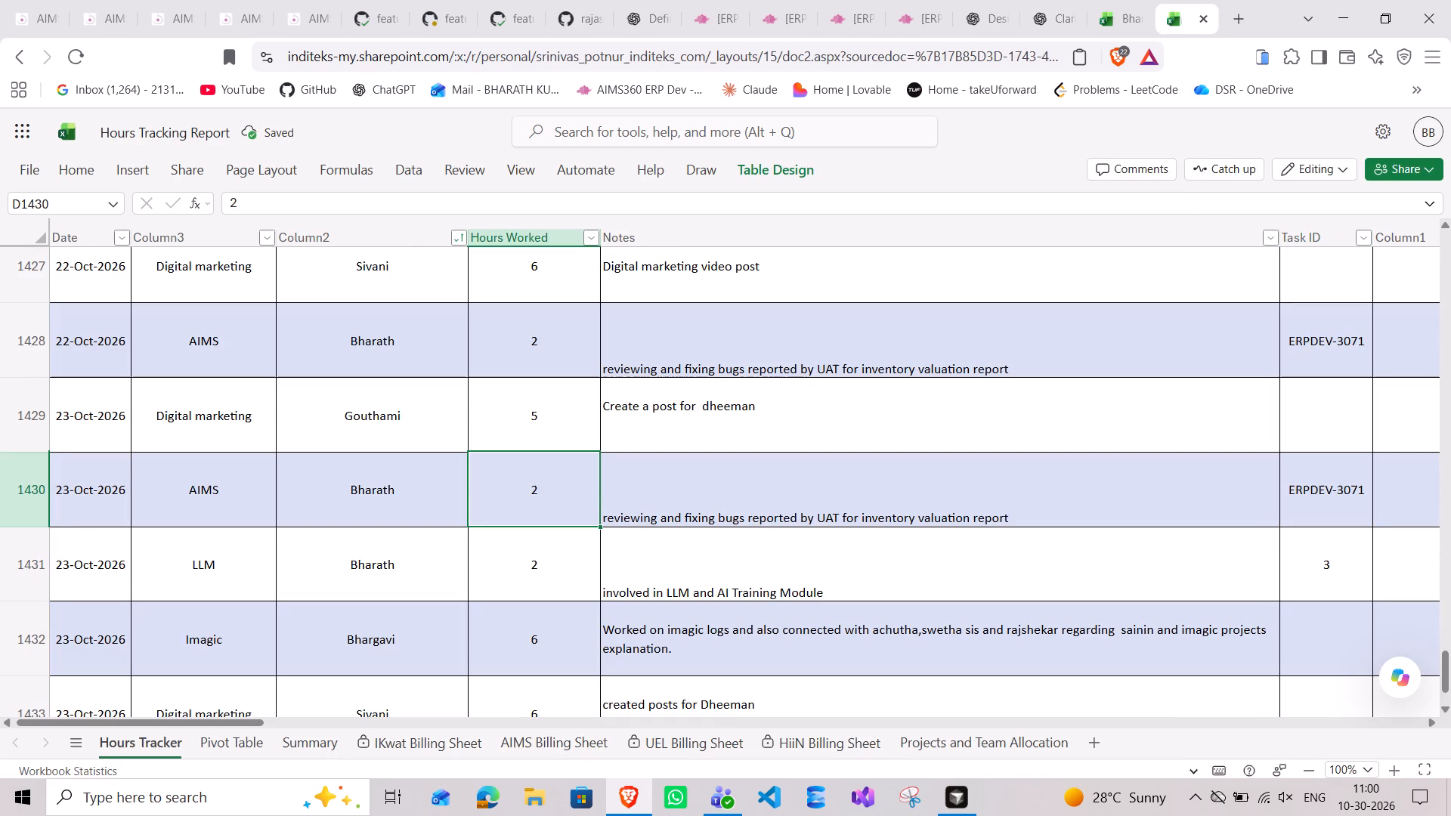
{"action": "key", "text": "3"}
{"action": "left_click", "coordinate": [1332, 573]}
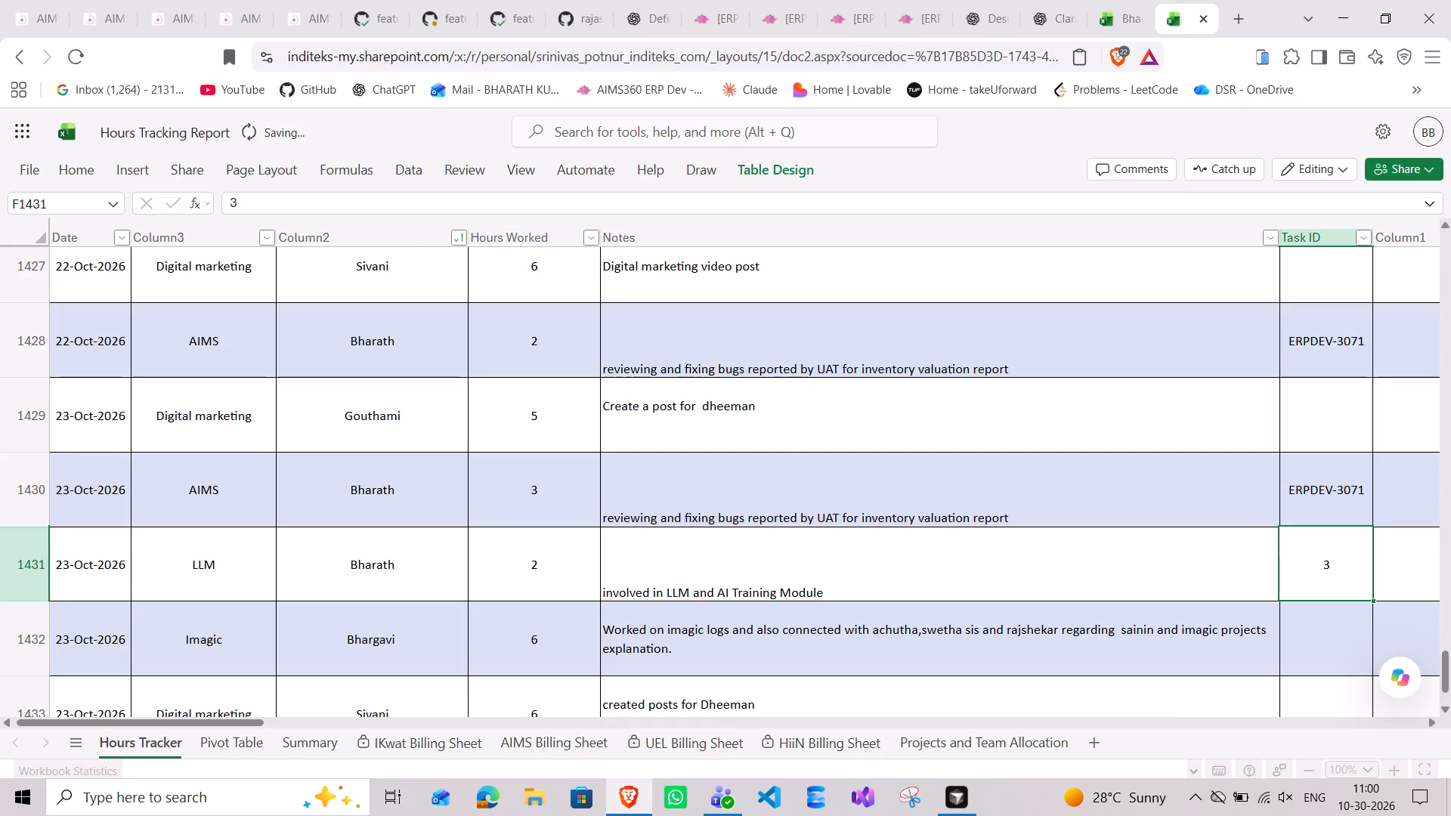
{"action": "key", "text": "ctrl+s"}
Check the October 27 tasks in Bharath-DSR and insert a blank row below the 27-Oct-2026 entry in row 1439 of the Hours Tracking Report.
{"action": "scroll", "coordinate": [869, 508], "scroll_direction": "down", "scroll_amount": 1}
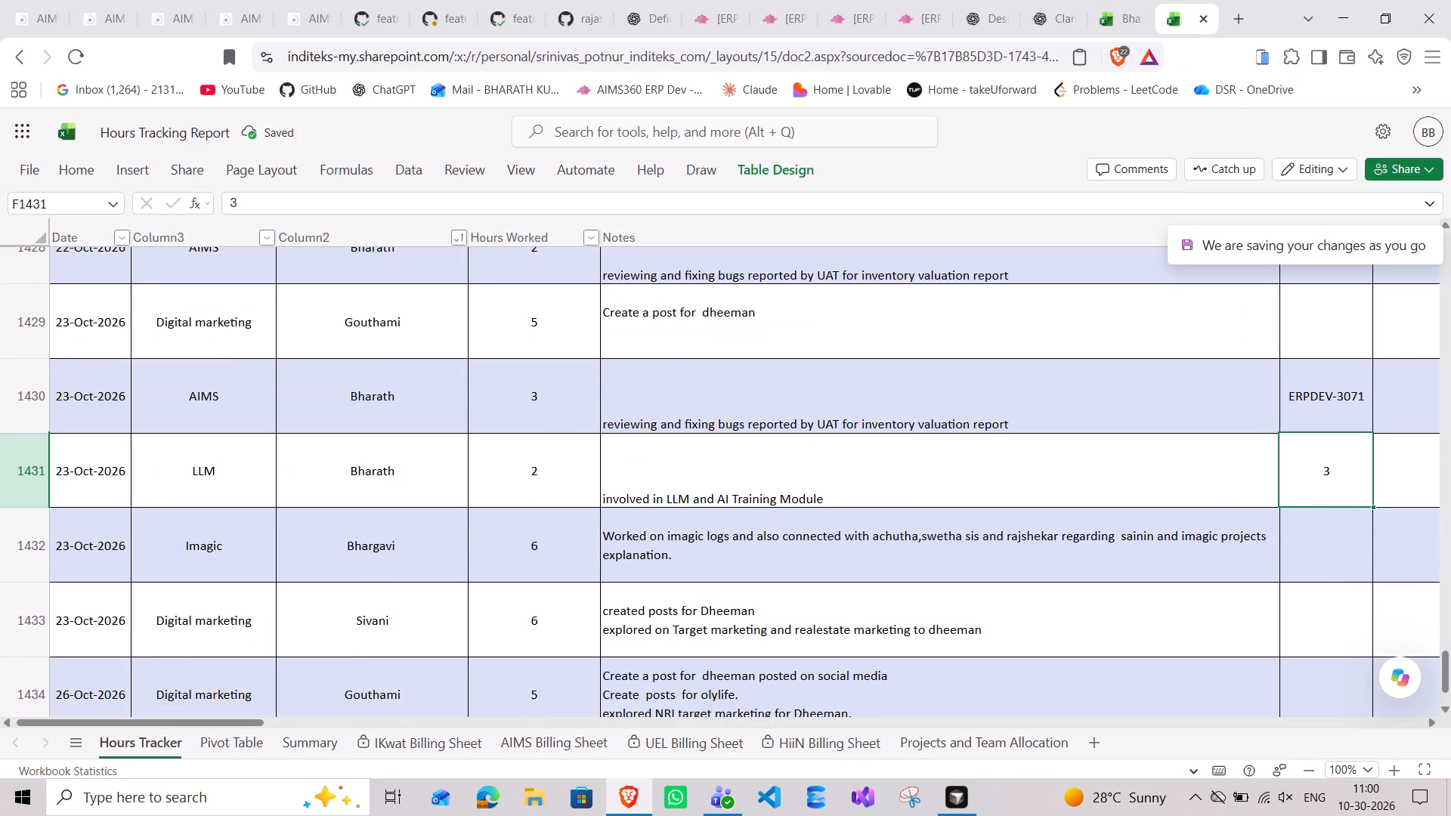
{"action": "left_click", "coordinate": [1109, 0]}
{"action": "scroll", "coordinate": [583, 462], "scroll_direction": "down", "scroll_amount": 1}
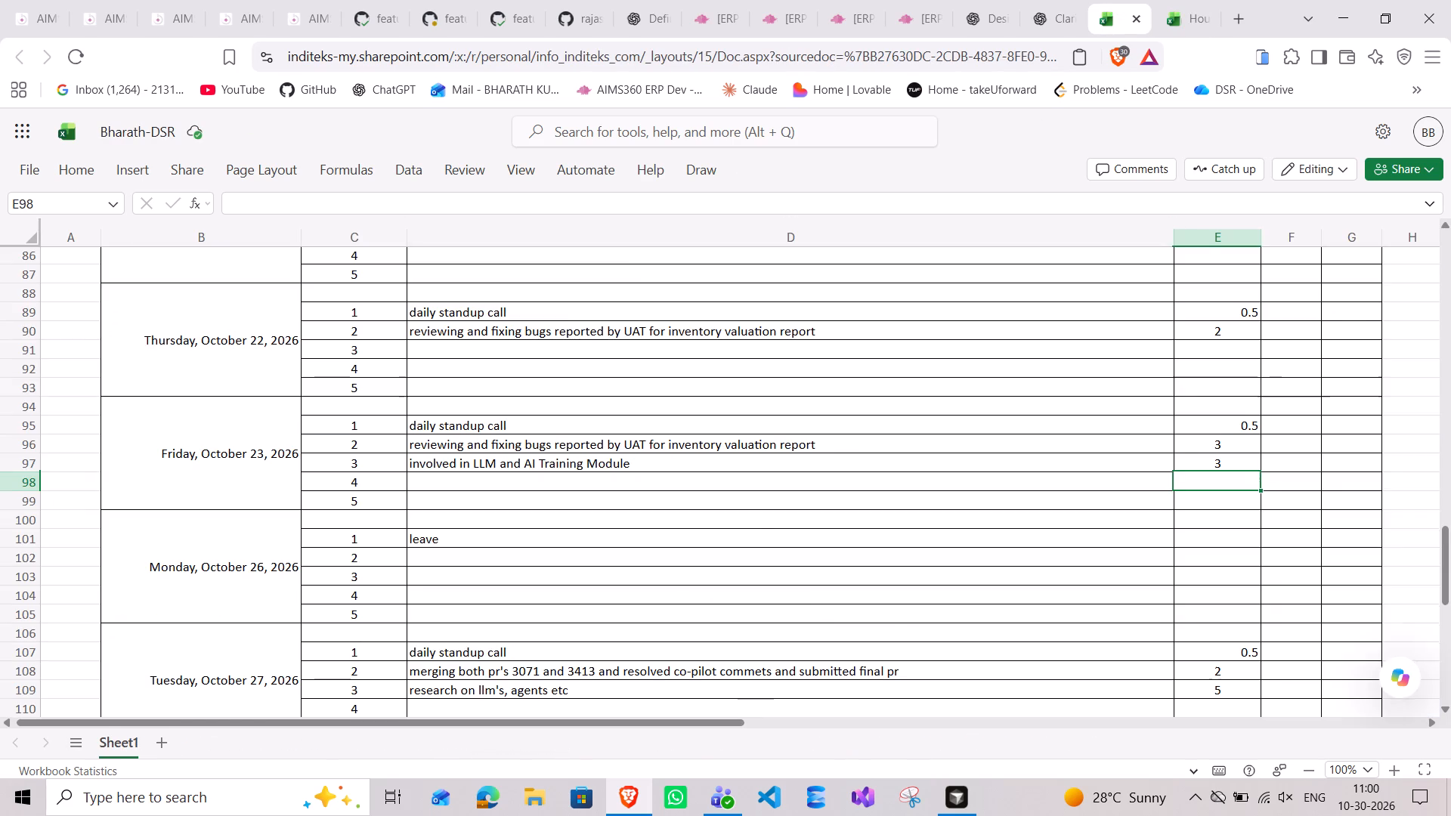
{"action": "scroll", "coordinate": [564, 473], "scroll_direction": "down", "scroll_amount": 2}
{"action": "left_click", "coordinate": [545, 414]}
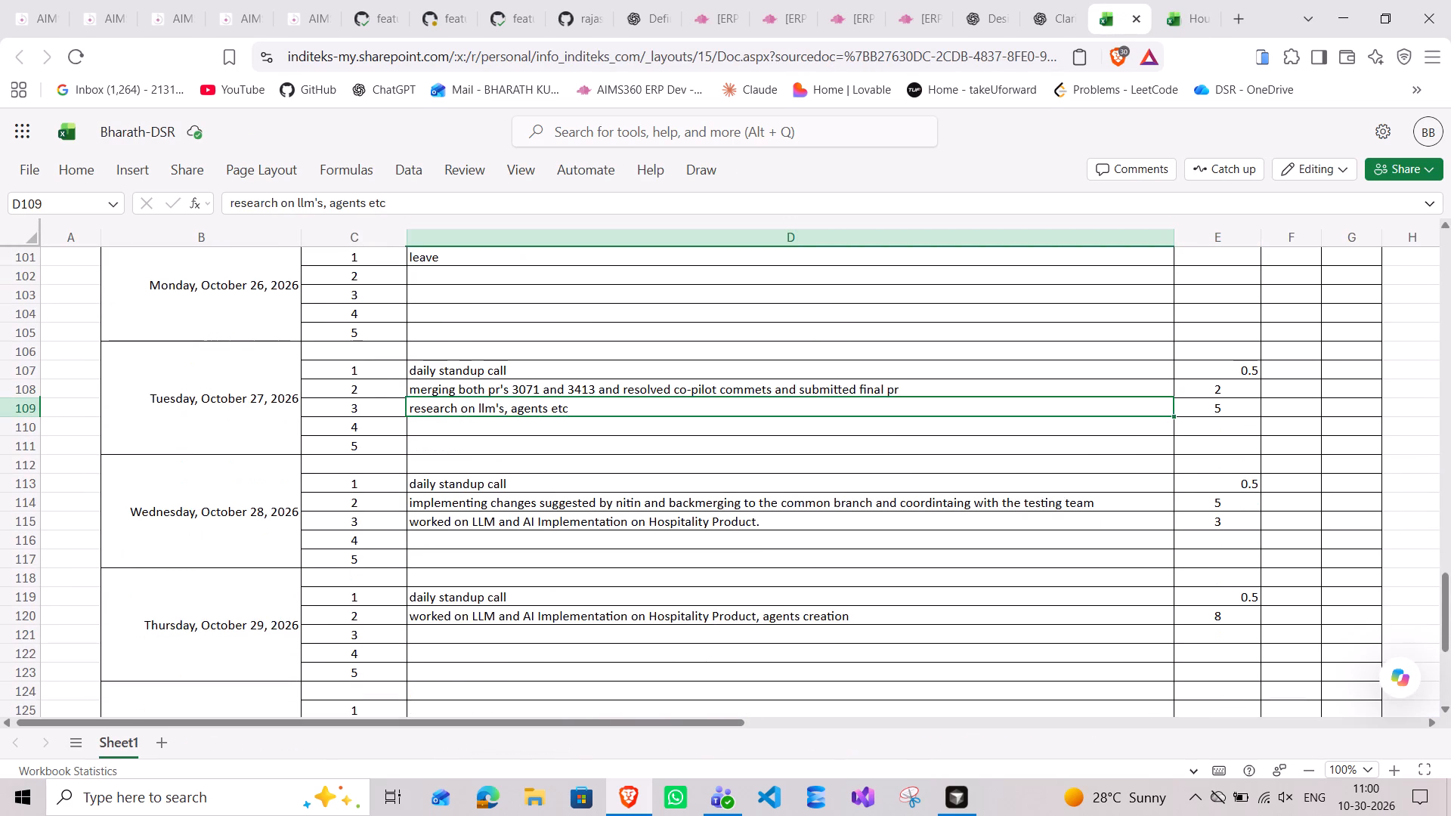
{"action": "left_click", "coordinate": [1190, 0]}
{"action": "scroll", "coordinate": [265, 504], "scroll_direction": "down", "scroll_amount": 1}
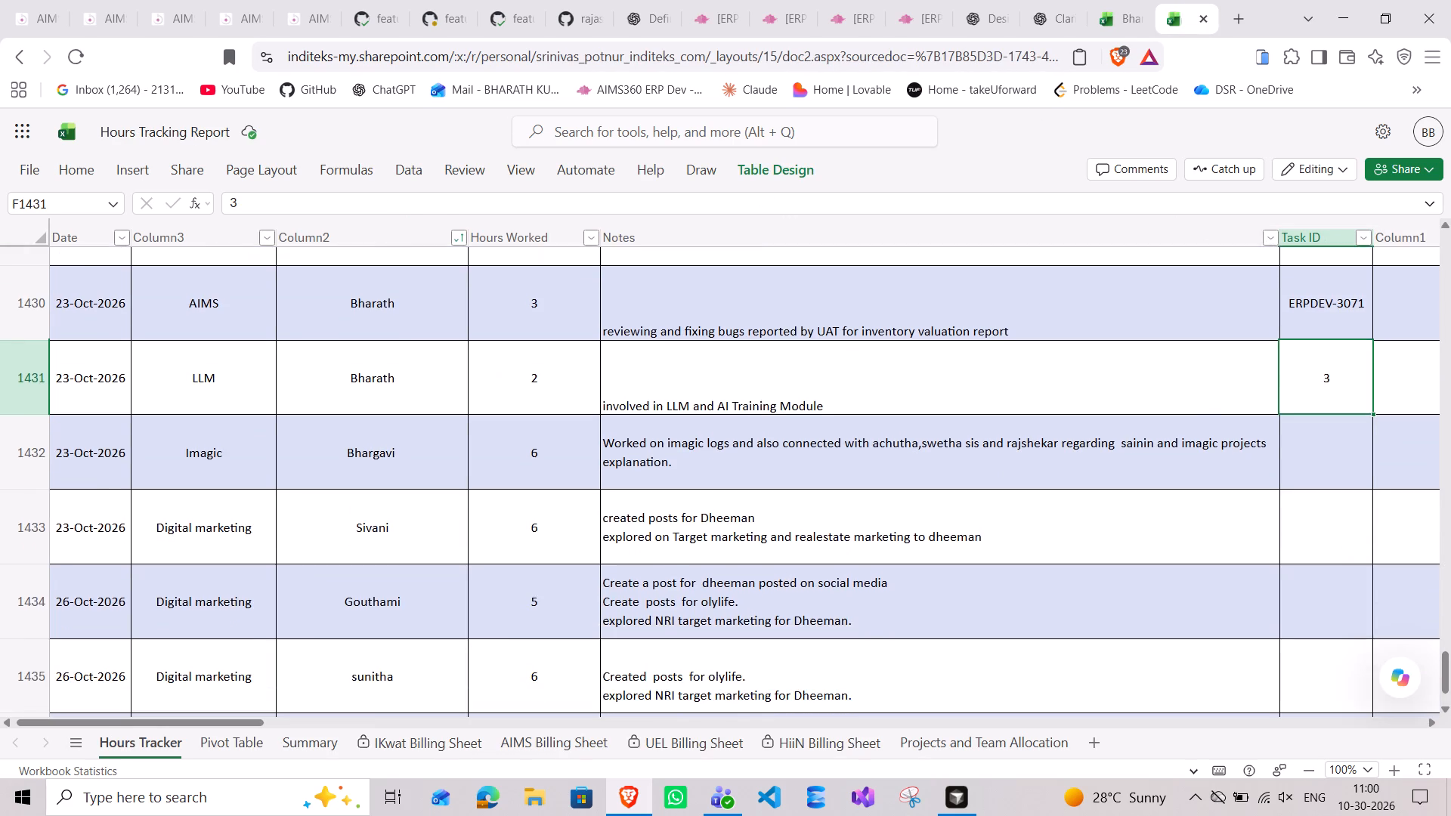
{"action": "scroll", "coordinate": [138, 488], "scroll_direction": "down", "scroll_amount": 1}
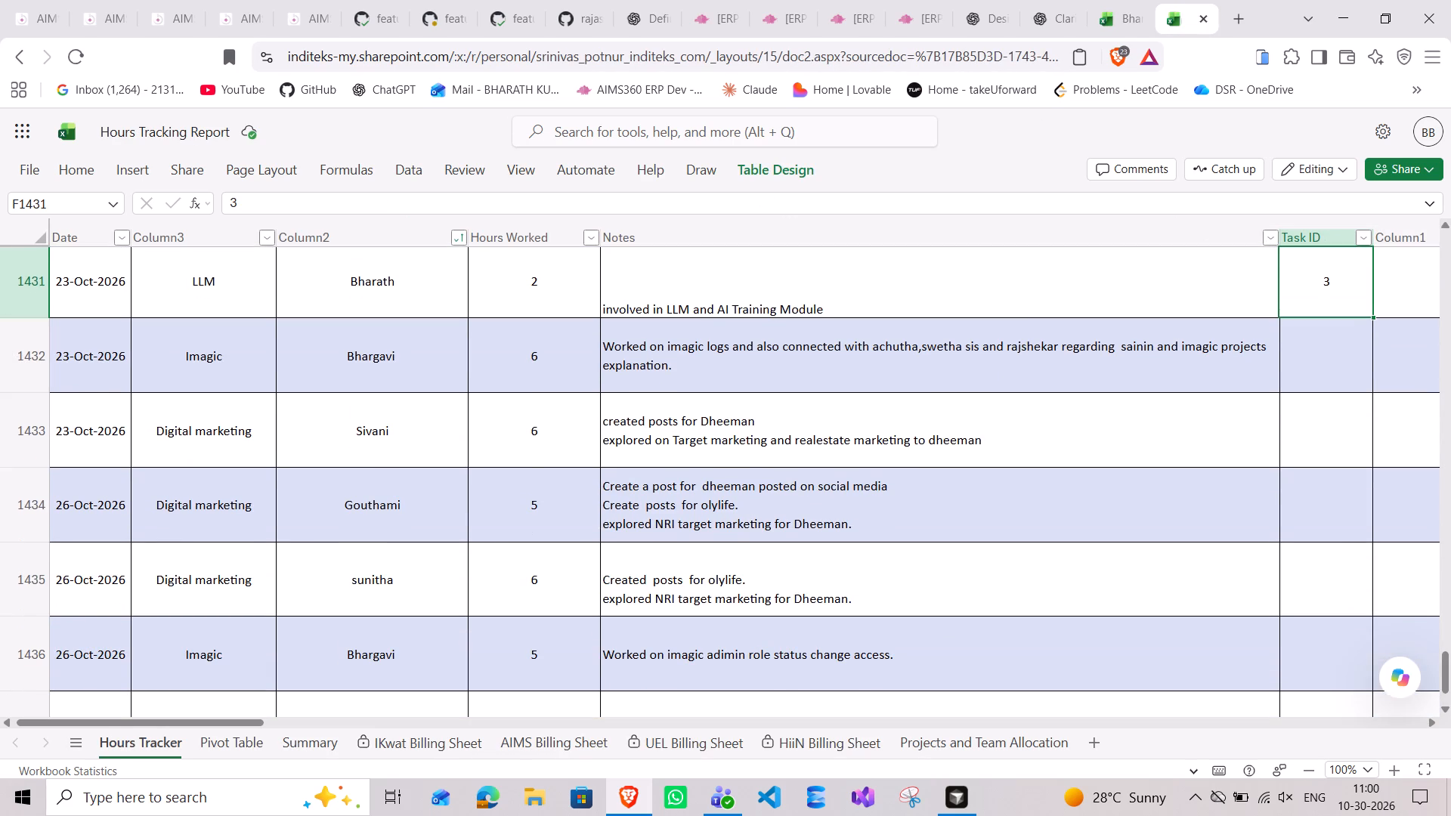
{"action": "scroll", "coordinate": [134, 434], "scroll_direction": "down", "scroll_amount": 4}
{"action": "scroll", "coordinate": [67, 555], "scroll_direction": "down", "scroll_amount": 1}
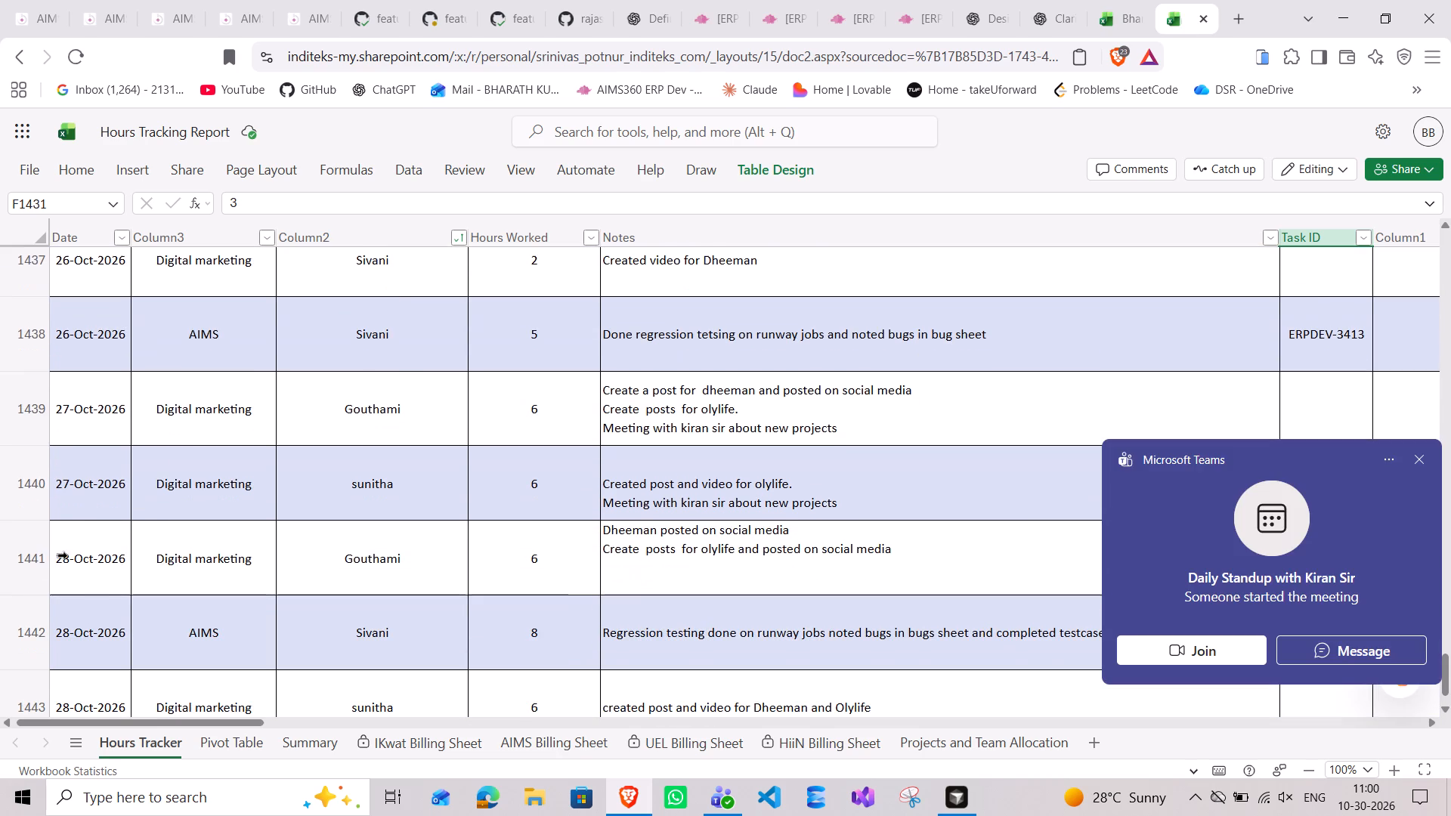
{"action": "right_click", "coordinate": [36, 411]}
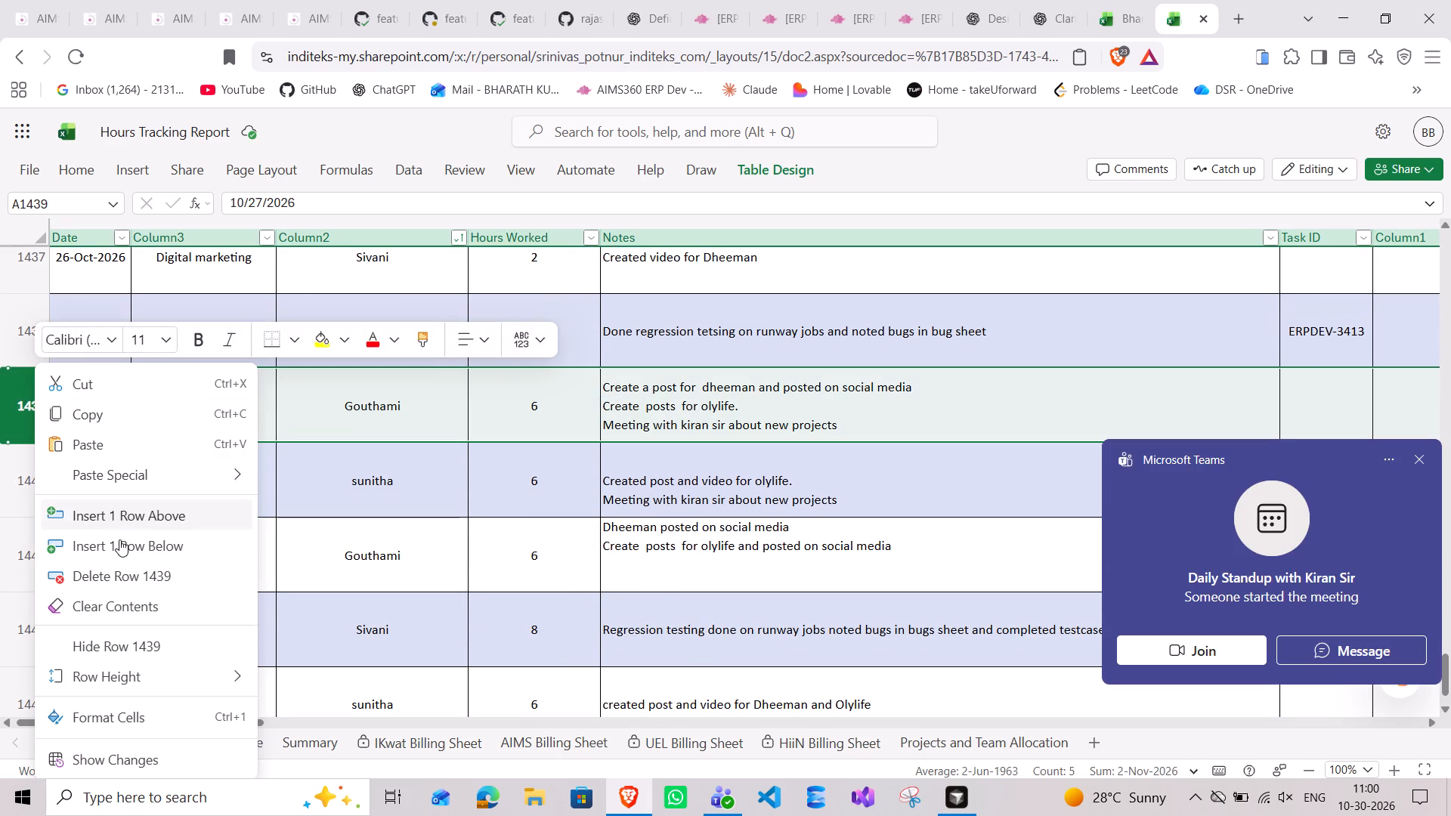
{"action": "left_click", "coordinate": [119, 542]}
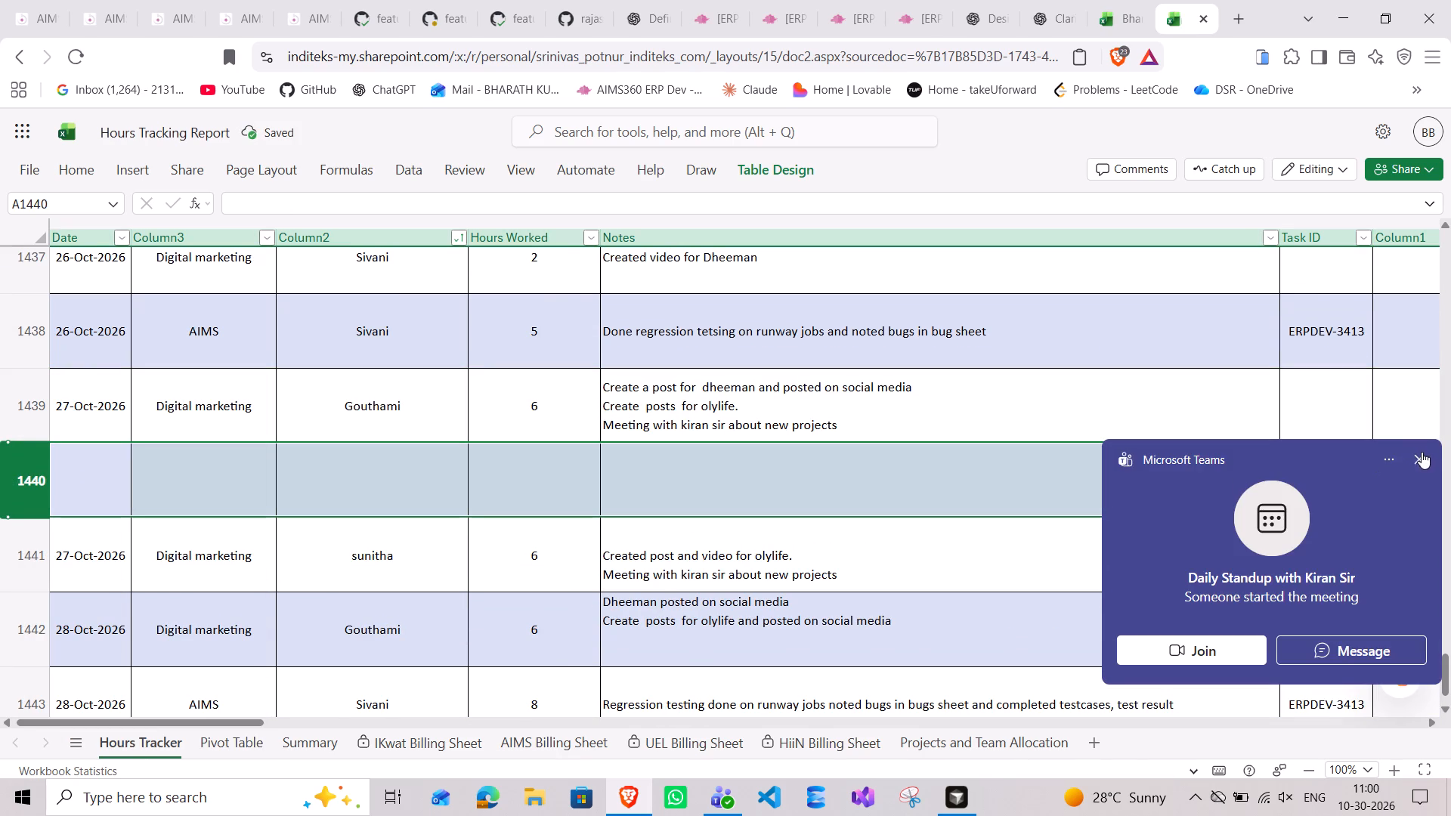
{"action": "left_click", "coordinate": [1420, 454]}
Copy Bharath's whole AIMS entry from row 1430 into blank row 1440.
{"action": "scroll", "coordinate": [775, 462], "scroll_direction": "up", "scroll_amount": 1}
{"action": "scroll", "coordinate": [435, 453], "scroll_direction": "up", "scroll_amount": 2}
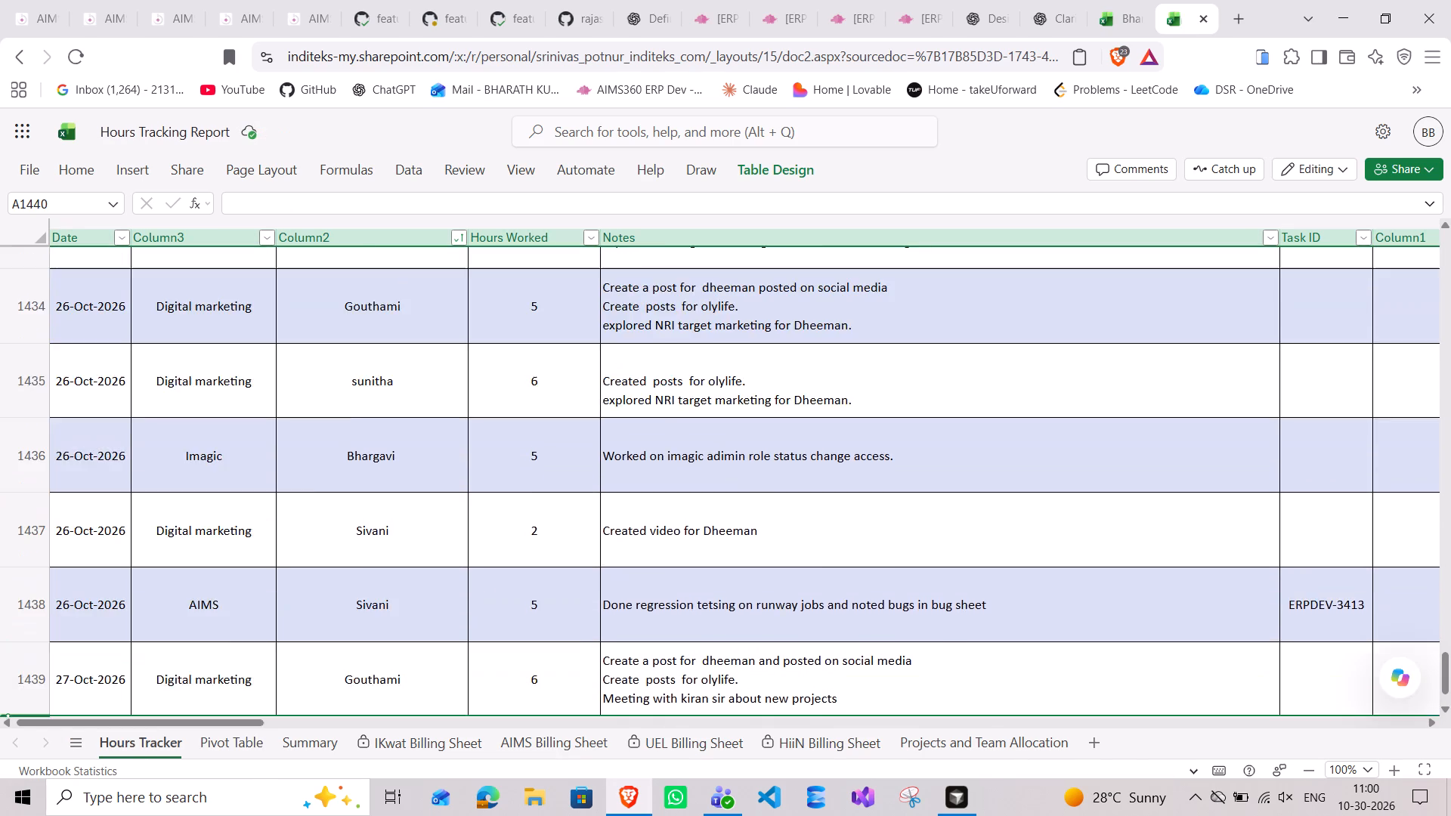
{"action": "scroll", "coordinate": [401, 443], "scroll_direction": "up", "scroll_amount": 3}
{"action": "left_click", "coordinate": [1140, 0]}
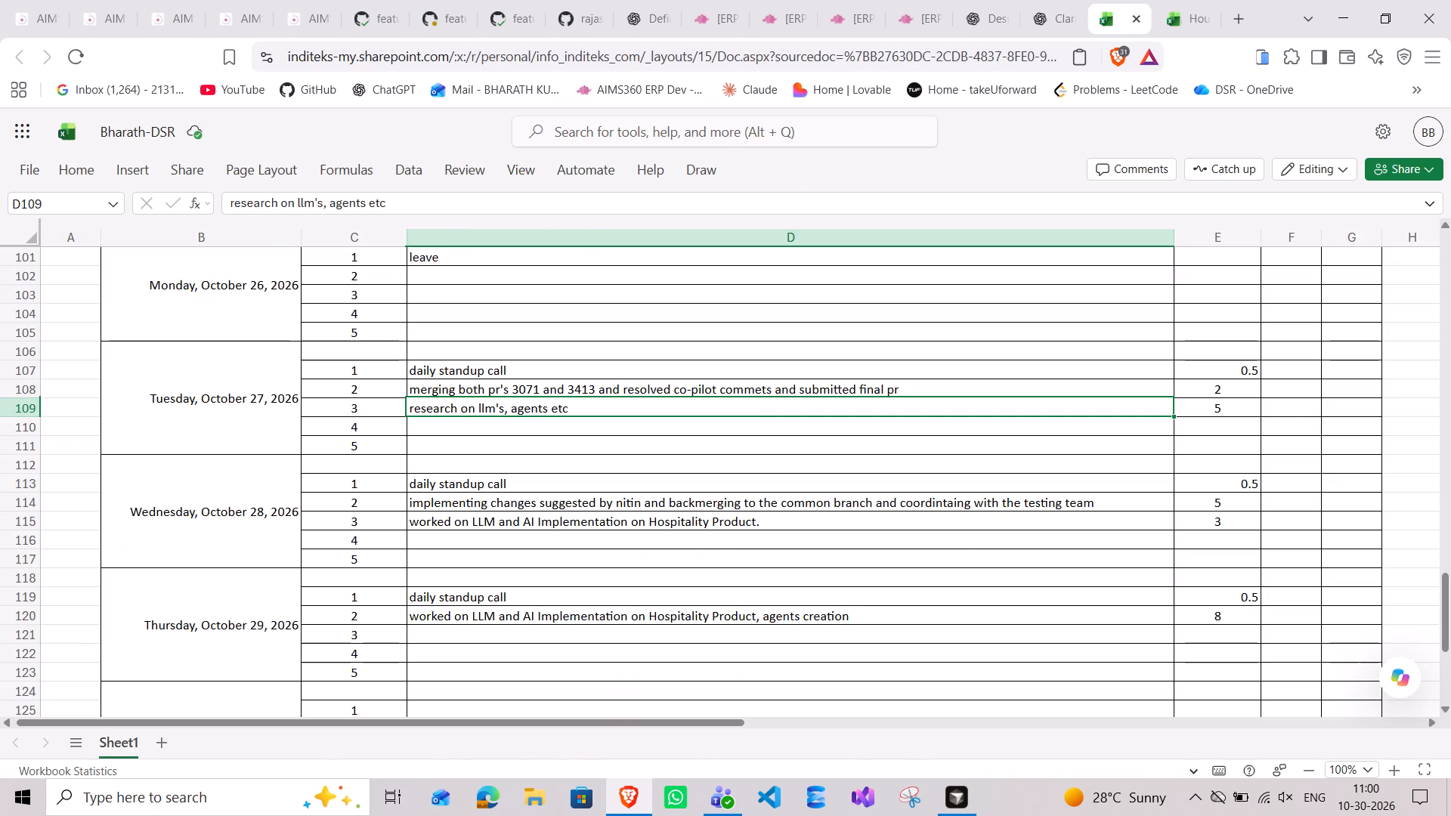
{"action": "left_click", "coordinate": [1183, 0]}
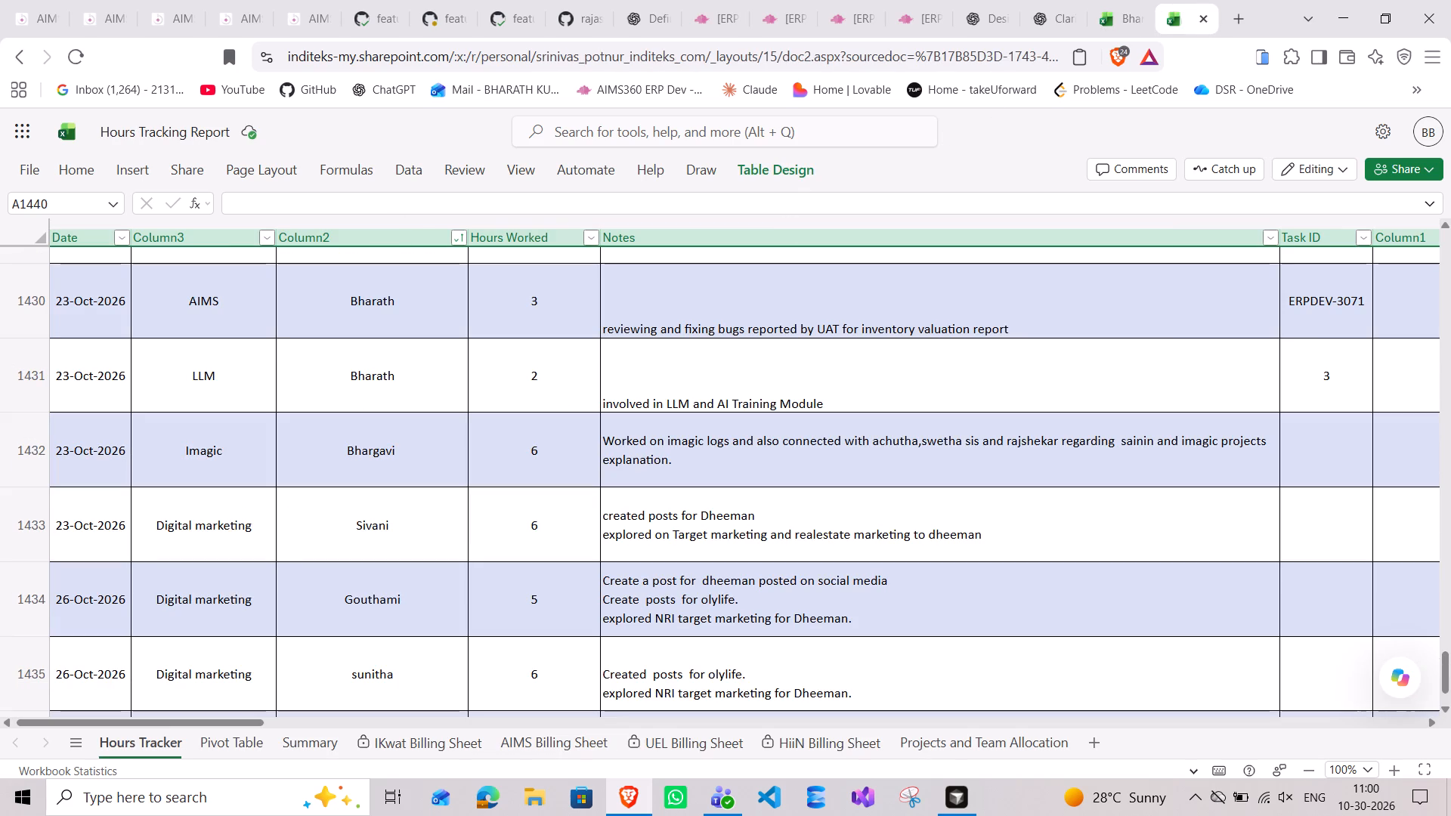
{"action": "left_click", "coordinate": [36, 302]}
{"action": "key", "text": "ctrl+c"}
{"action": "scroll", "coordinate": [88, 355], "scroll_direction": "down", "scroll_amount": 3}
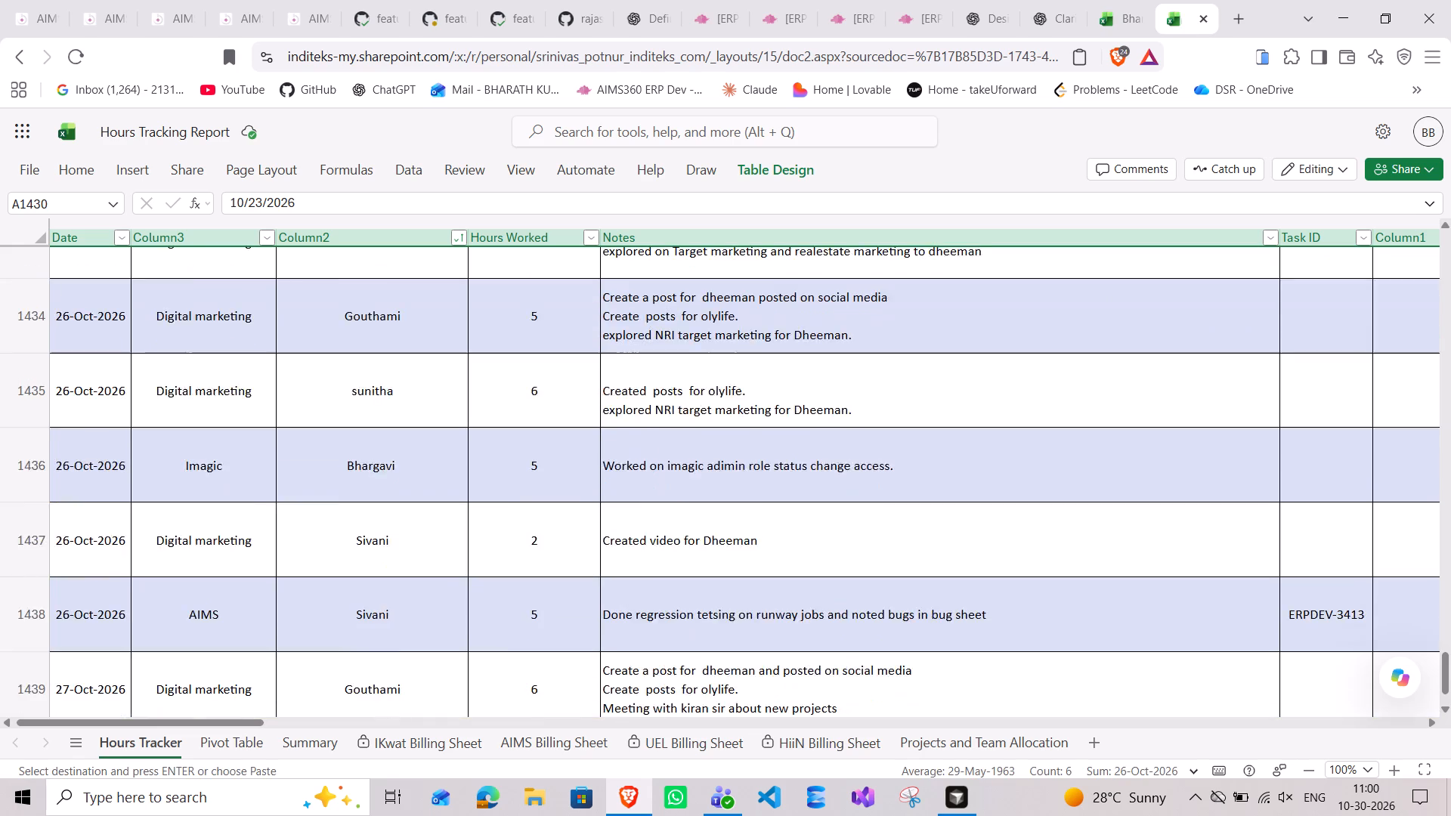
{"action": "scroll", "coordinate": [89, 388], "scroll_direction": "down", "scroll_amount": 2}
{"action": "left_click", "coordinate": [34, 570]}
{"action": "key", "text": "ctrl+v"}
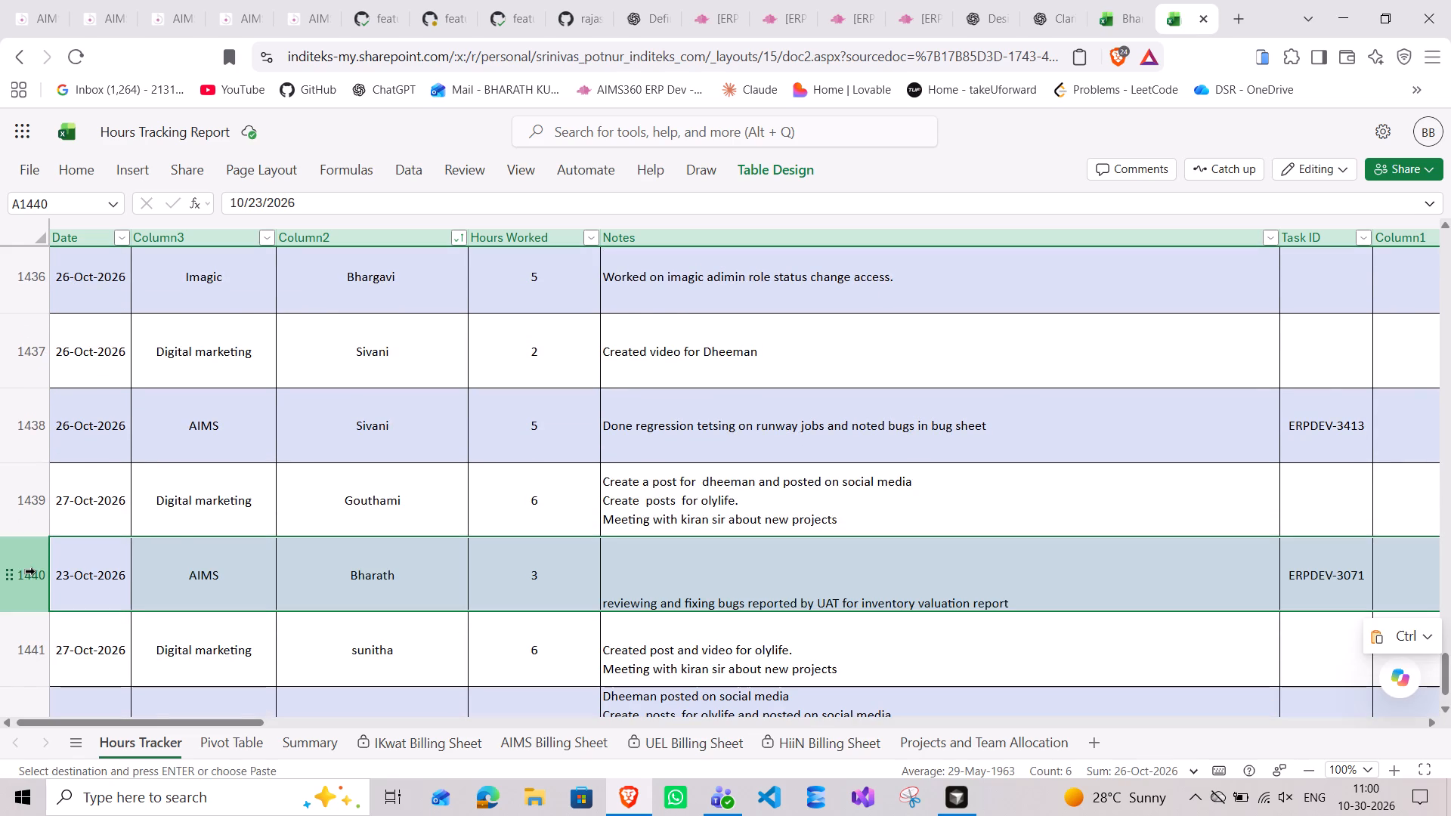
Set the date of Bharath's AIMS entry in row 1440 to 27-Oct-2026.
{"action": "double_click", "coordinate": [97, 569]}
{"action": "left_click", "coordinate": [202, 721]}
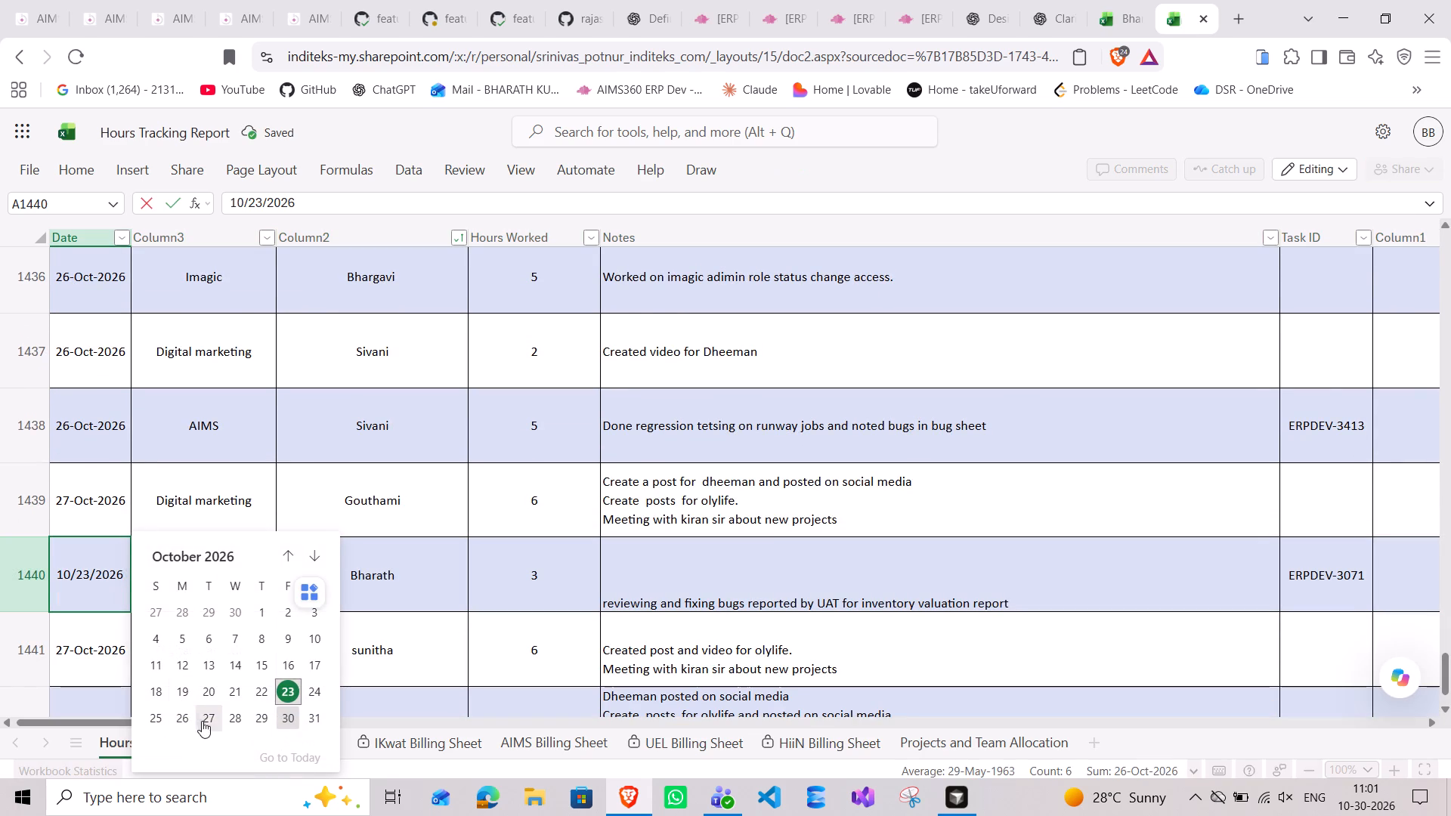
In Bharath-DSR, set the October 27 hours to 4 for the PR merging task and 3 for the LLM research task, and save.
{"action": "left_click", "coordinate": [1130, 3]}
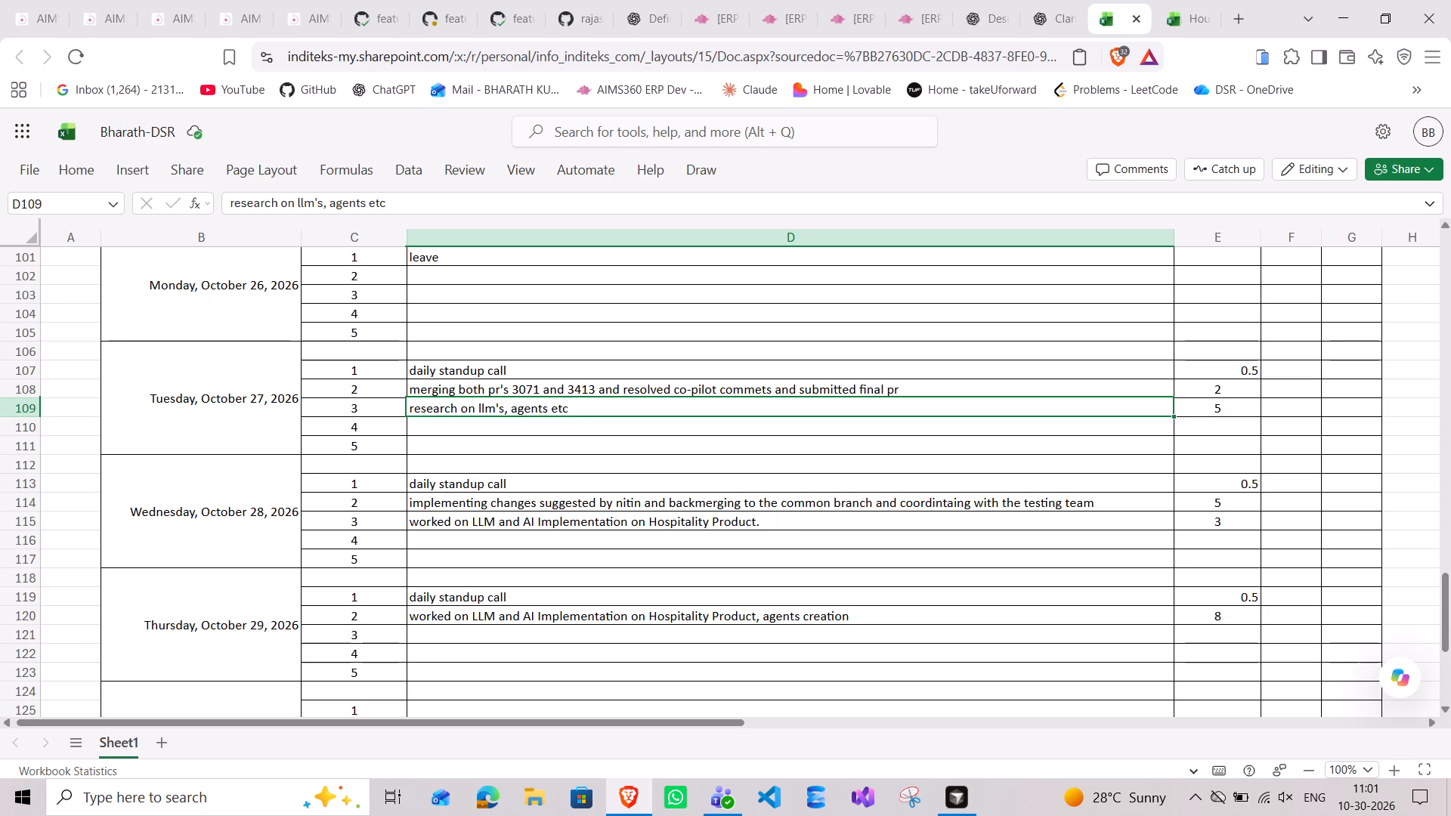
{"action": "left_click", "coordinate": [738, 388]}
{"action": "key", "text": "ctrl+c"}
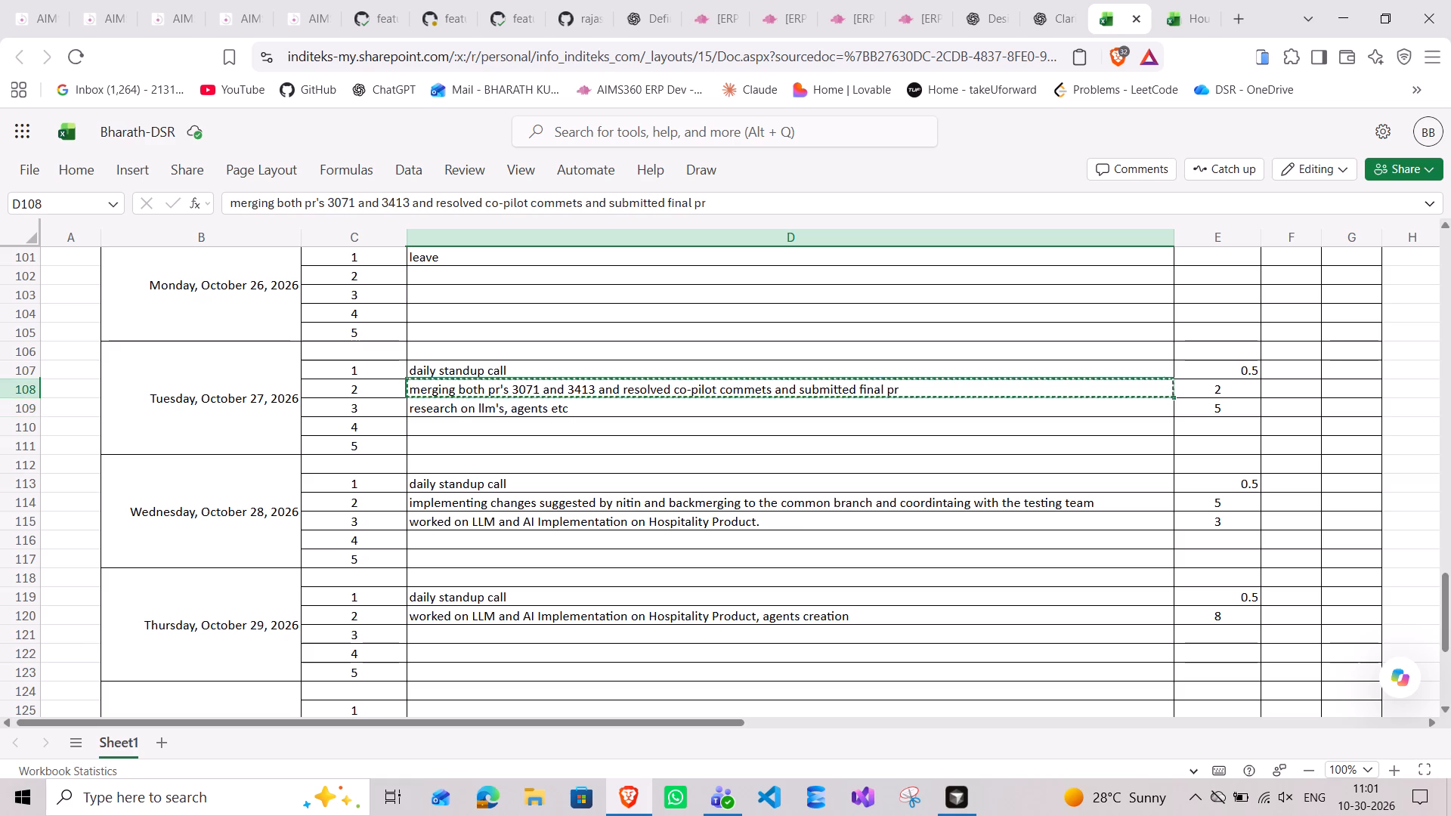
{"action": "left_click", "coordinate": [1221, 391]}
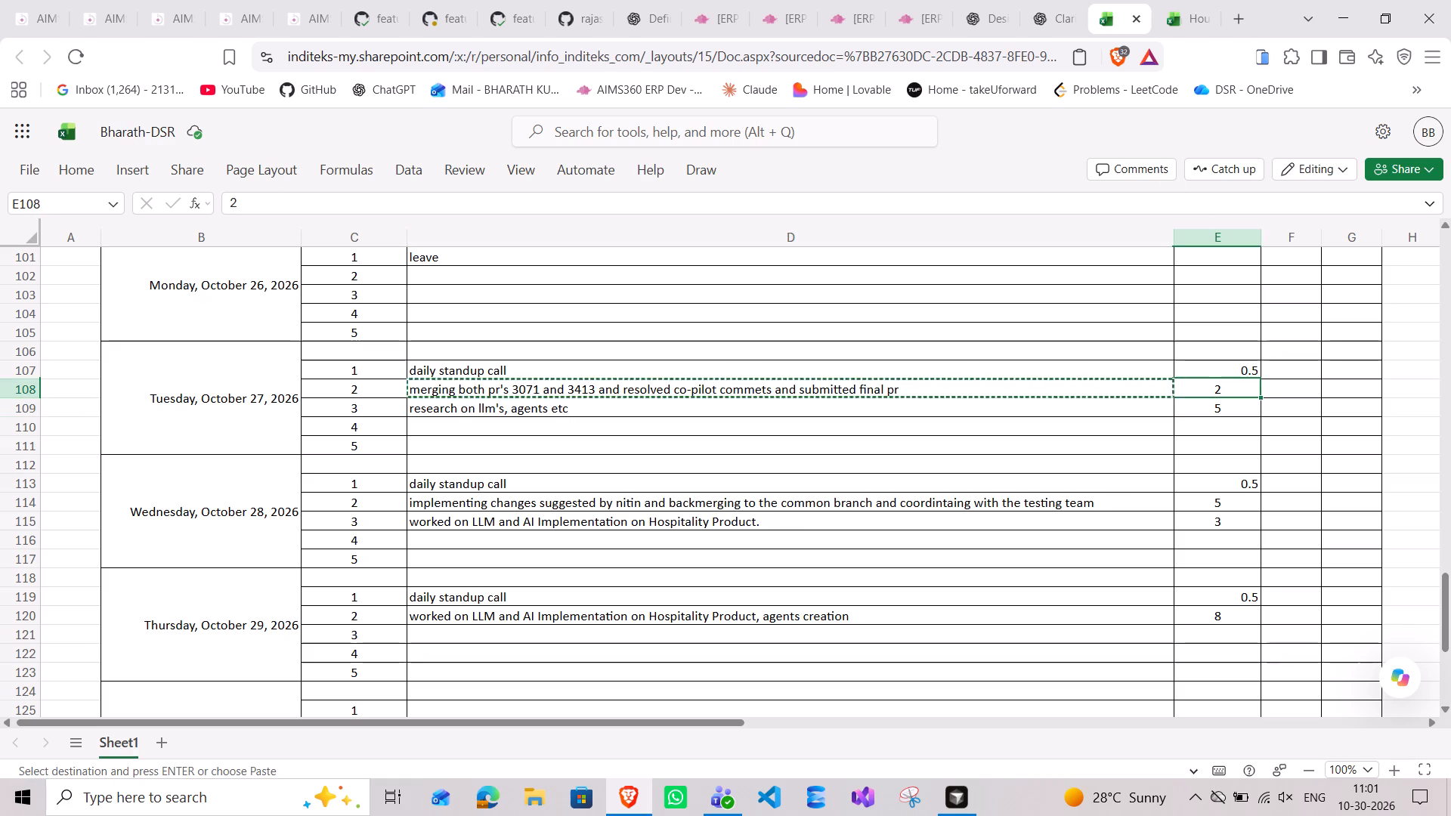
{"action": "left_click", "coordinate": [1250, 411]}
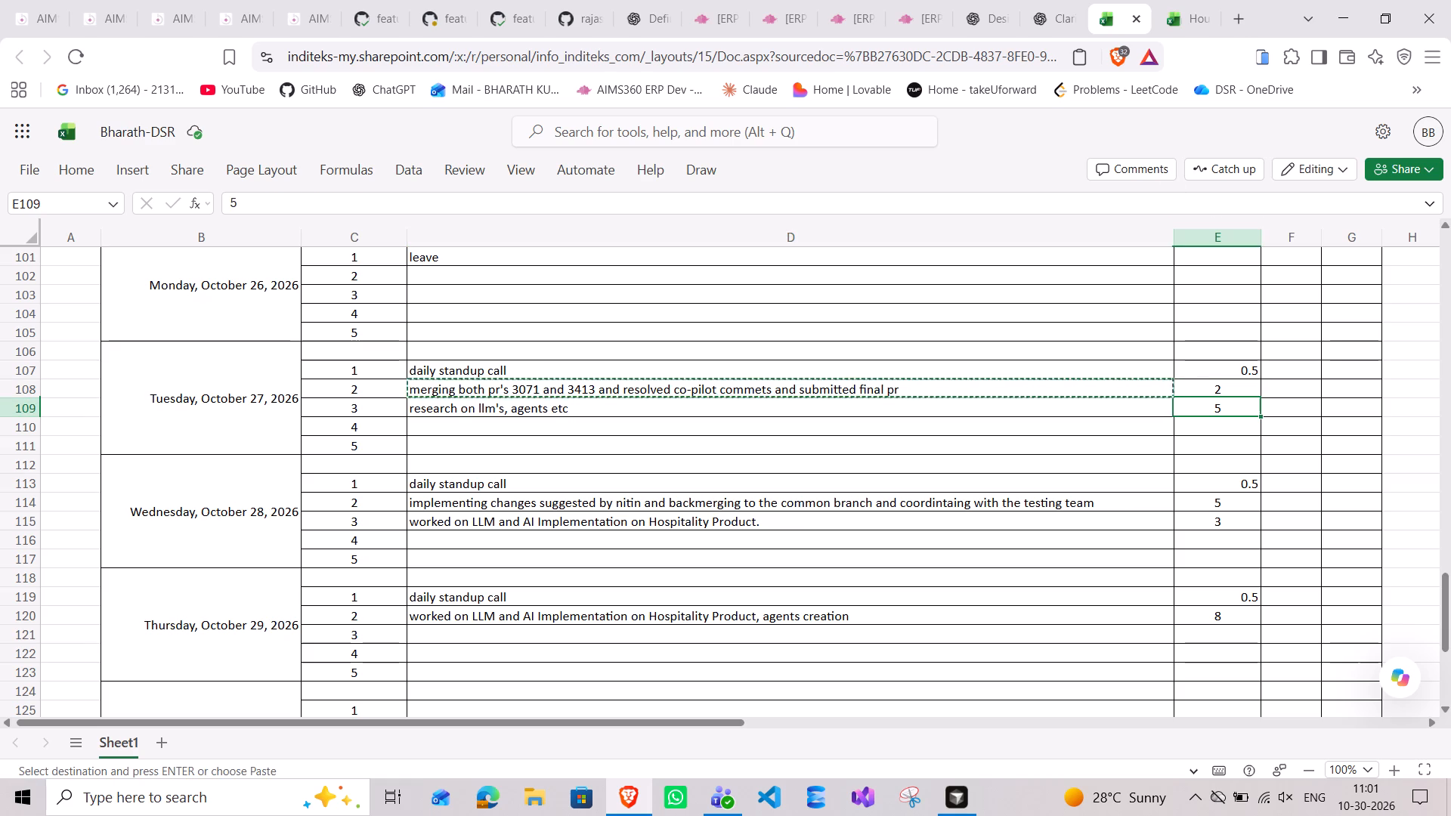
{"action": "key", "text": "2"}
{"action": "left_click", "coordinate": [1239, 392]}
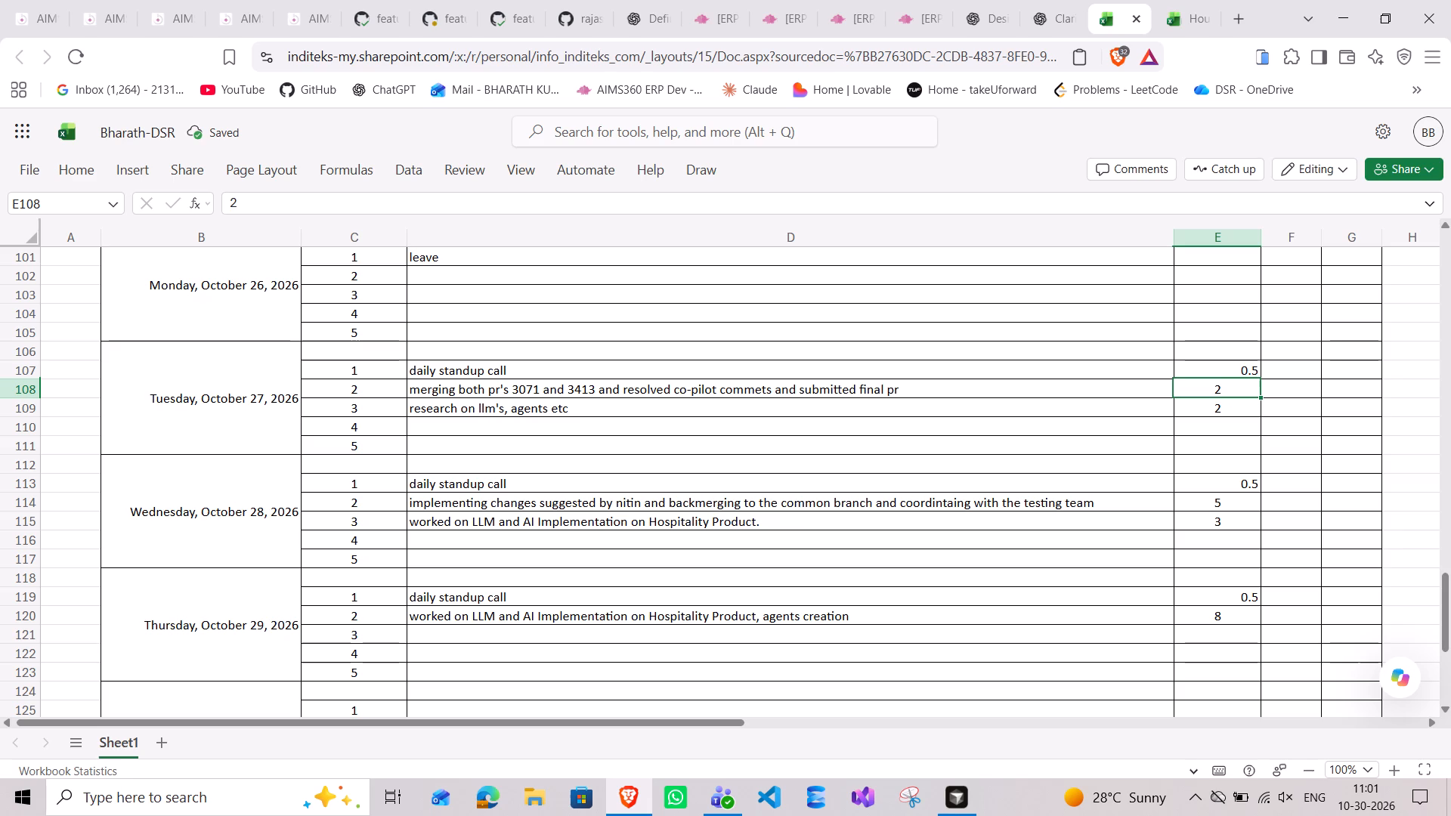
{"action": "key", "text": "4"}
{"action": "left_click", "coordinate": [1238, 406]}
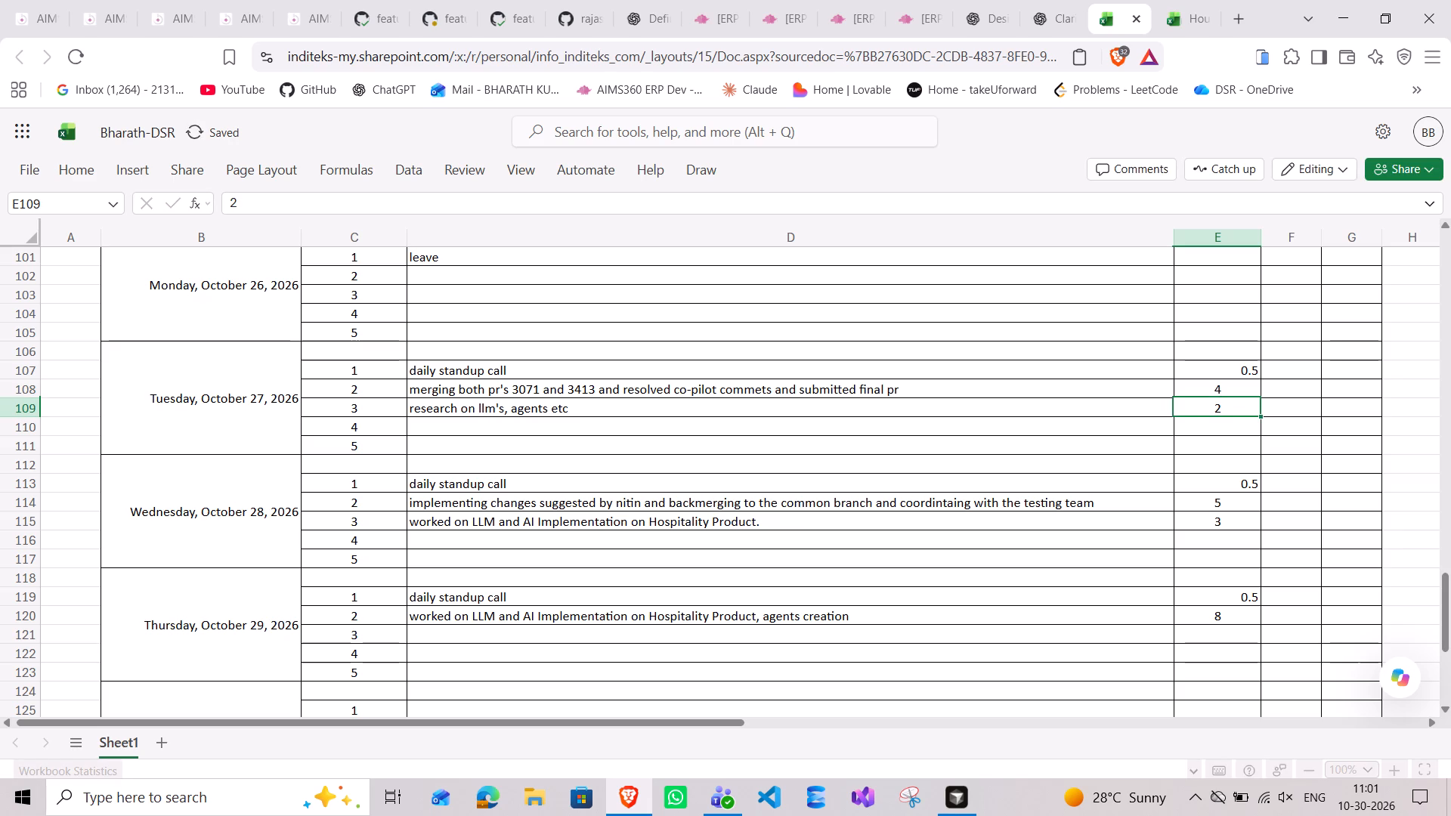
{"action": "key", "text": "3"}
{"action": "left_click", "coordinate": [1236, 418]}
{"action": "left_click", "coordinate": [1214, 450]}
{"action": "key", "text": "ctrl+s"}
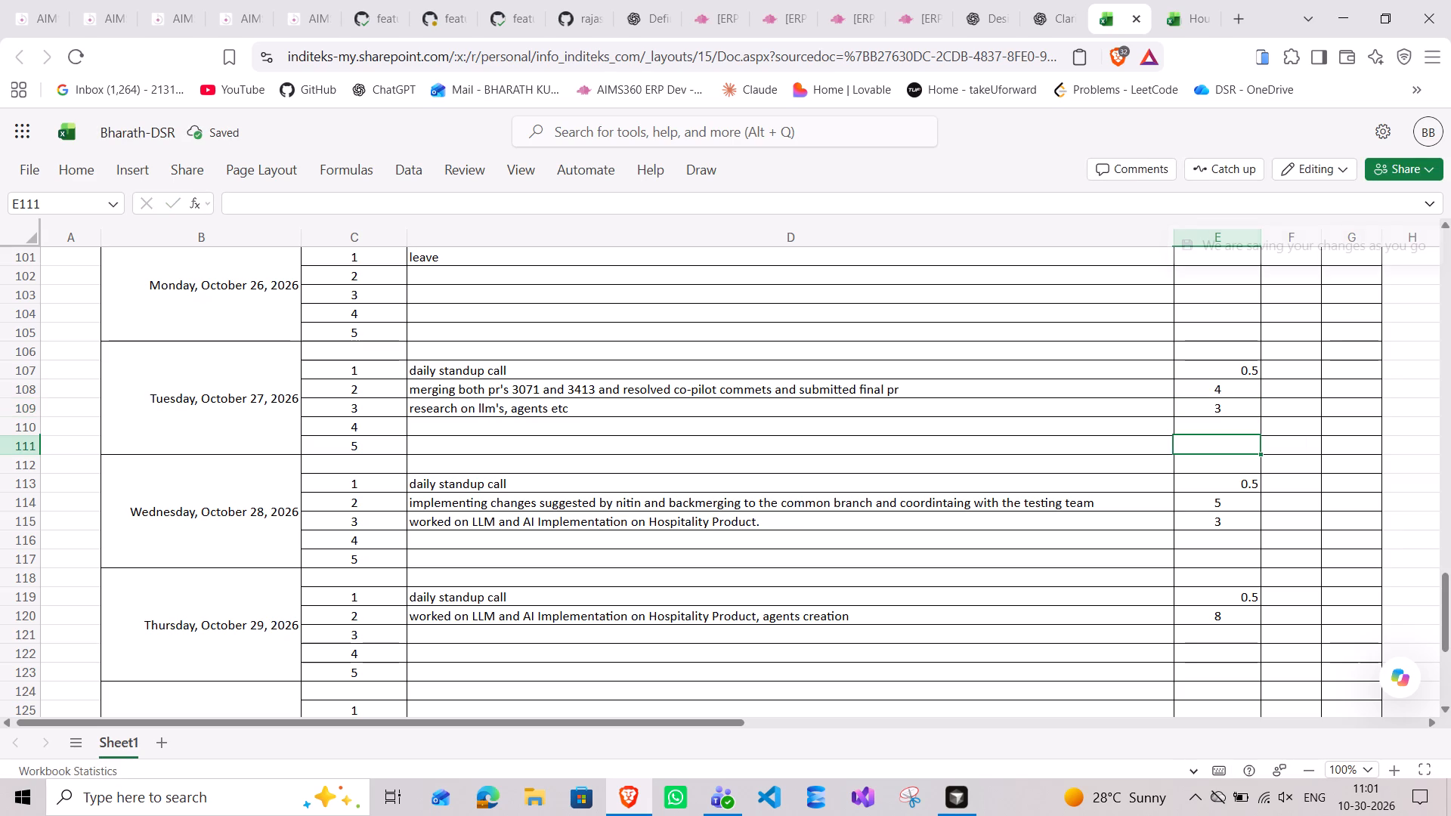
Copy the October 27 PR merging task description from Bharath-DSR into the Notes of row 1440 in the Hours Tracking Report.
{"action": "scroll", "coordinate": [1037, 413], "scroll_direction": "up", "scroll_amount": 2}
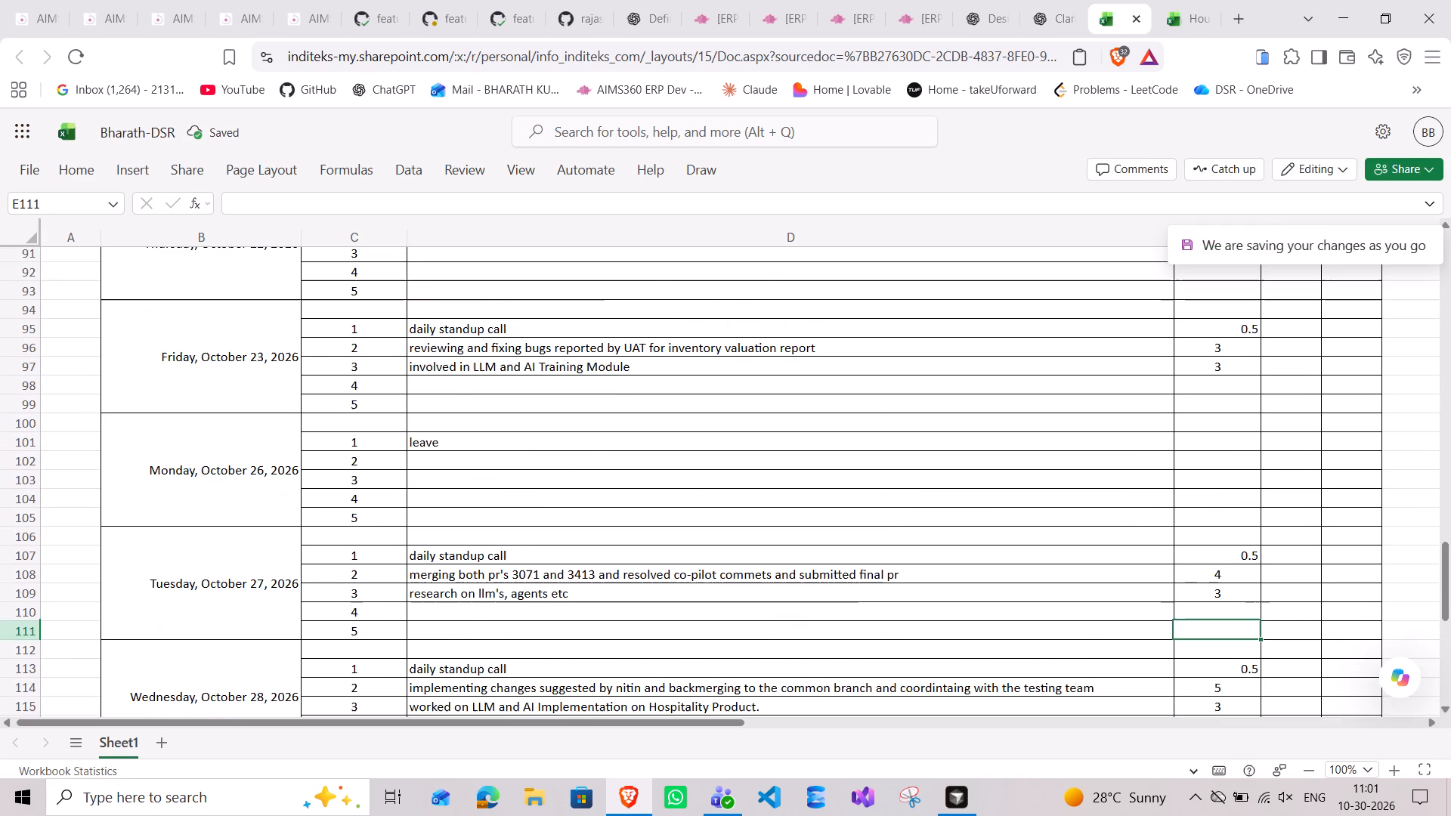
{"action": "scroll", "coordinate": [1037, 413], "scroll_direction": "up", "scroll_amount": 1}
{"action": "scroll", "coordinate": [1037, 413], "scroll_direction": "down", "scroll_amount": 2}
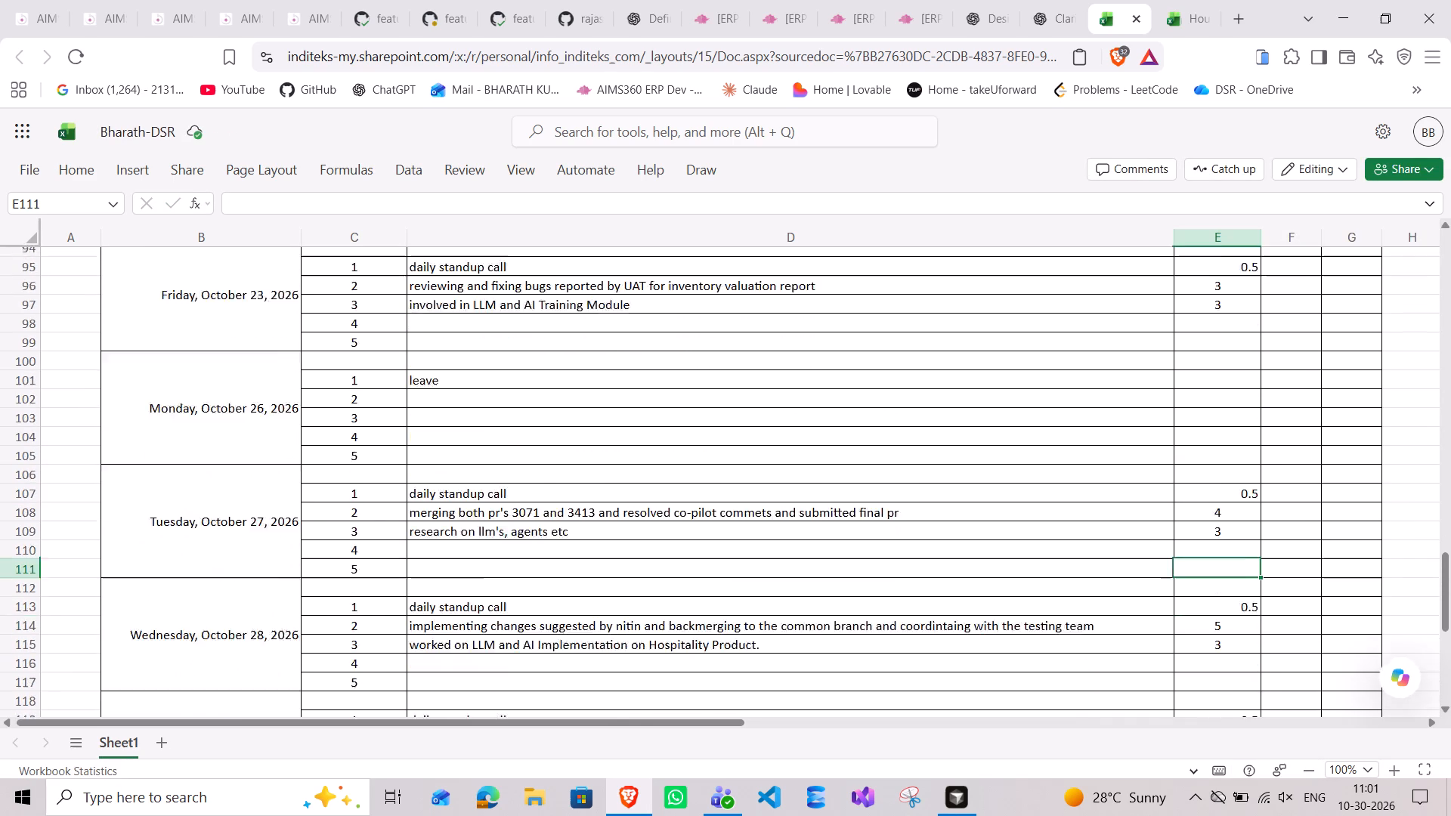
{"action": "scroll", "coordinate": [1037, 413], "scroll_direction": "down", "scroll_amount": 1}
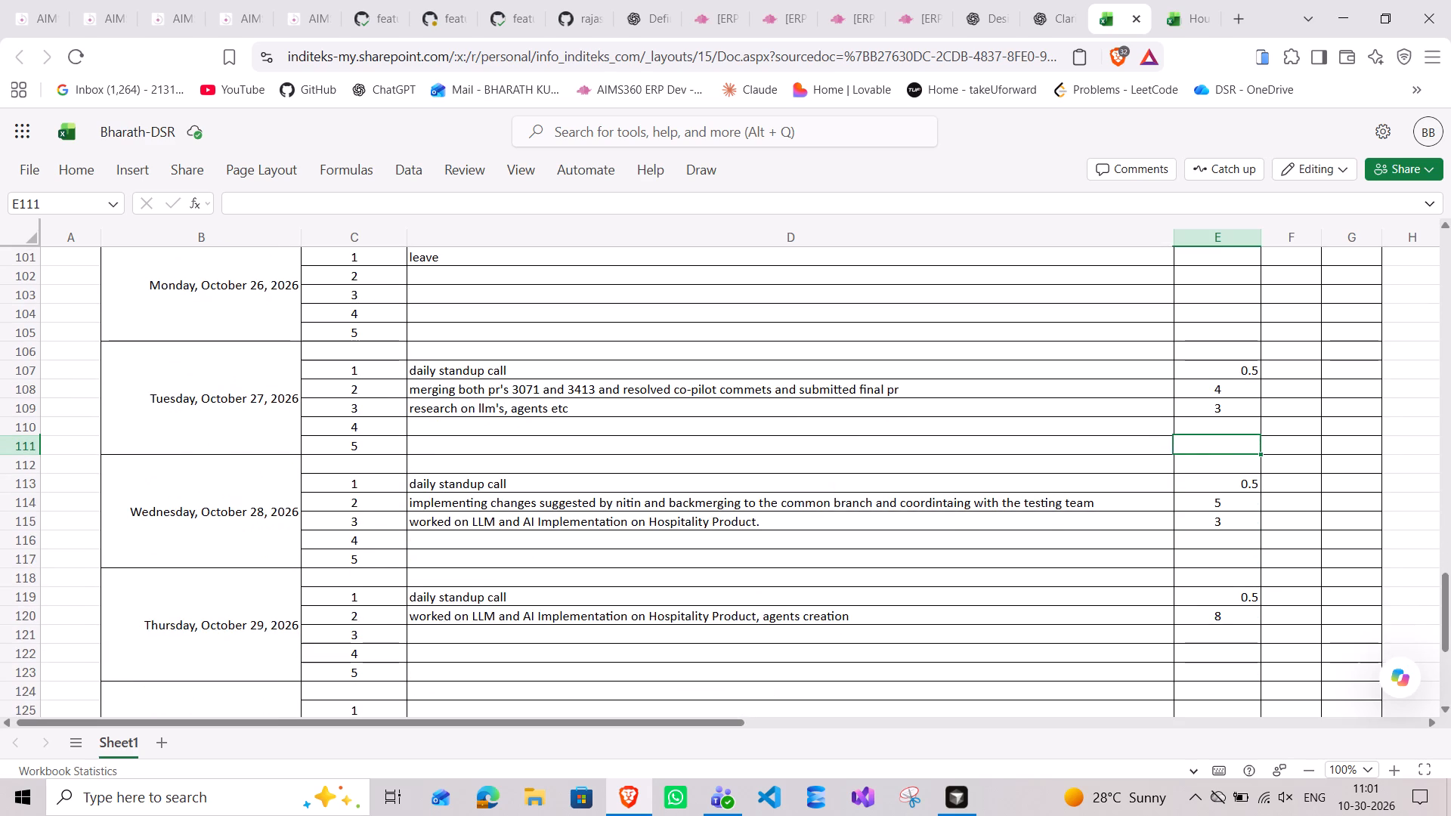
{"action": "left_click", "coordinate": [908, 388]}
{"action": "key", "text": "ctrl+c"}
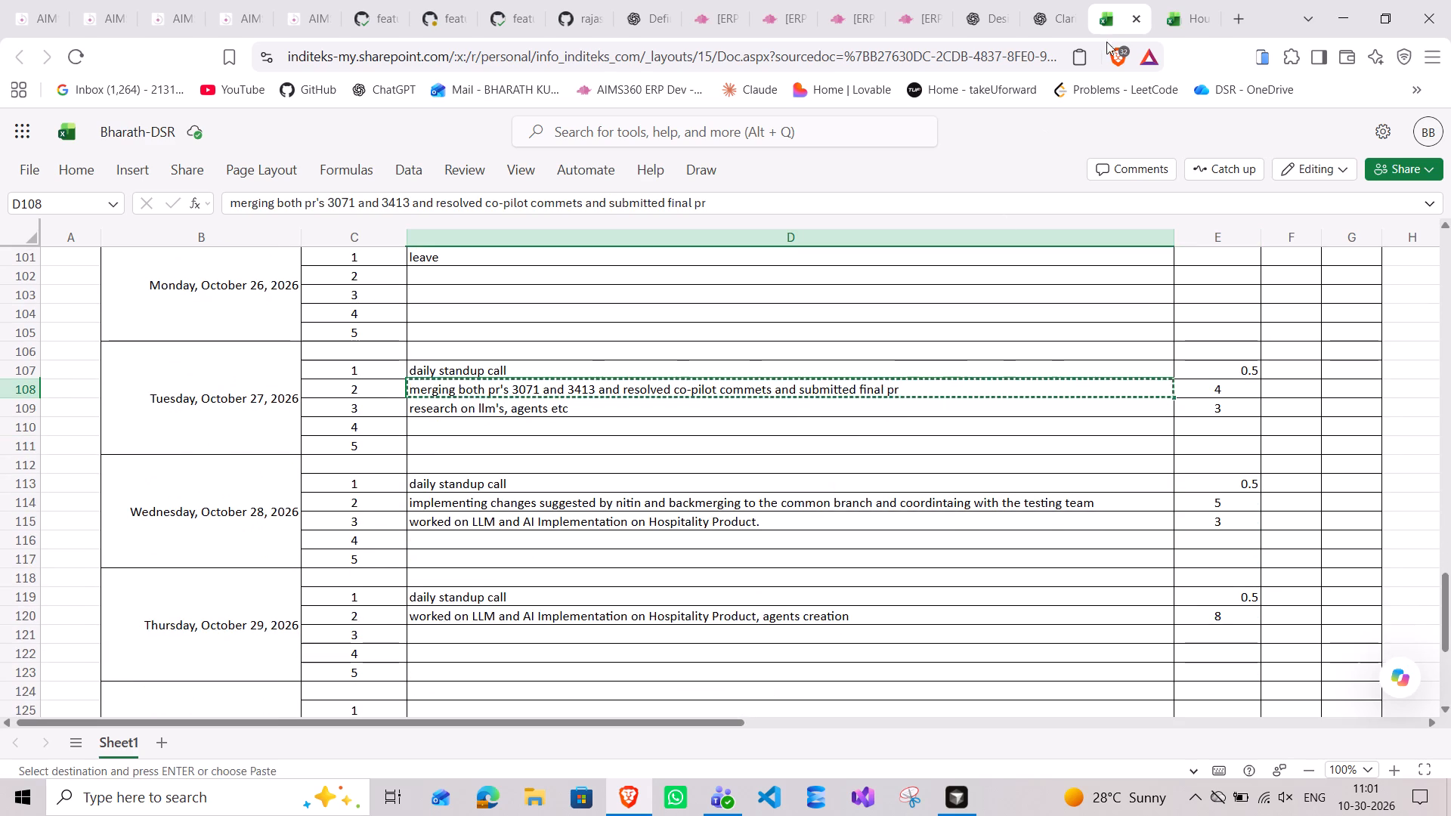
{"action": "left_click", "coordinate": [1174, 0]}
{"action": "scroll", "coordinate": [543, 539], "scroll_direction": "down", "scroll_amount": 2}
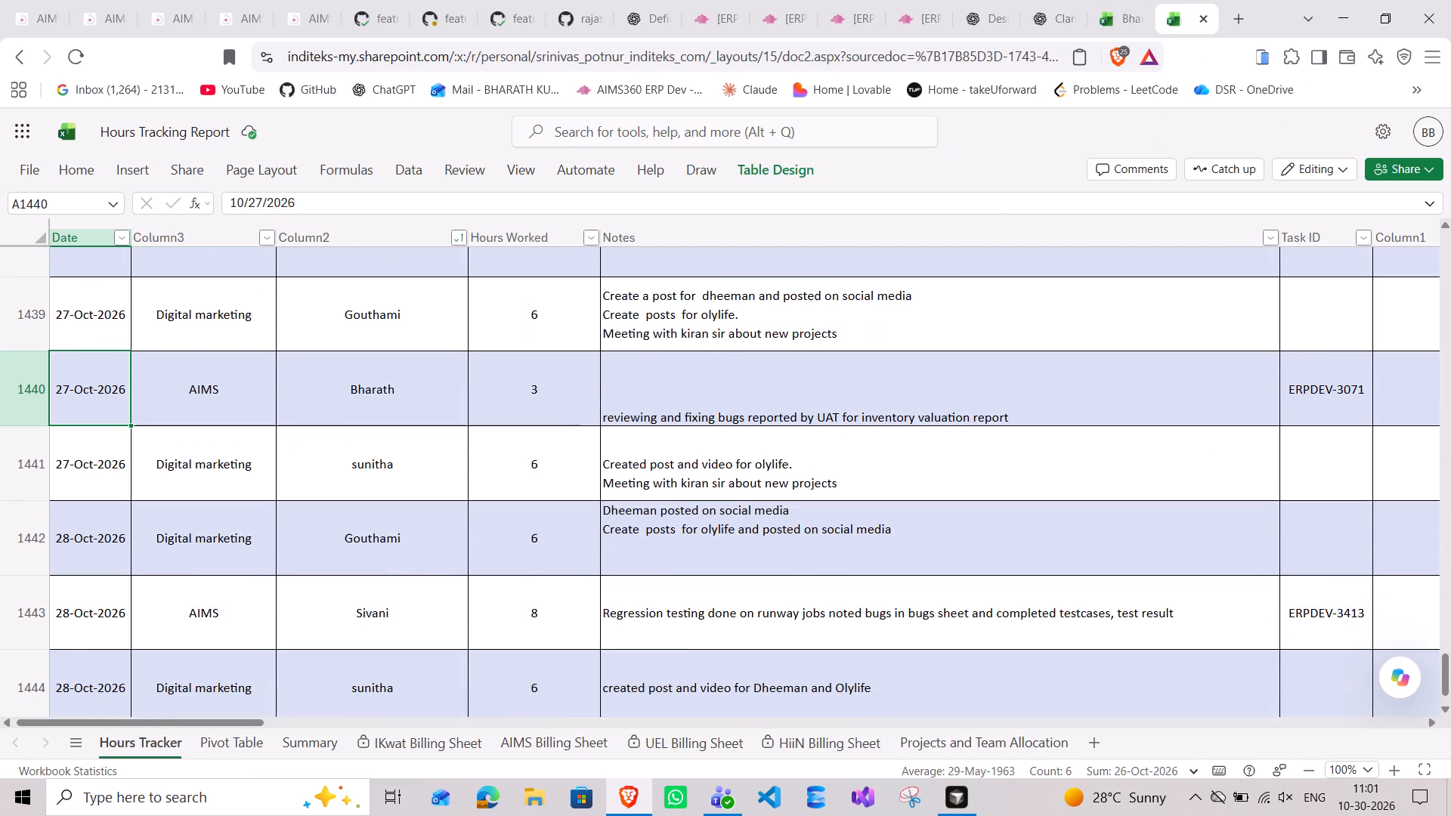
{"action": "left_click", "coordinate": [805, 389]}
{"action": "key", "text": "ctrl+v"}
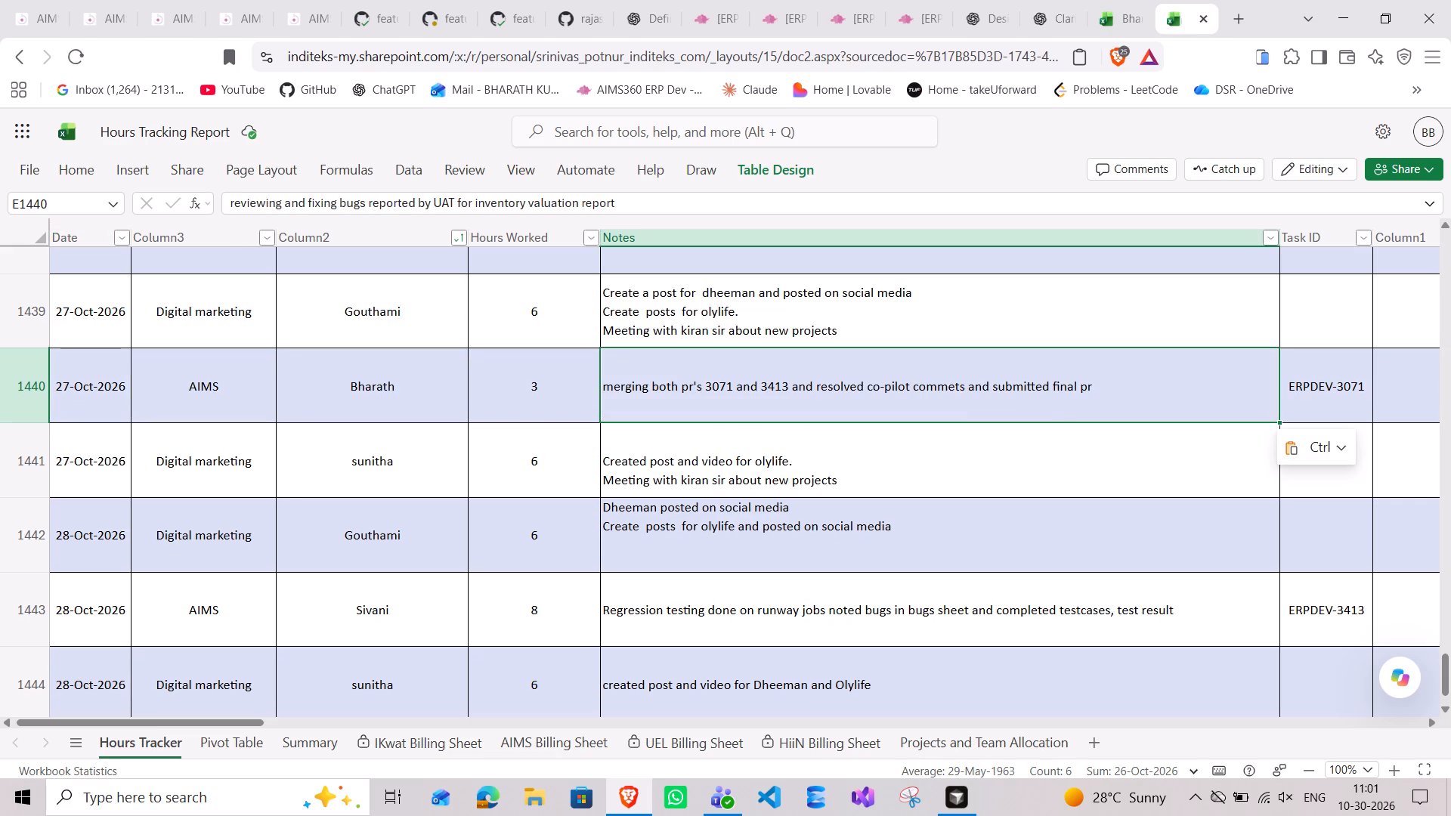
{"action": "left_click", "coordinate": [956, 478]}
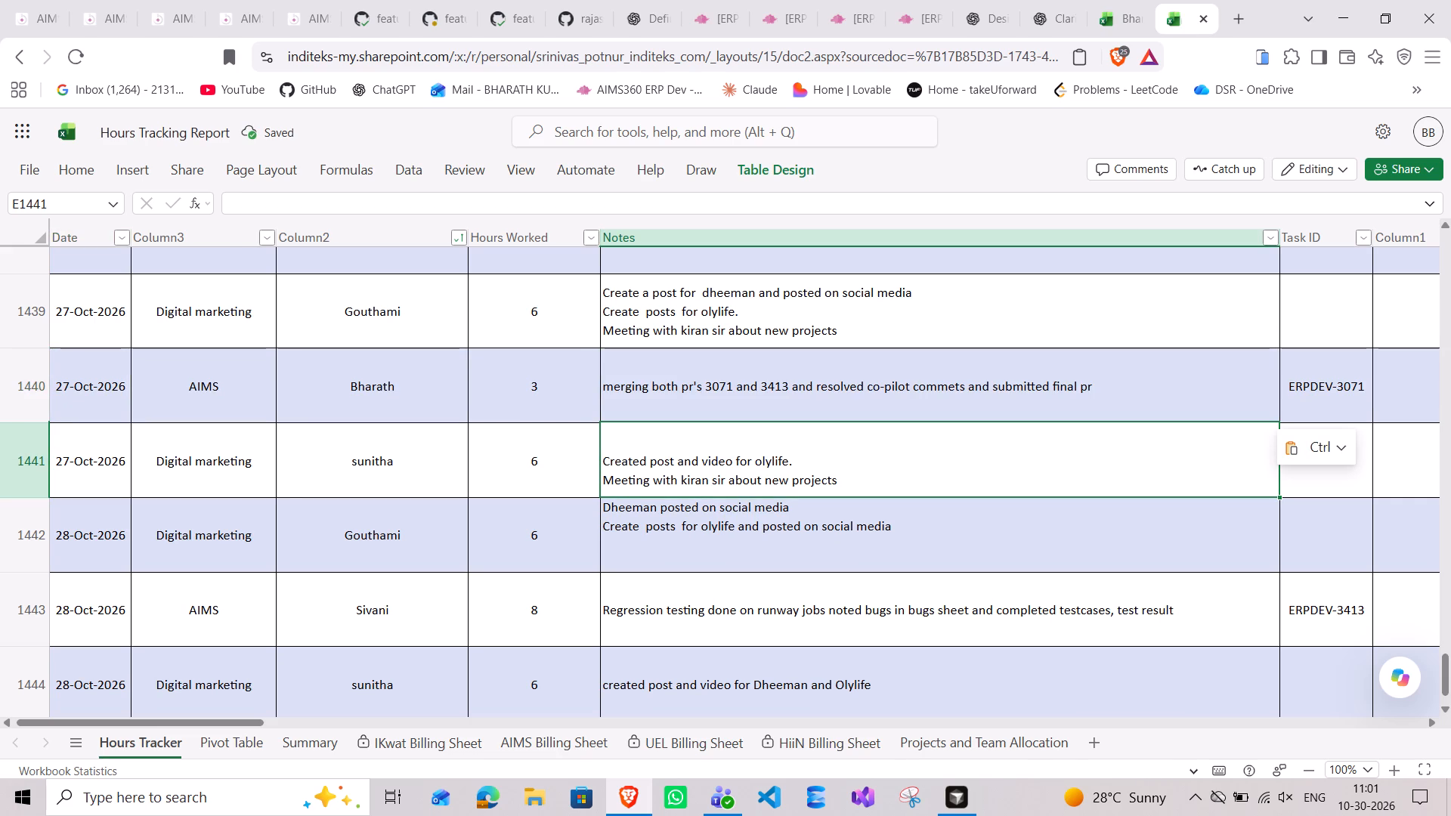
Insert a row below row 1440 and duplicate Bharath's whole 27-Oct-2026 entry into new row 1441.
{"action": "right_click", "coordinate": [17, 382]}
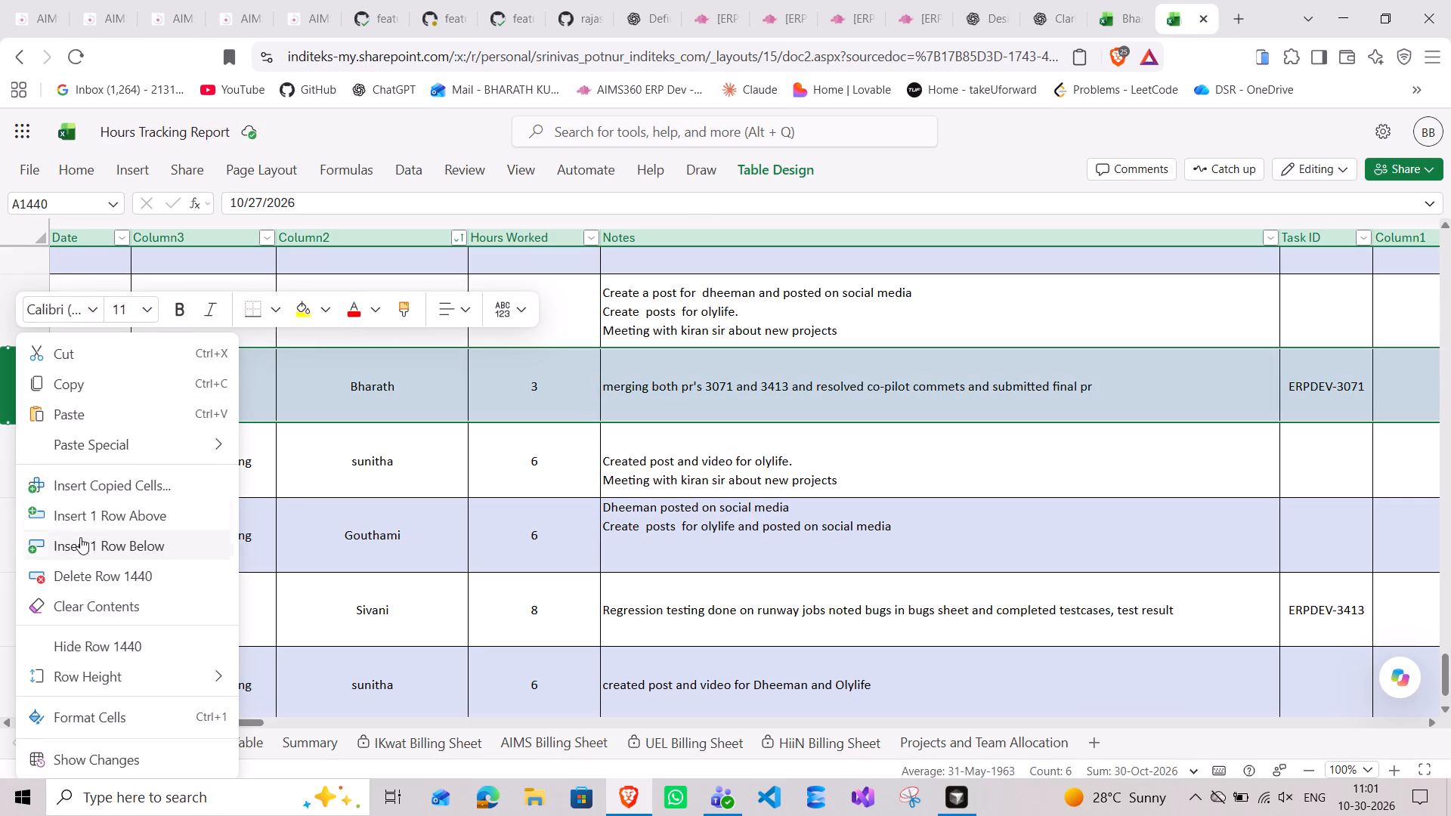
{"action": "left_click", "coordinate": [95, 536]}
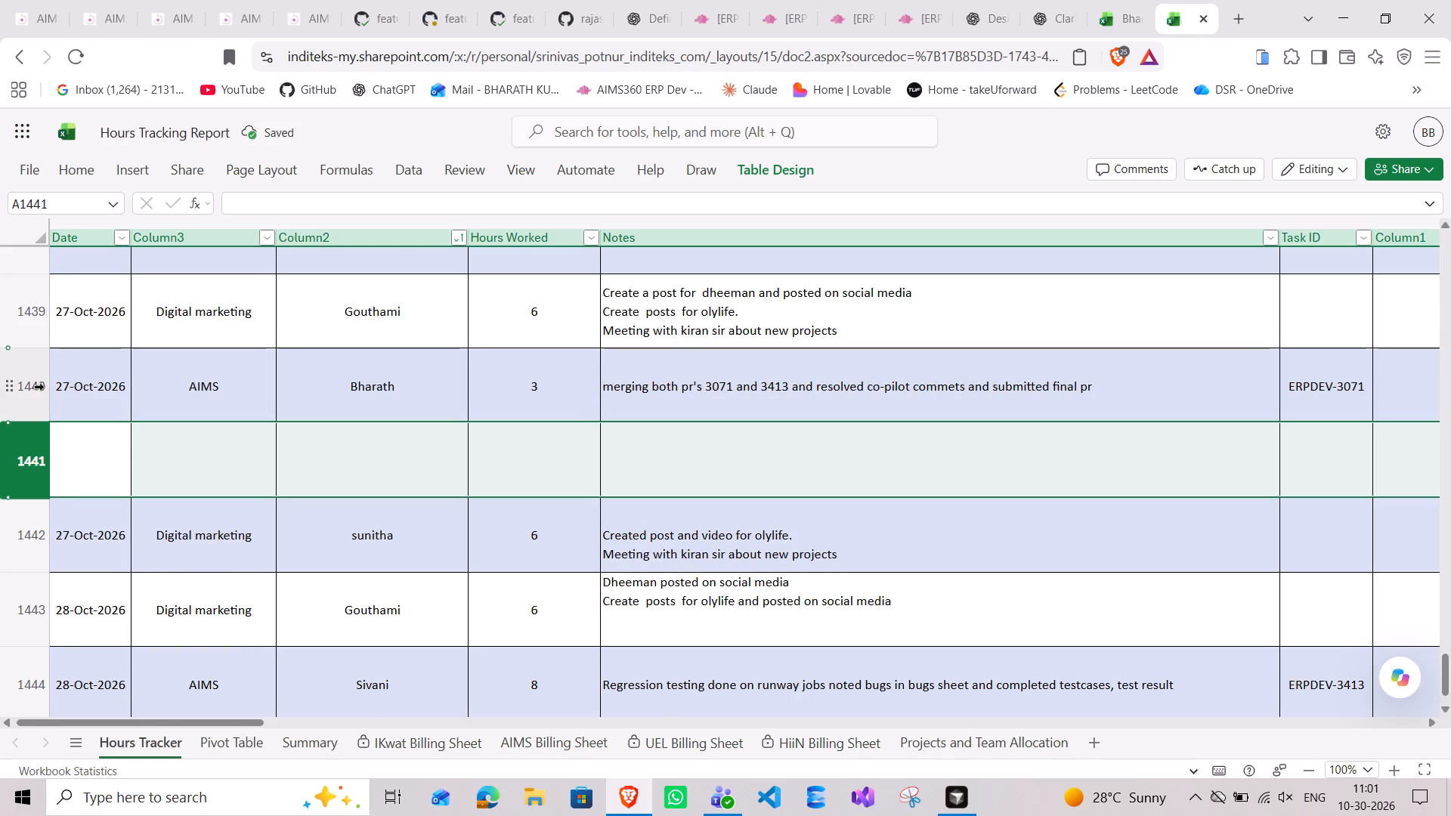
{"action": "left_click", "coordinate": [43, 386]}
{"action": "key", "text": "ctrl+c"}
{"action": "left_click", "coordinate": [81, 470]}
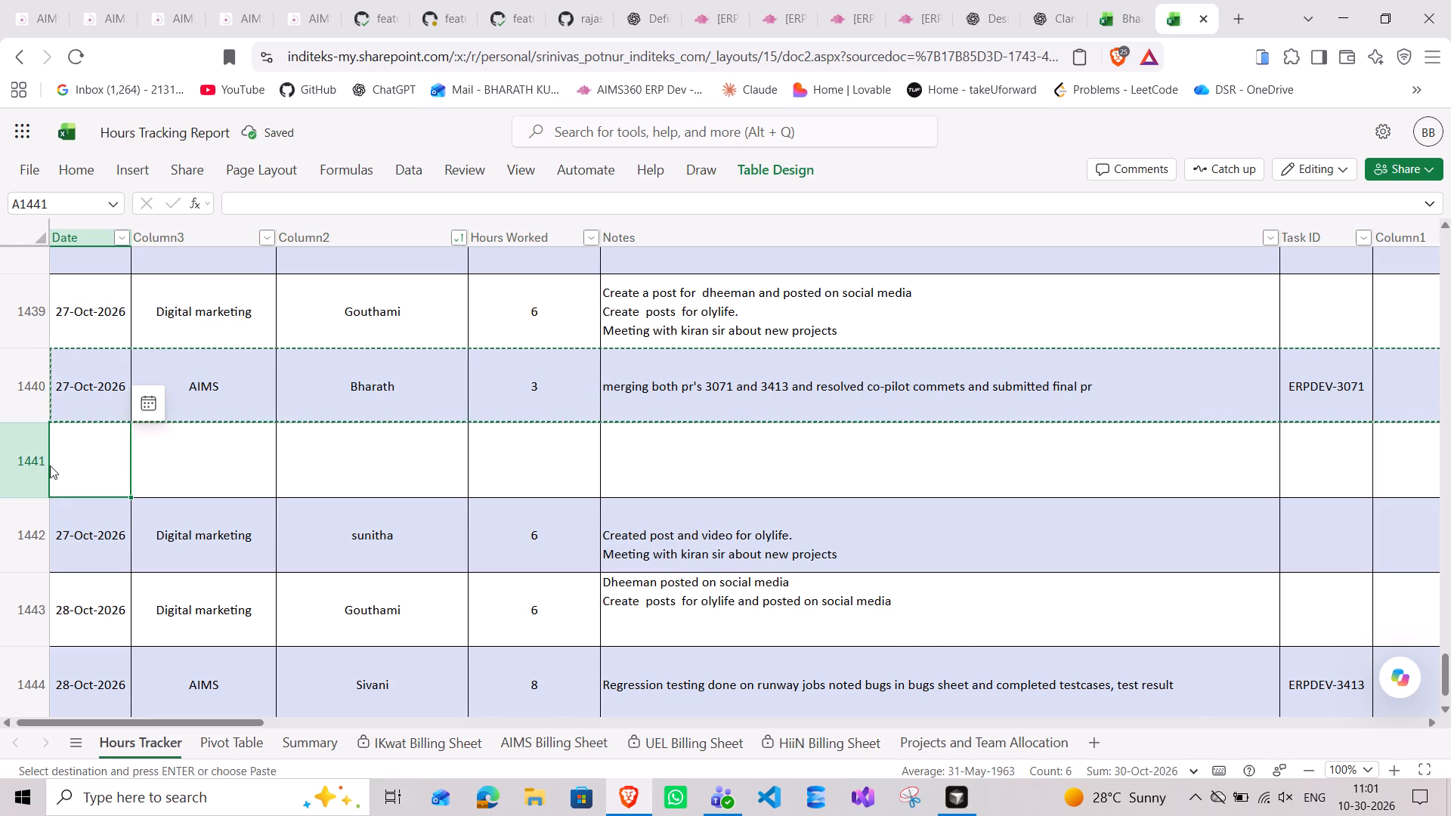
{"action": "left_click", "coordinate": [31, 464]}
{"action": "key", "text": "ctrl+v"}
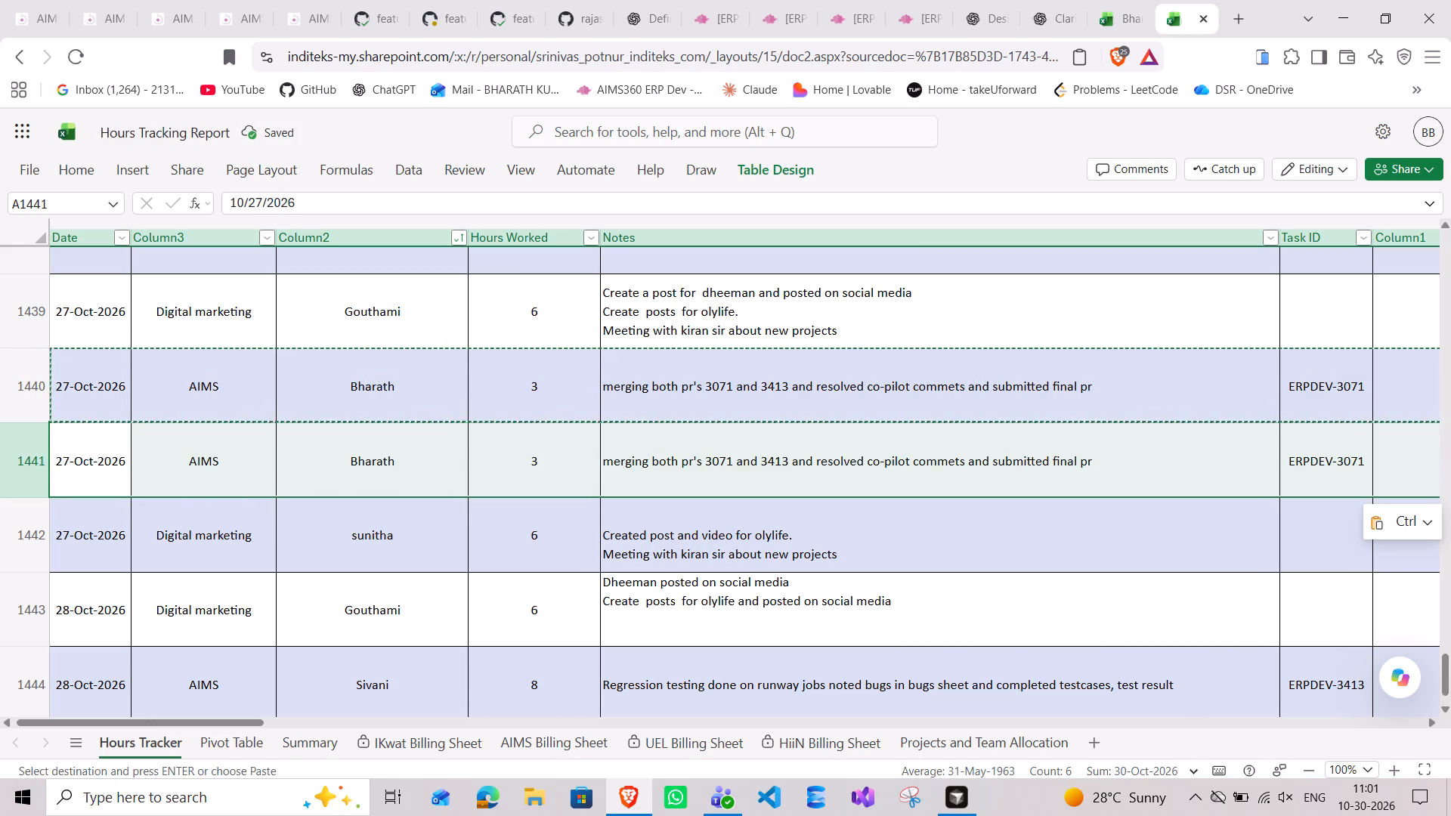
Change the project in Column3 of Bharath's duplicated entry in row 1441 to LLM.
{"action": "double_click", "coordinate": [219, 445]}
{"action": "key", "text": "BackSpace"}
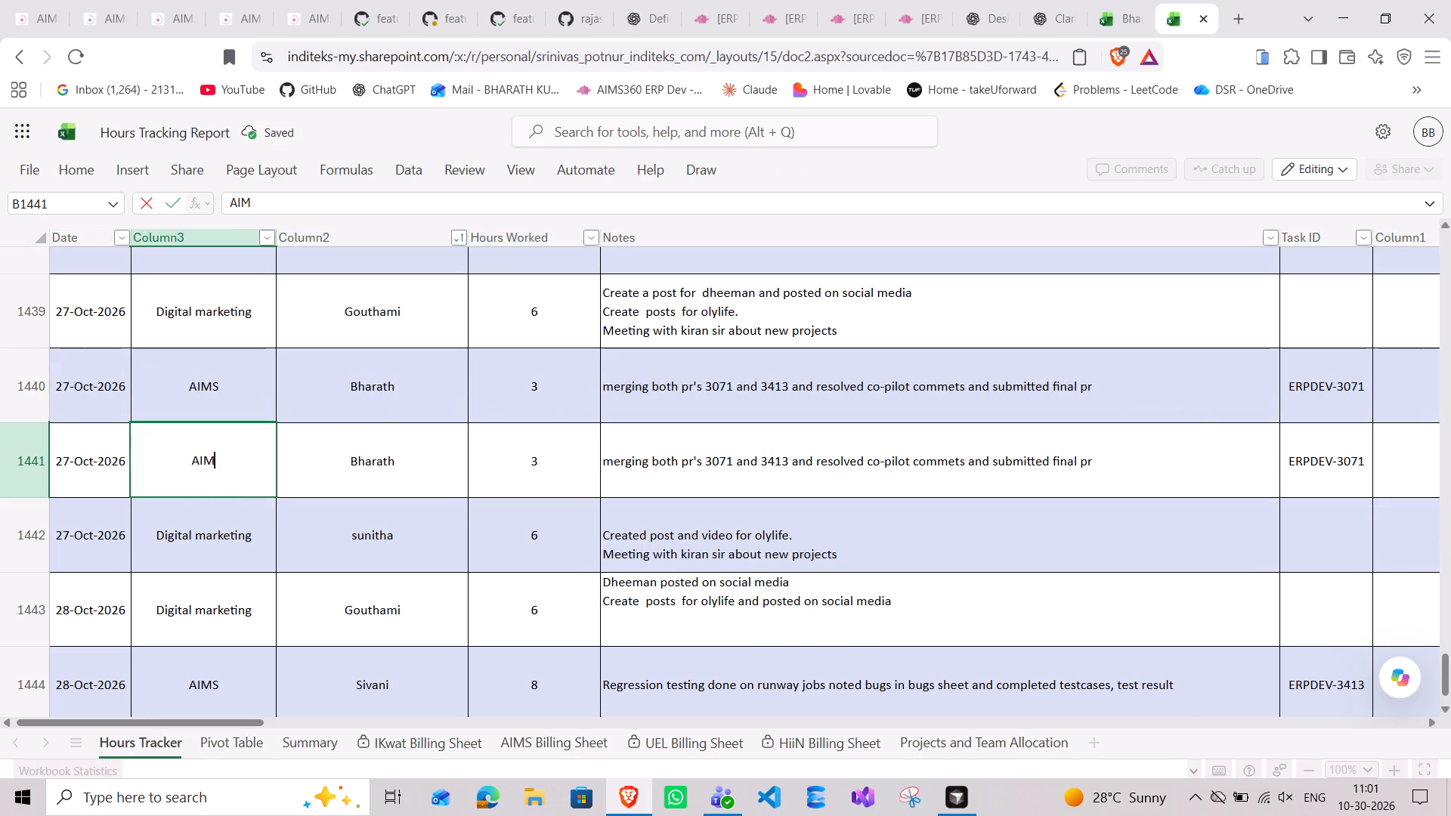
{"action": "key", "text": "BackSpace"}
{"action": "key", "text": "BackSpace"}
{"action": "key", "text": "BackSpace"}
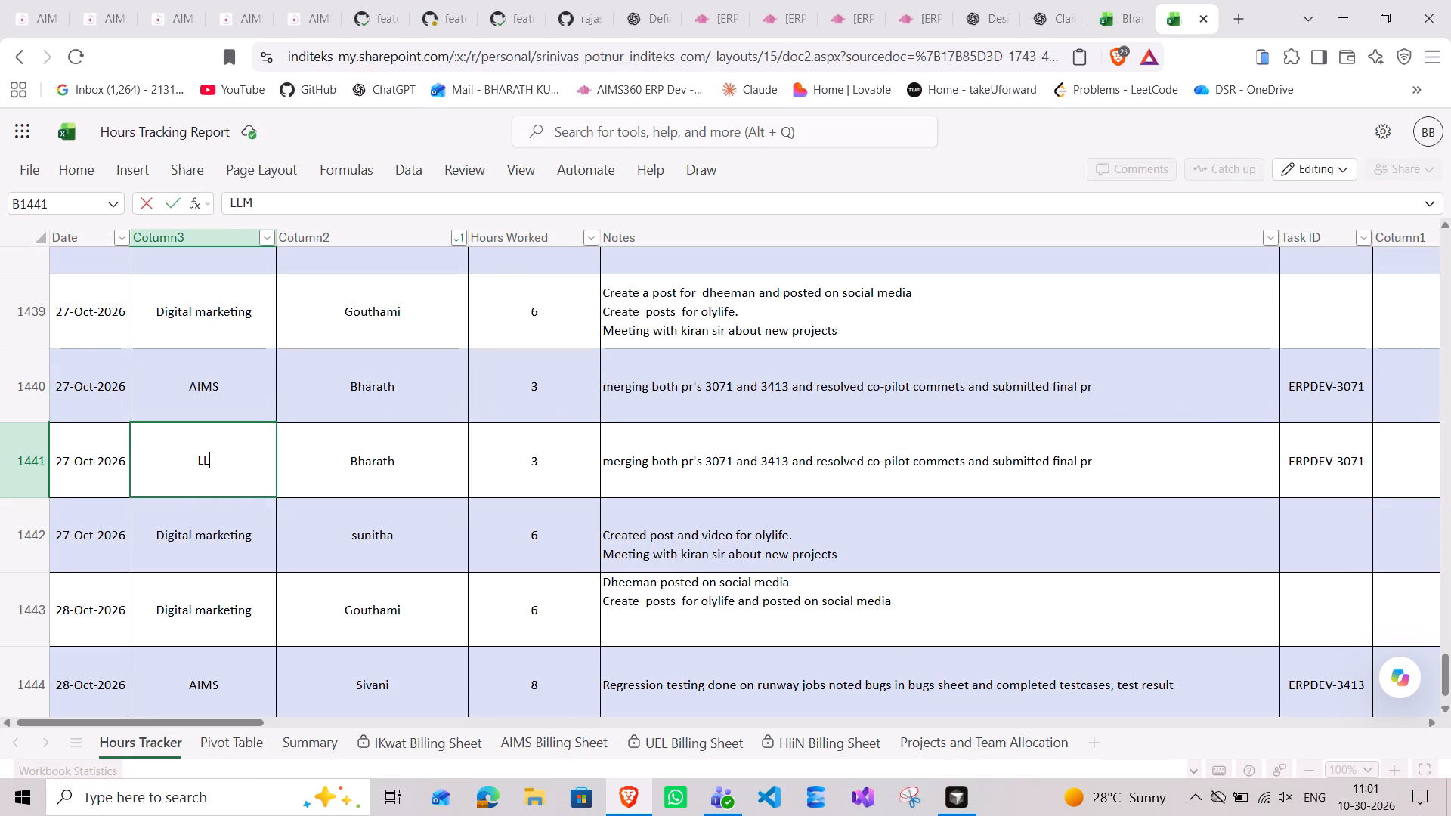
{"action": "key", "text": "Return"}
Check the October 27 hours in Bharath-DSR and set Hours Worked for Bharath's AIMS entry in row 1440 to 4.
{"action": "left_click", "coordinate": [1109, 0]}
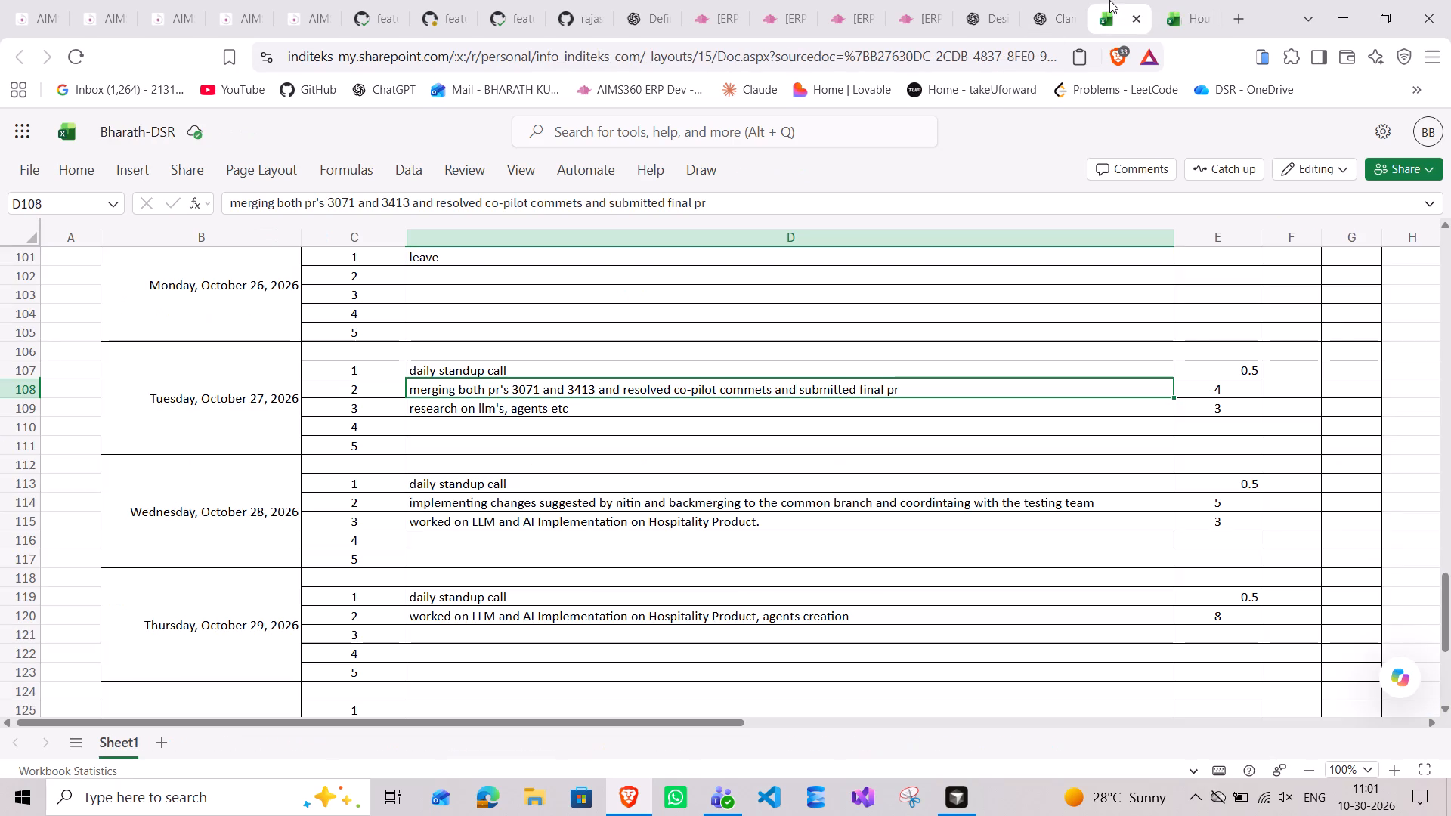
{"action": "left_click", "coordinate": [1189, 0]}
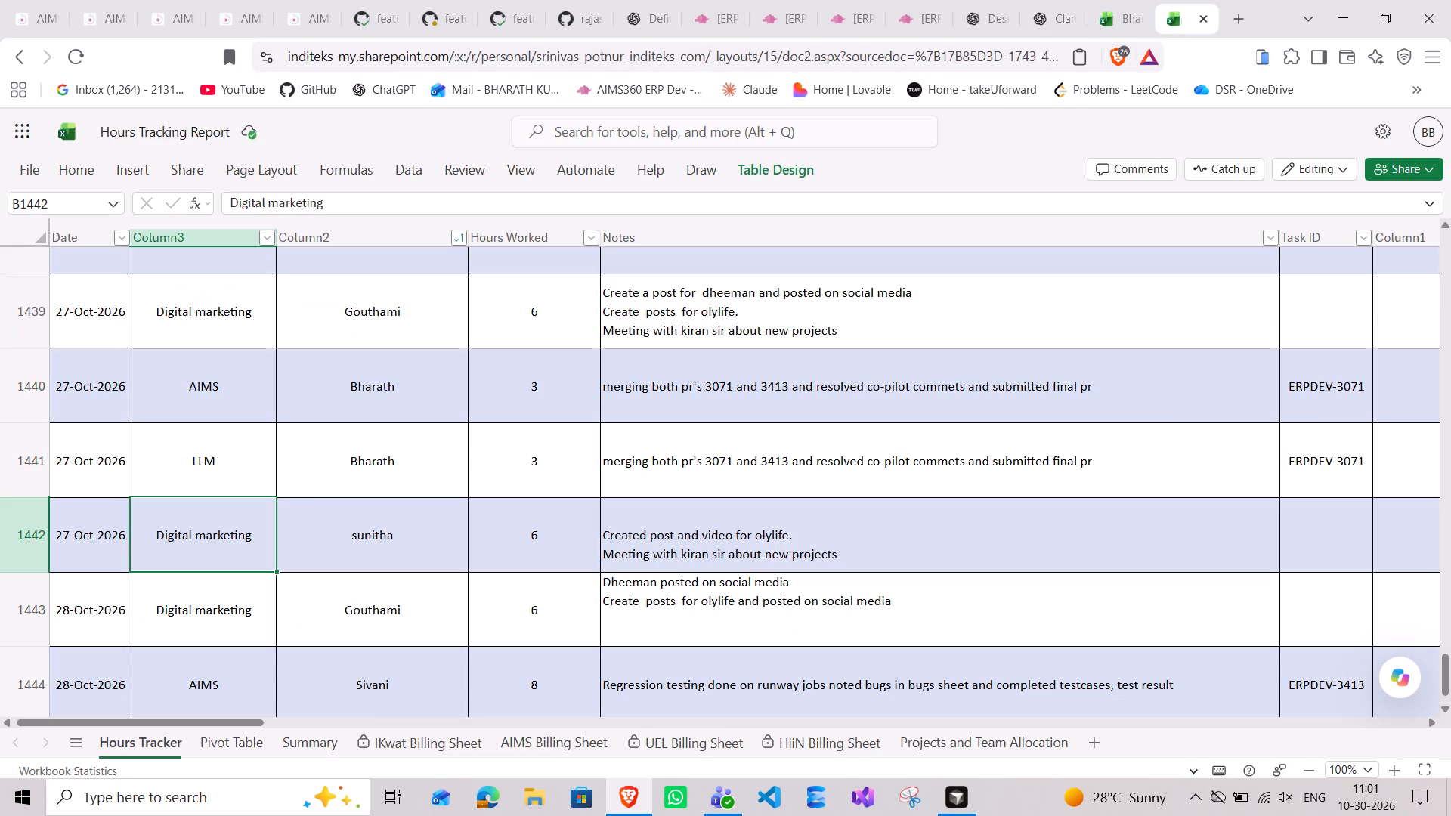
{"action": "left_click", "coordinate": [571, 398]}
{"action": "key", "text": "4"}
{"action": "left_click", "coordinate": [1151, 447]}
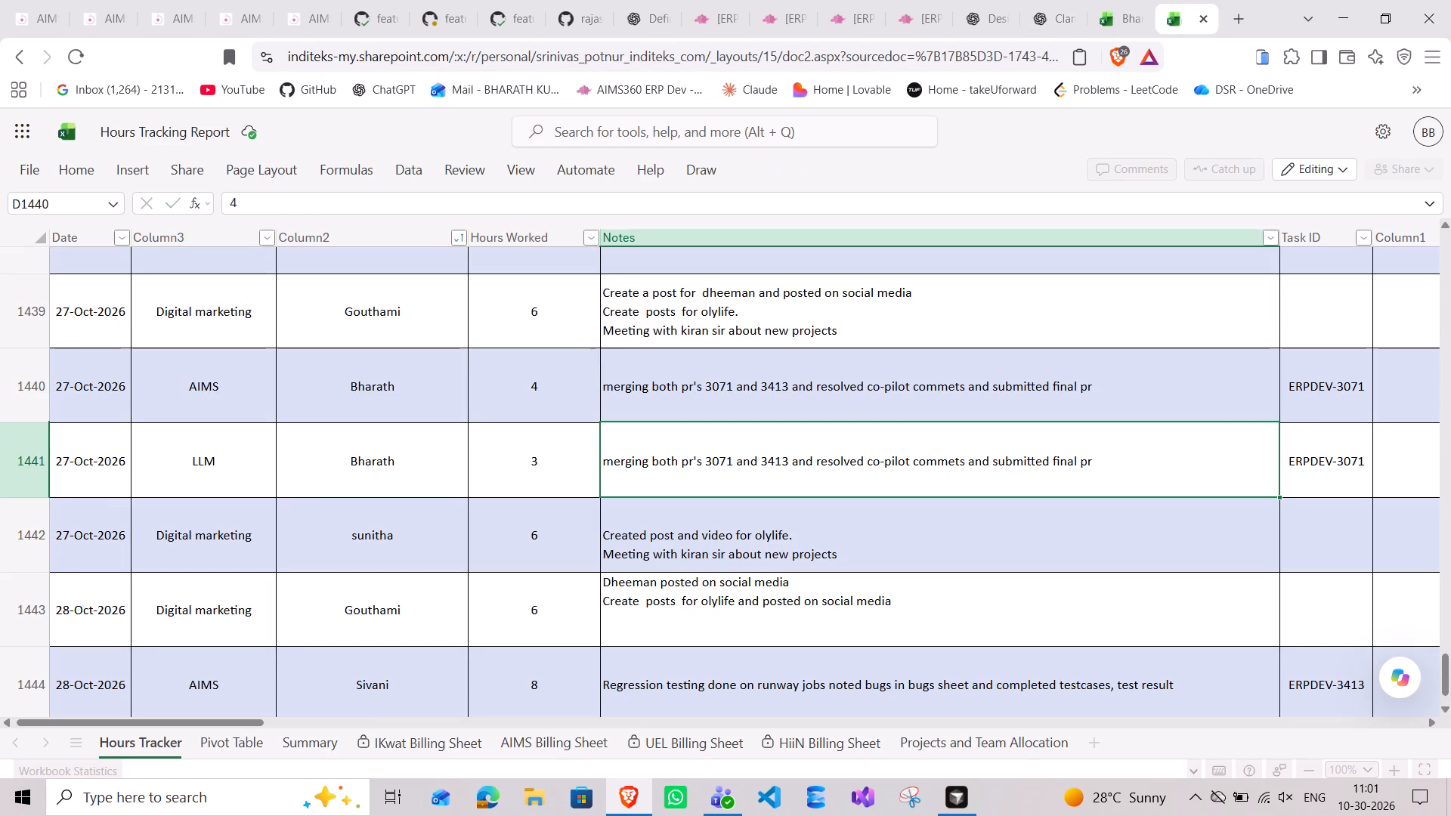
Clear the Task ID of Bharath's LLM entry in row 1441 and dismiss the Teams notification.
{"action": "left_click", "coordinate": [1351, 459]}
{"action": "key", "text": "Delete"}
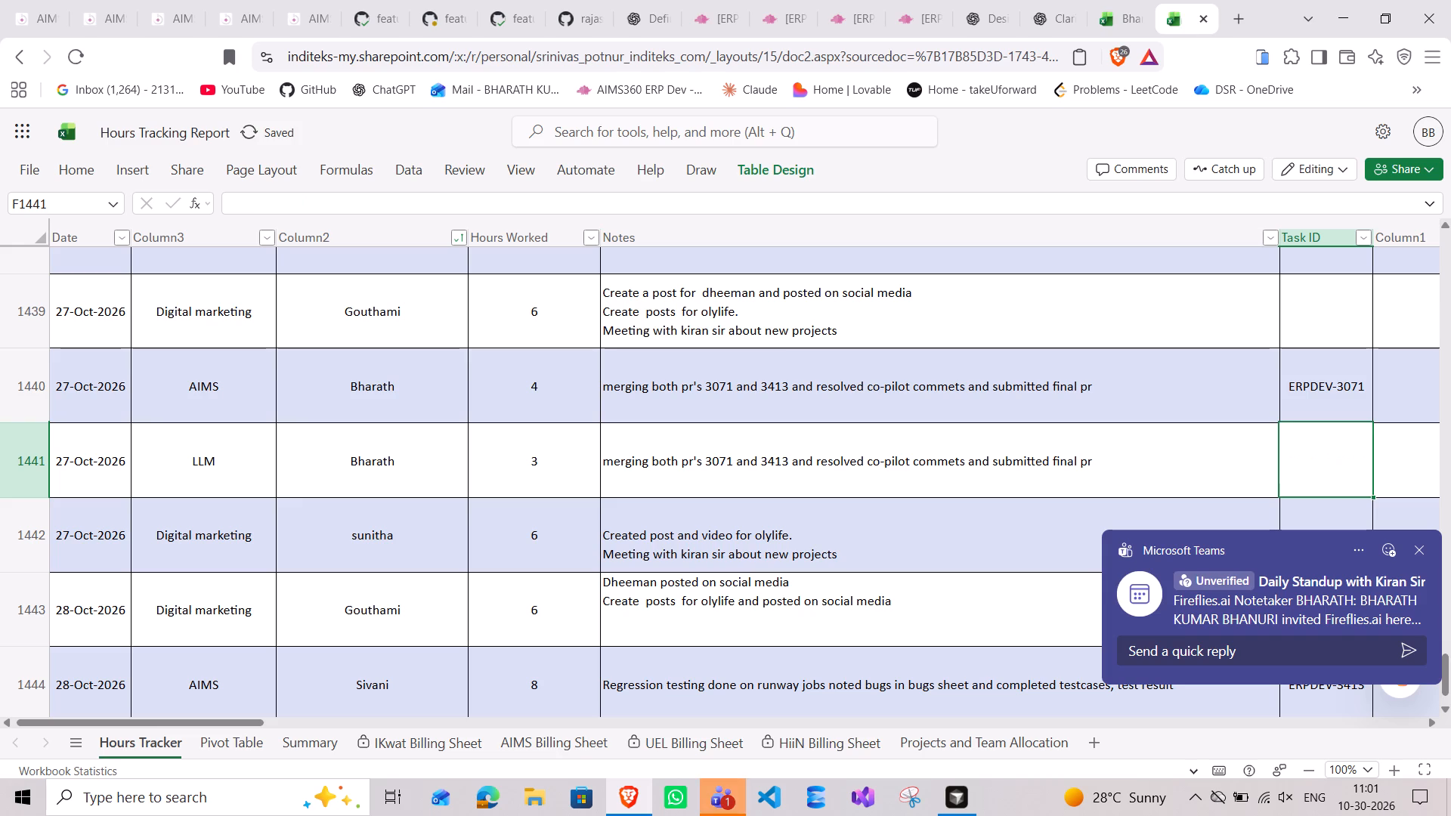
{"action": "left_click", "coordinate": [1149, 453]}
{"action": "left_click", "coordinate": [1417, 552]}
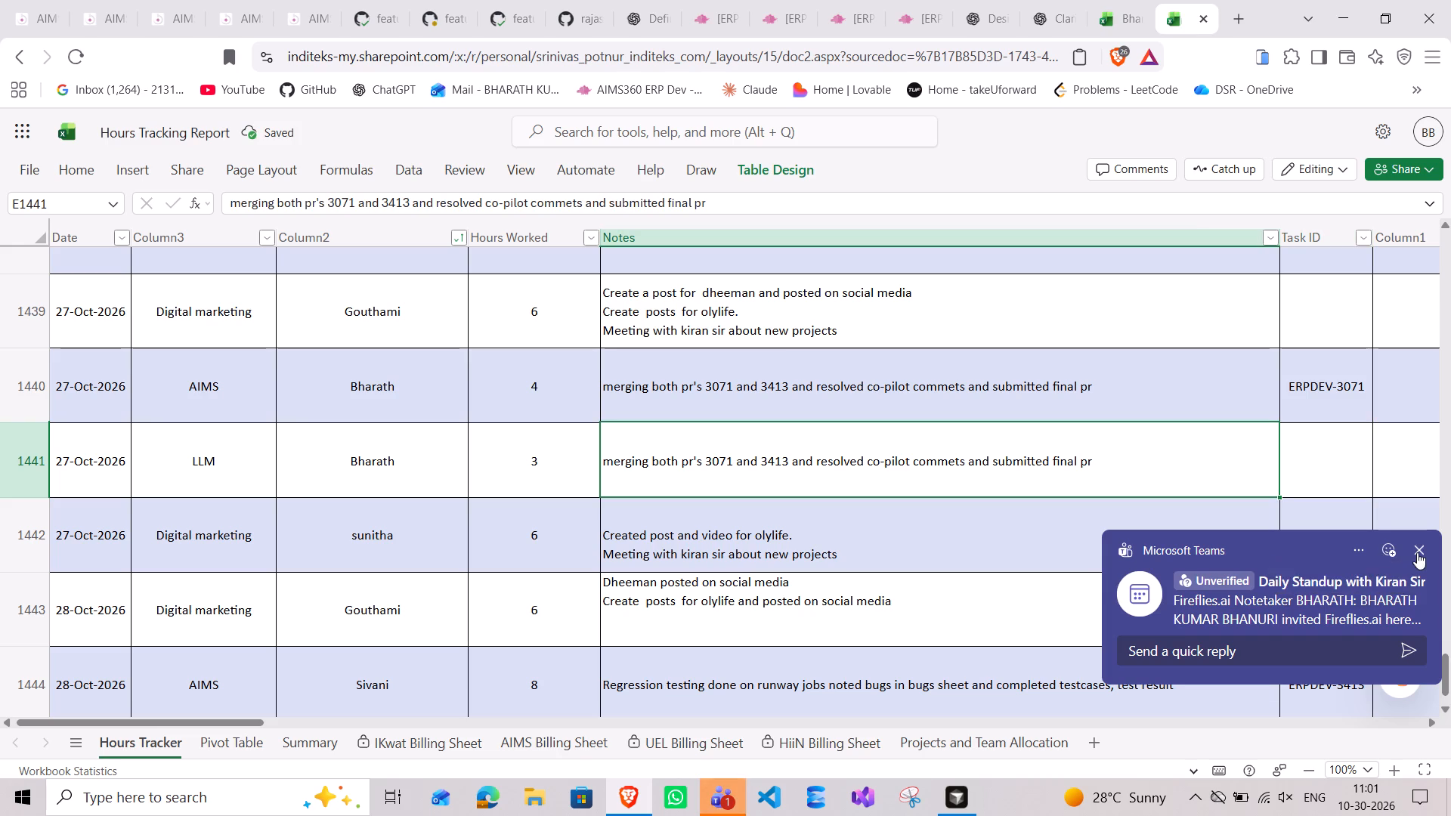
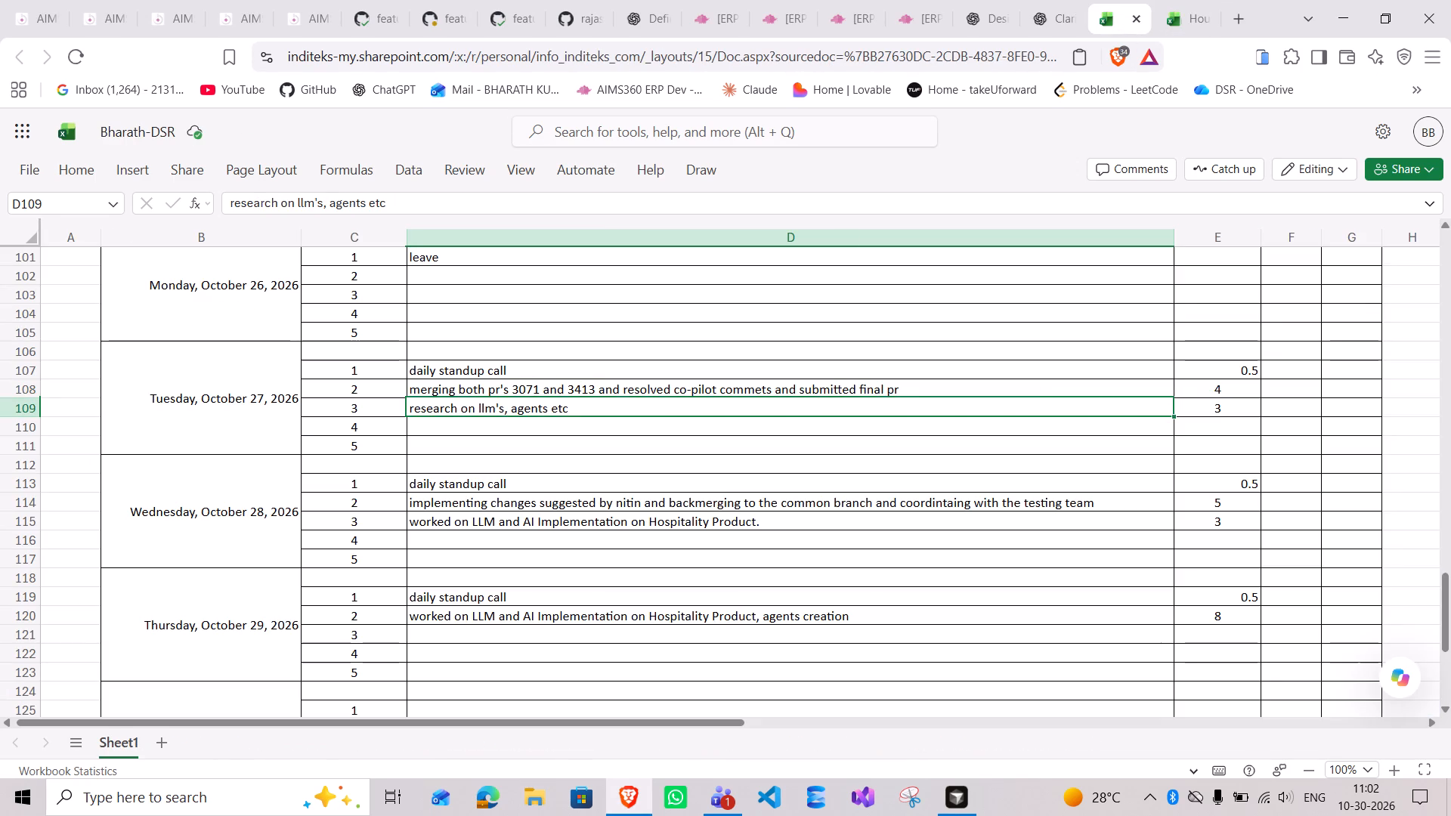
Replace the Notes of Bharath's LLM entry in row 1441 with "research on llm's, agents etc" from Bharath-DSR.
{"action": "key", "text": "ctrl+c"}
{"action": "left_click", "coordinate": [1208, 0]}
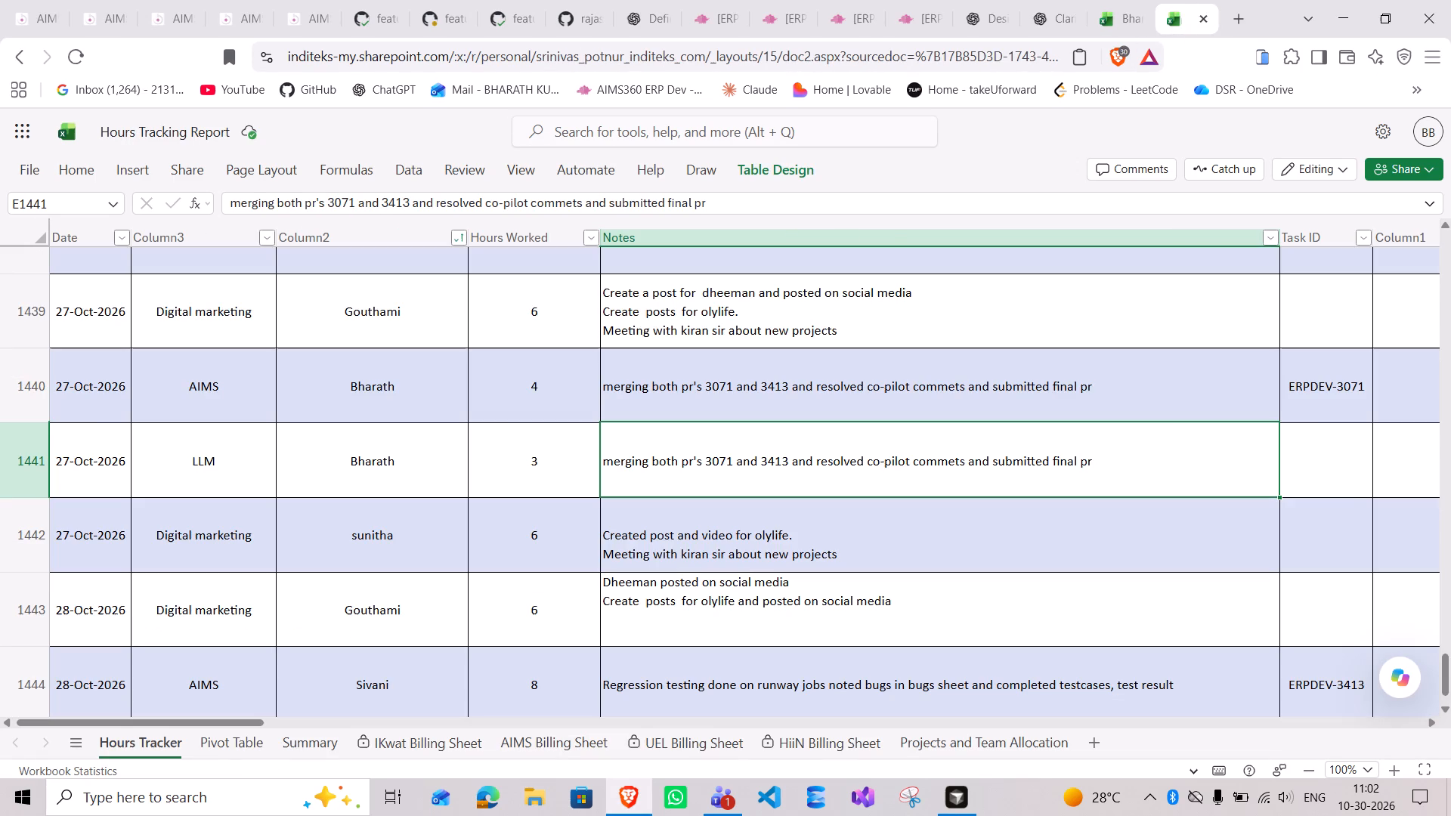
{"action": "key", "text": "ctrl+v"}
{"action": "left_click", "coordinate": [1347, 458]}
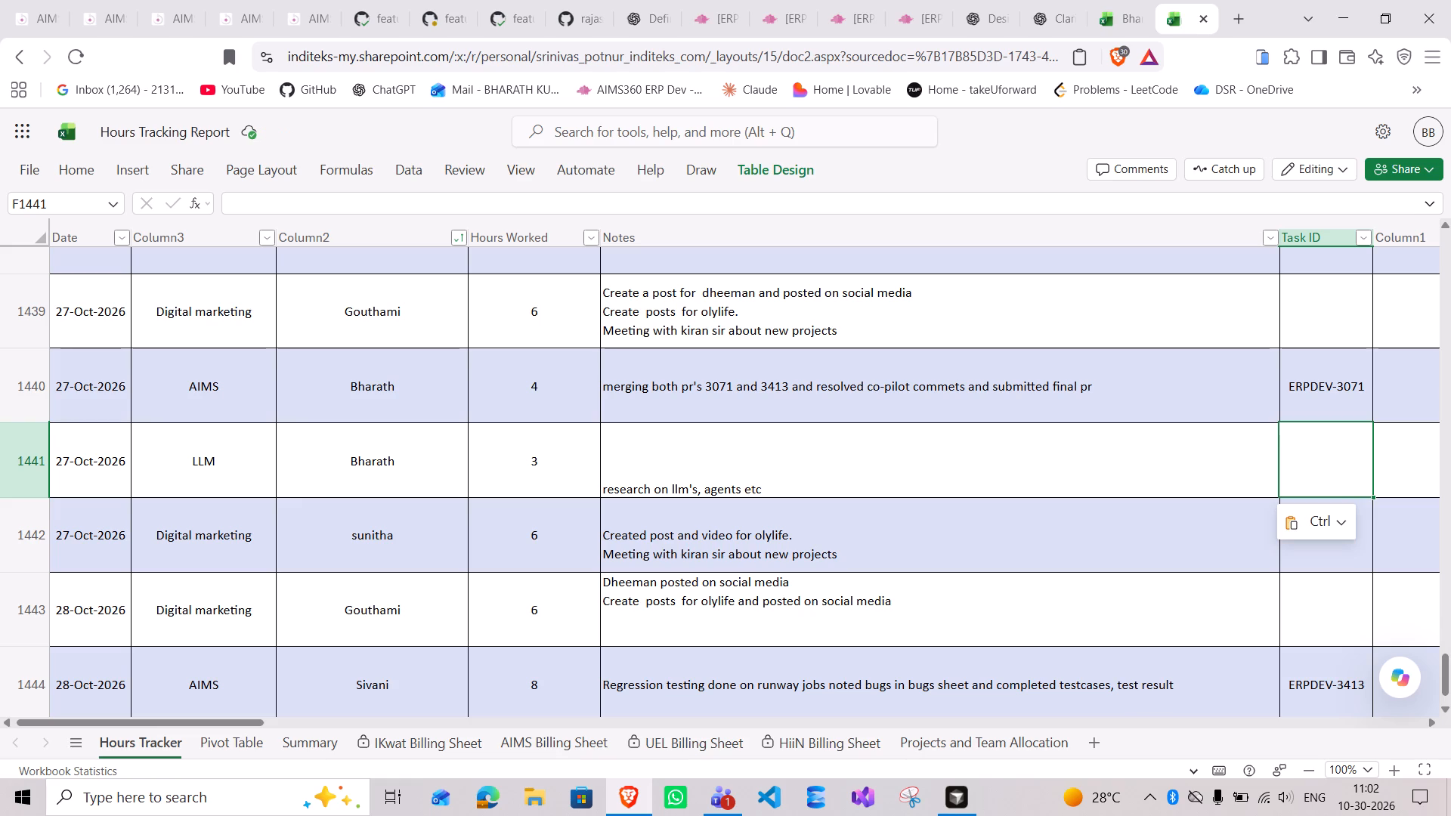
Check the October 28 tasks in Bharath-DSR and insert a blank row below Gouthami's 28-Oct-2026 entry in row 1443.
{"action": "scroll", "coordinate": [709, 459], "scroll_direction": "down", "scroll_amount": 1}
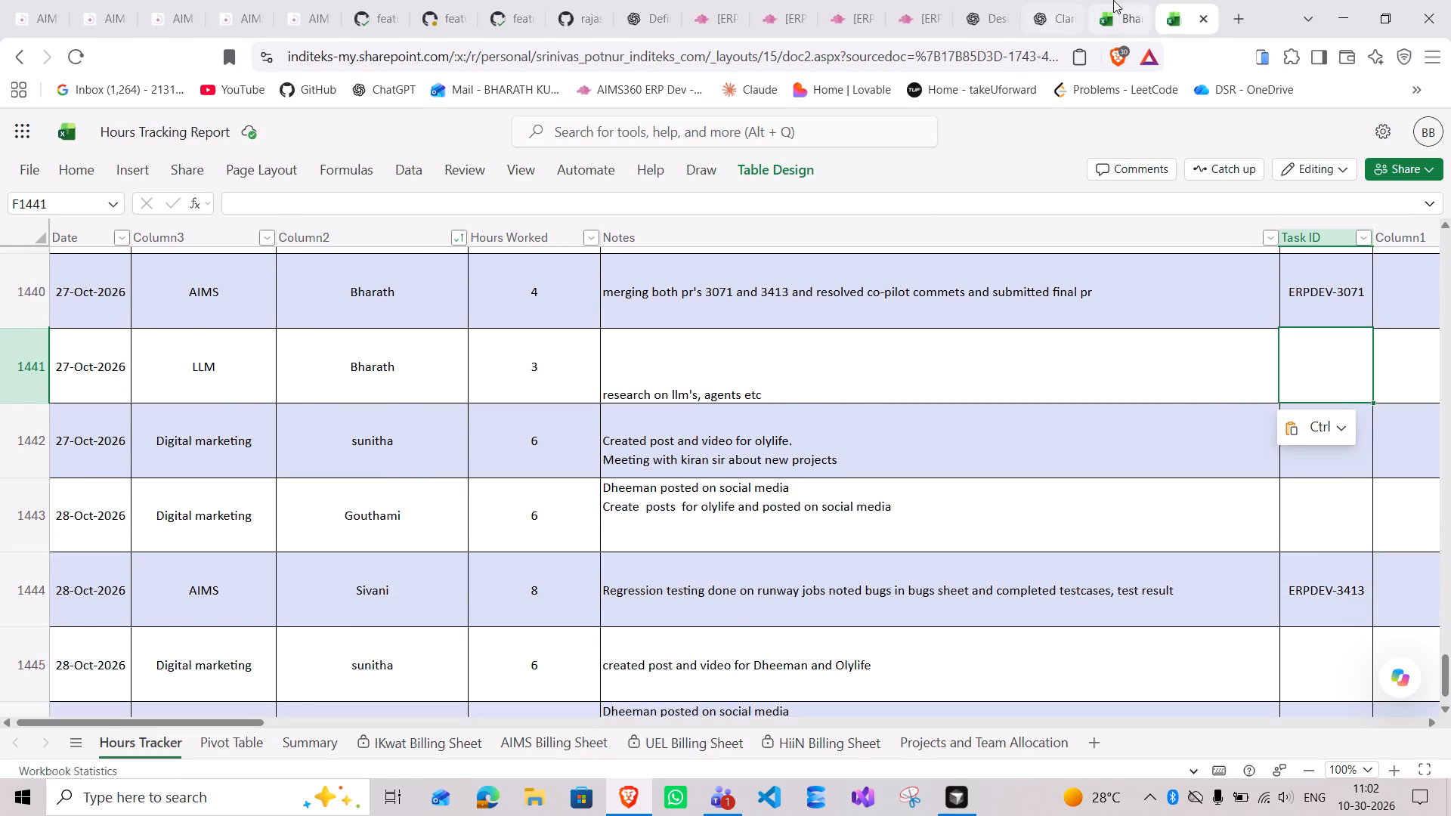
{"action": "left_click", "coordinate": [1113, 0]}
{"action": "scroll", "coordinate": [409, 482], "scroll_direction": "down", "scroll_amount": 1}
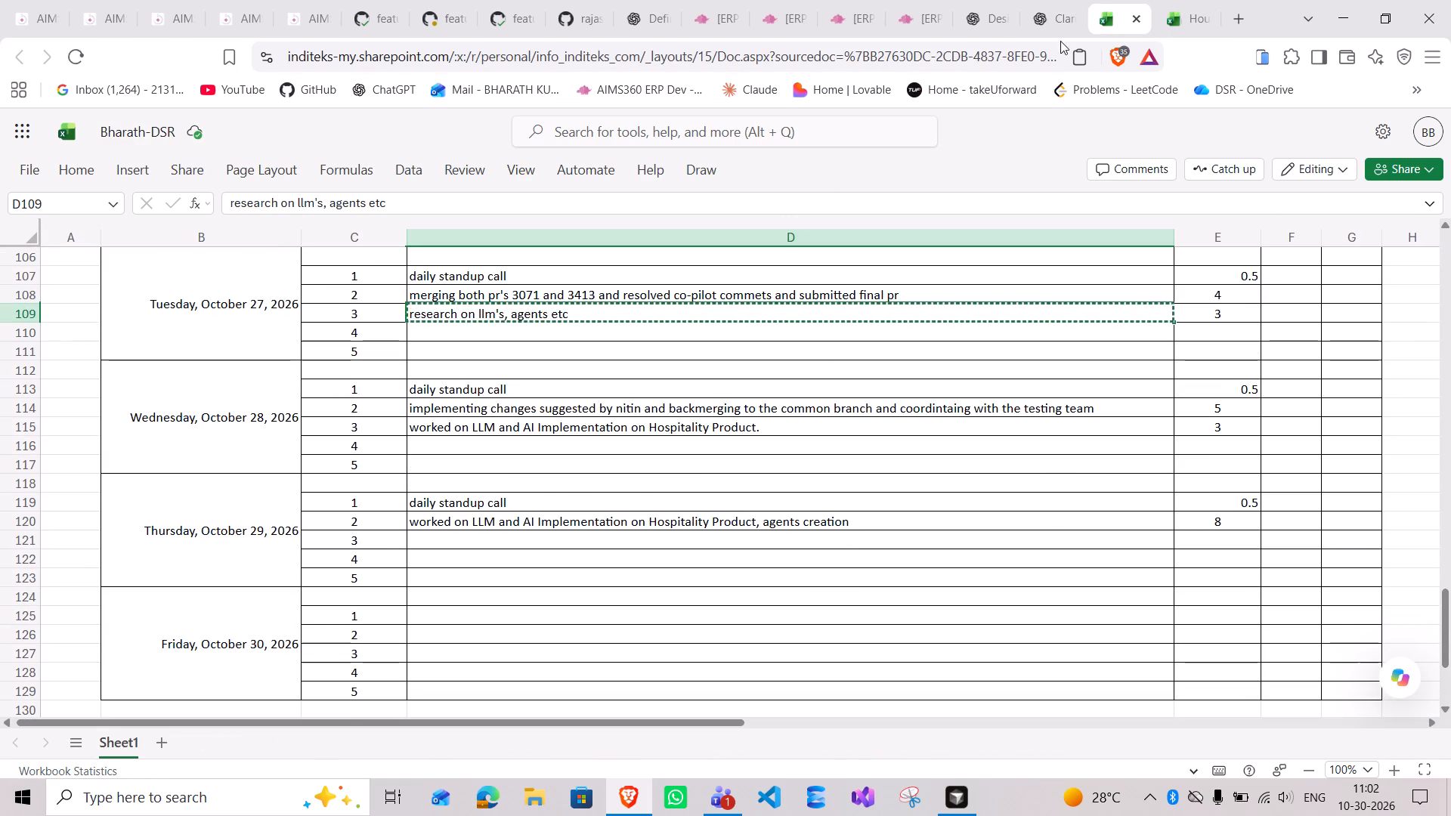
{"action": "left_click", "coordinate": [1187, 0]}
{"action": "scroll", "coordinate": [290, 400], "scroll_direction": "down", "scroll_amount": 1}
{"action": "scroll", "coordinate": [228, 401], "scroll_direction": "up", "scroll_amount": 1}
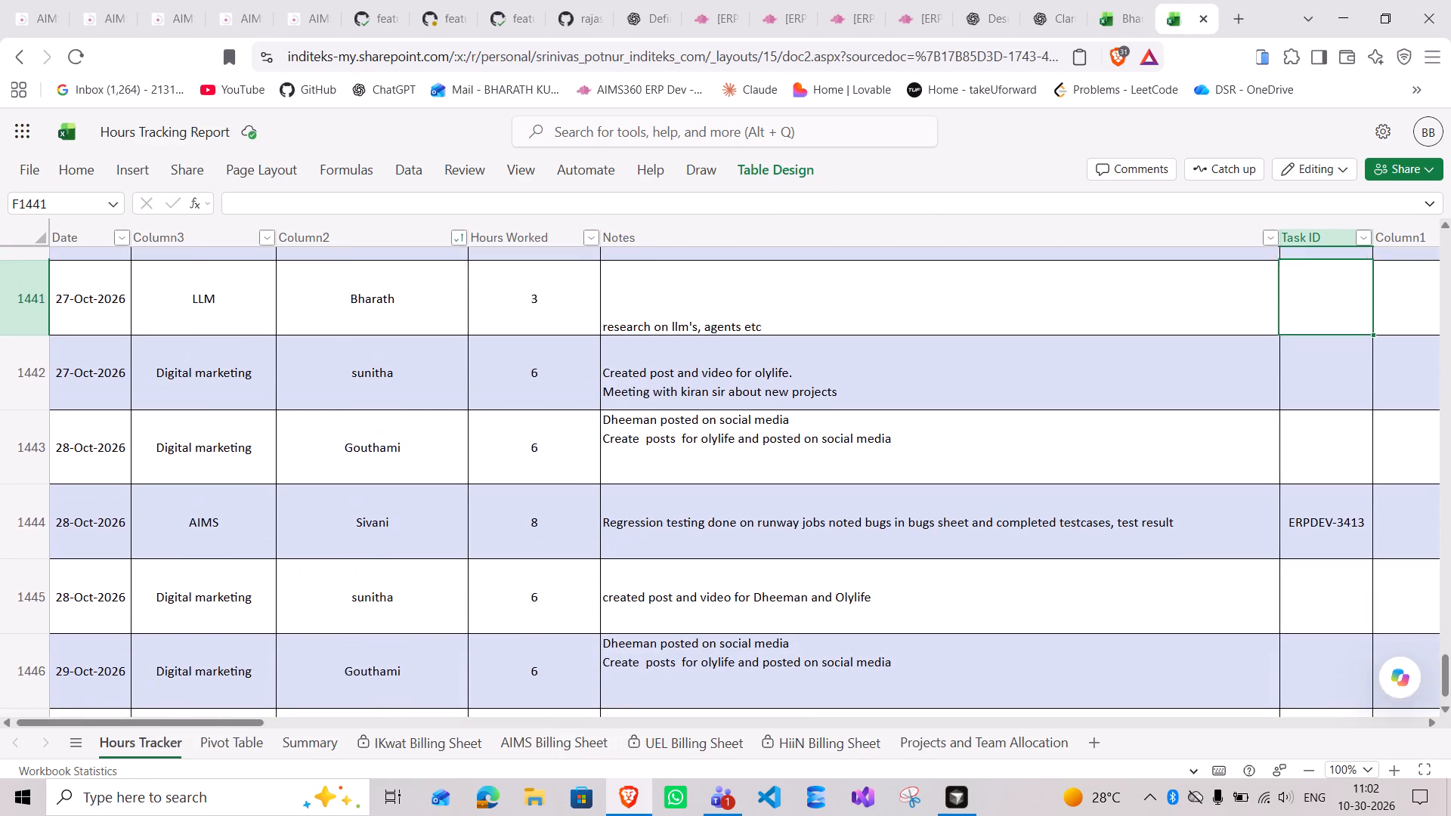
{"action": "left_click", "coordinate": [25, 374]}
{"action": "key", "text": "ctrl+c"}
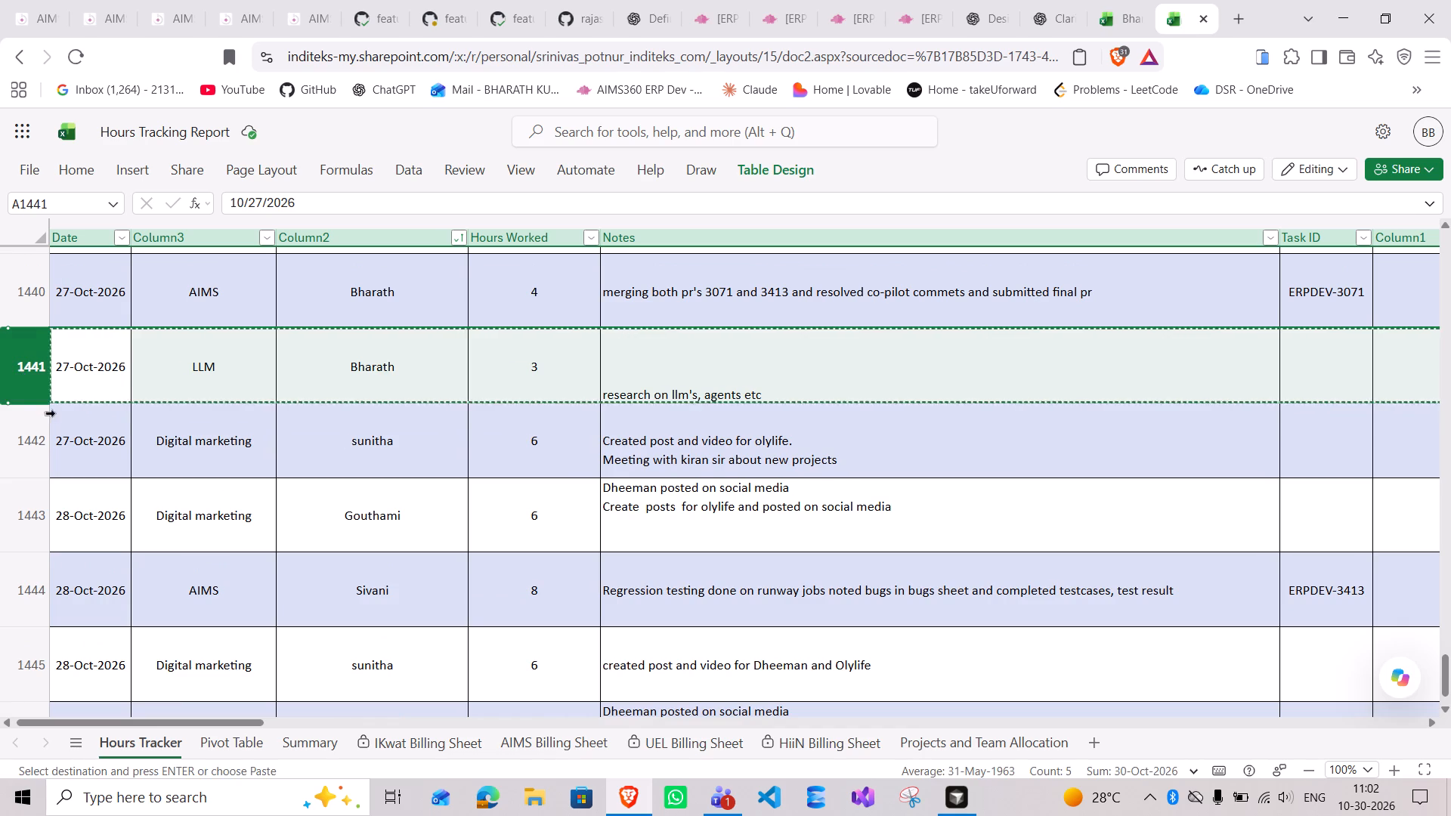
{"action": "scroll", "coordinate": [59, 428], "scroll_direction": "down", "scroll_amount": 1}
{"action": "right_click", "coordinate": [26, 440]}
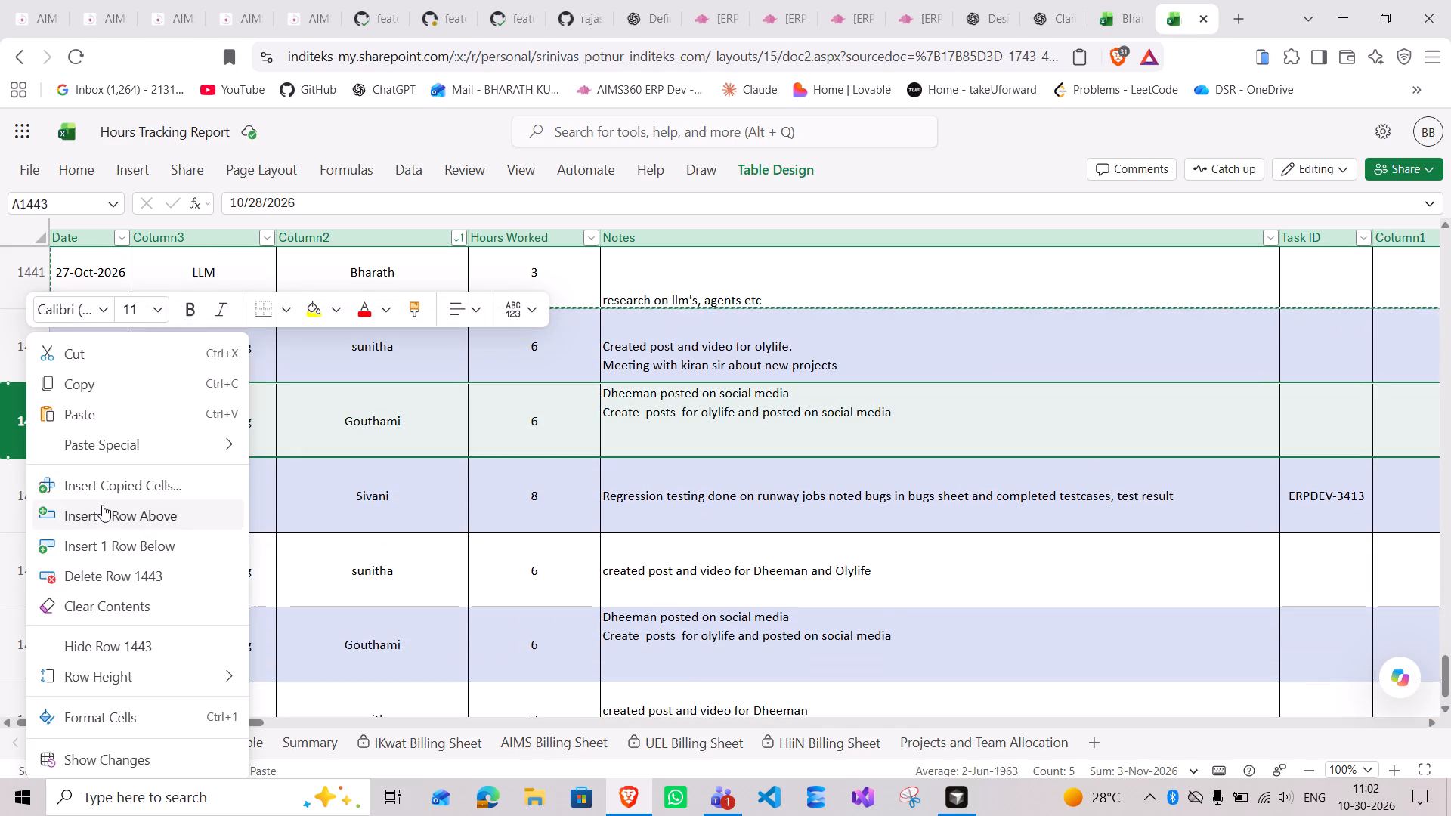
{"action": "left_click", "coordinate": [109, 542]}
Duplicate Bharath's whole LLM entry from row 1441 into the blank row 1444.
{"action": "scroll", "coordinate": [109, 541], "scroll_direction": "up", "scroll_amount": 1}
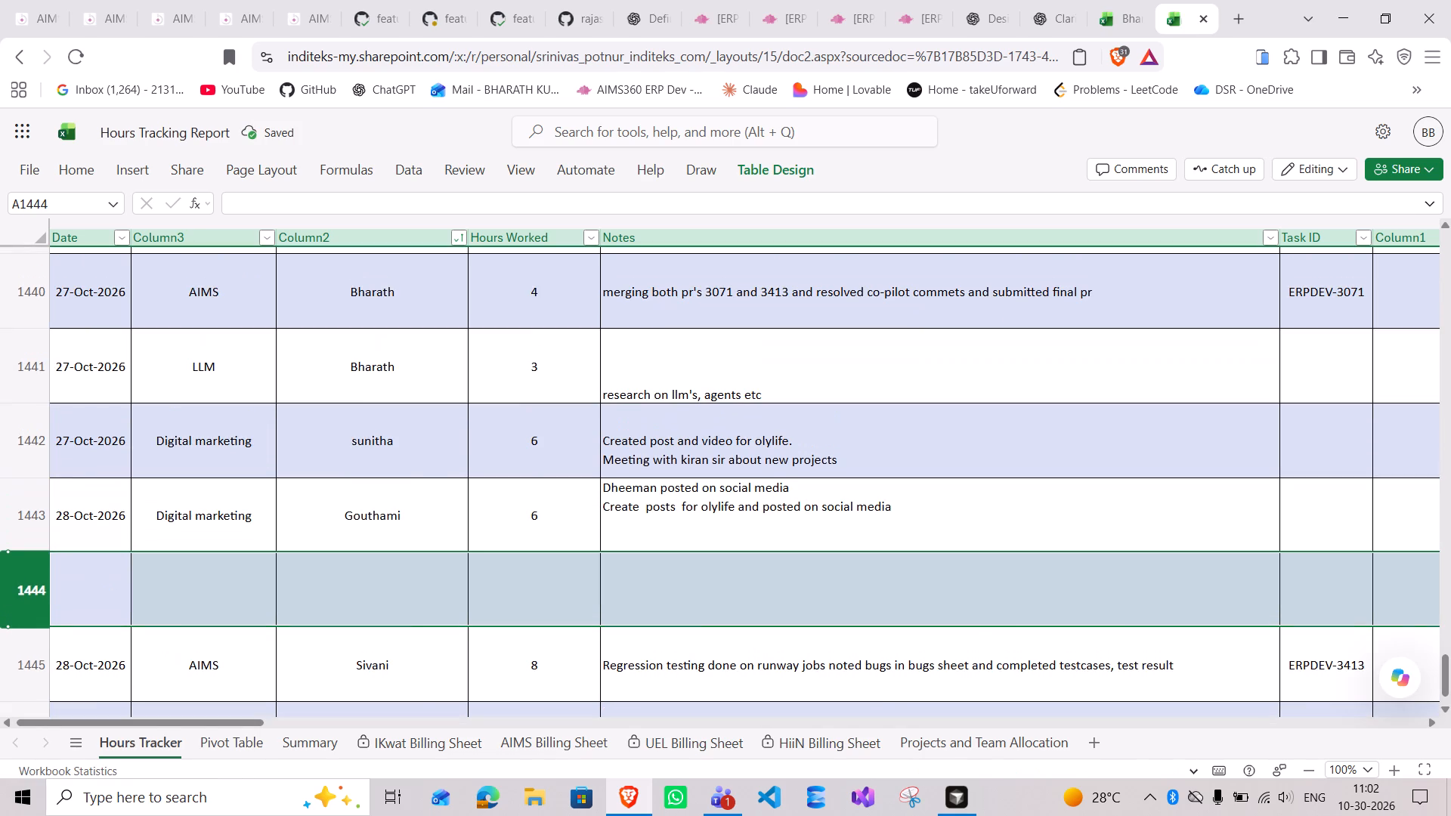
{"action": "left_click", "coordinate": [36, 371]}
{"action": "key", "text": "ctrl+c"}
{"action": "key", "text": "ctrl+c"}
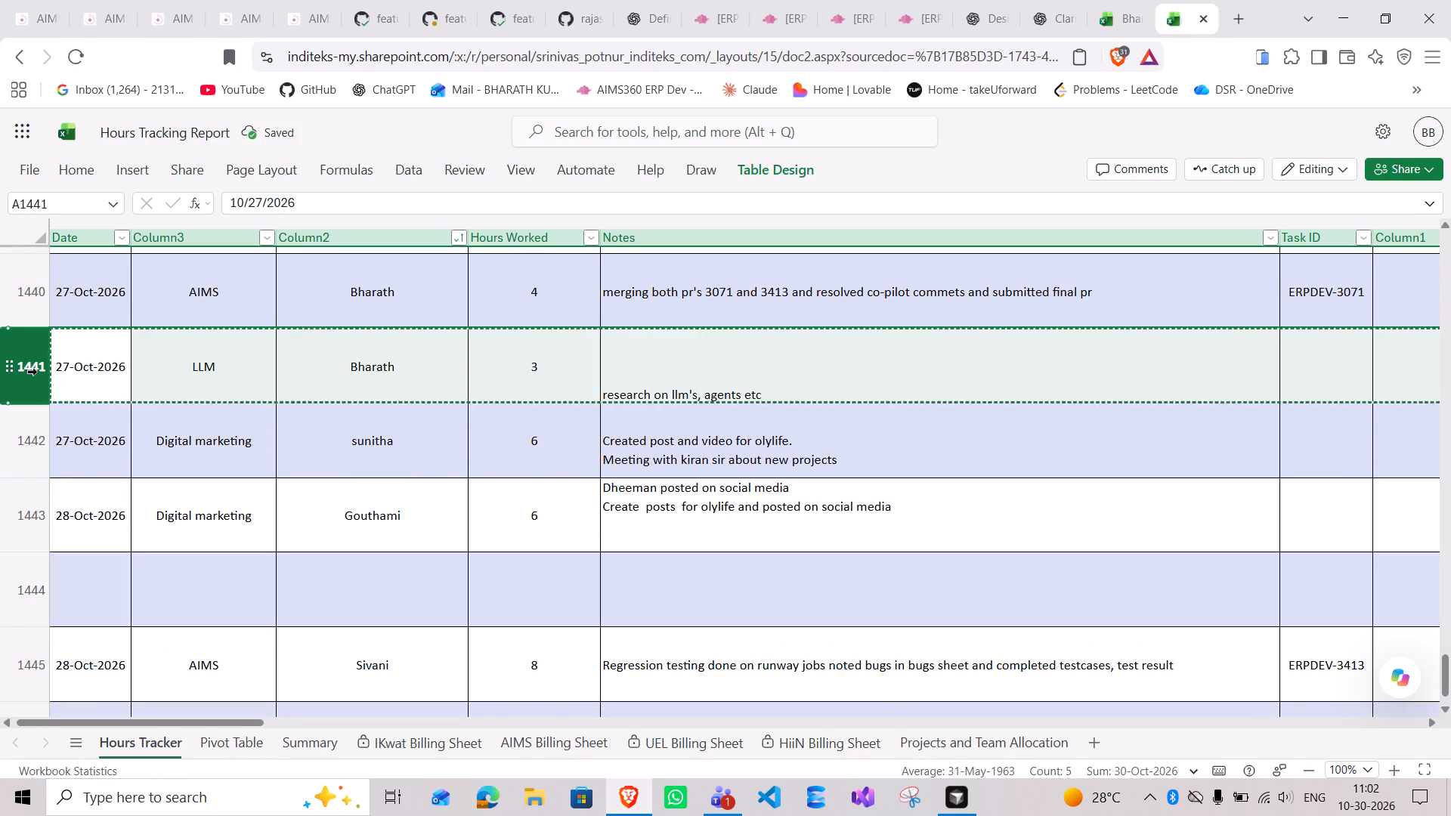
{"action": "left_click", "coordinate": [20, 592]}
{"action": "key", "text": "ctrl+v"}
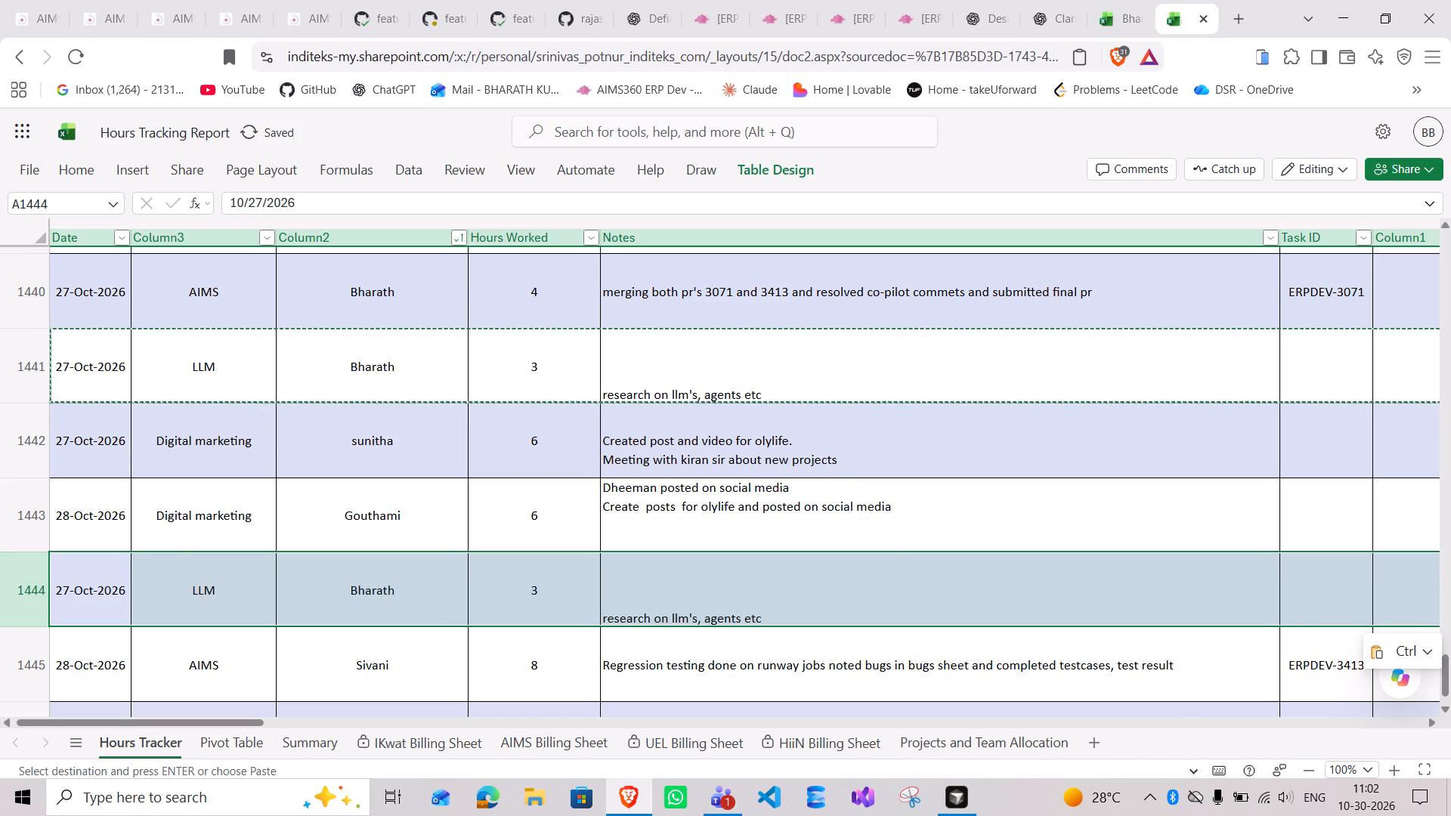
Replace the Notes in row 1444 with "worked on LLM and AI Implementation on Hospitality Product." from Bharath-DSR.
{"action": "left_click", "coordinate": [716, 597]}
{"action": "left_click", "coordinate": [1108, 29]}
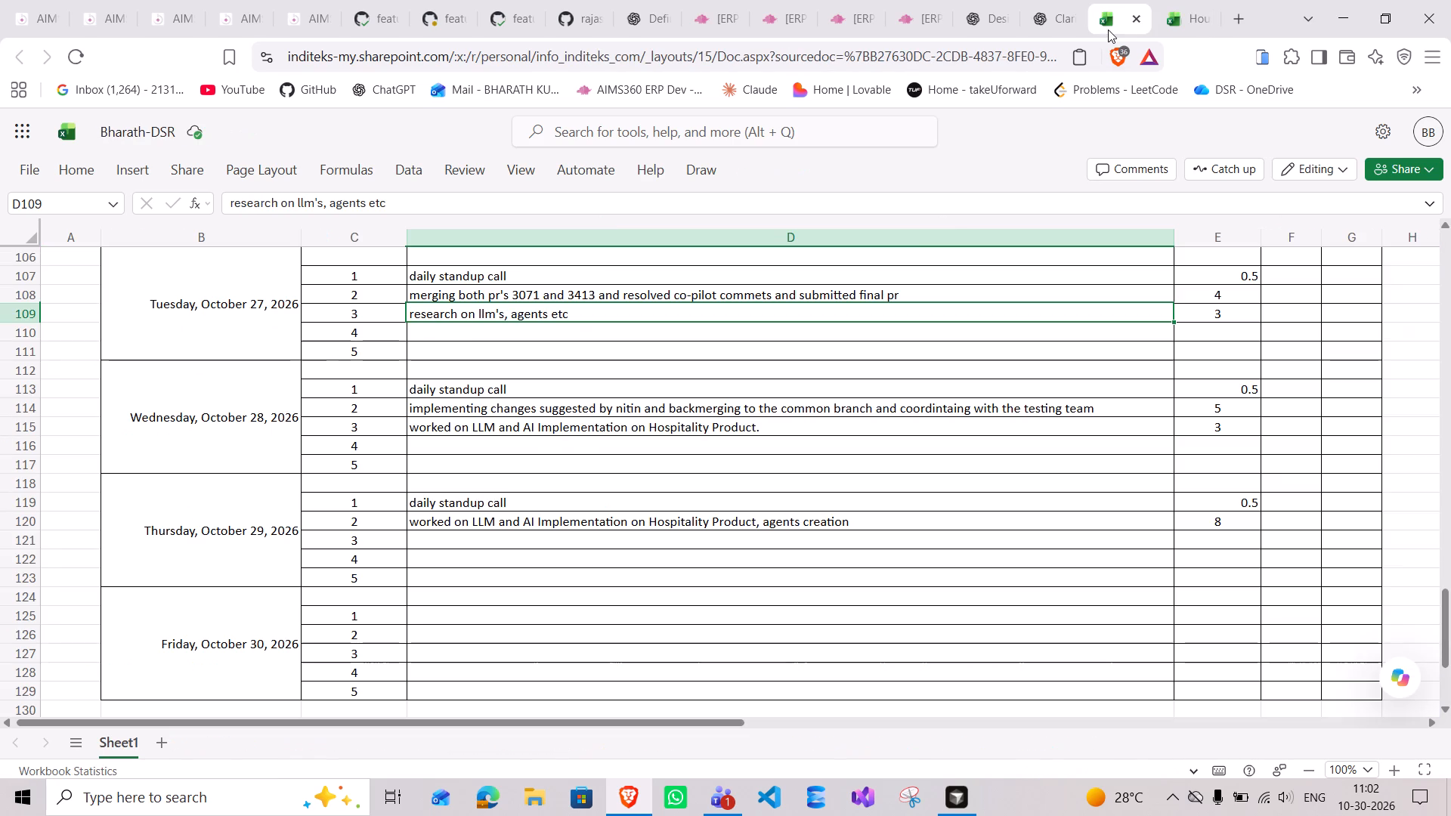
{"action": "left_click", "coordinate": [596, 431]}
{"action": "key", "text": "ctrl+c"}
{"action": "left_click", "coordinate": [1175, 11]}
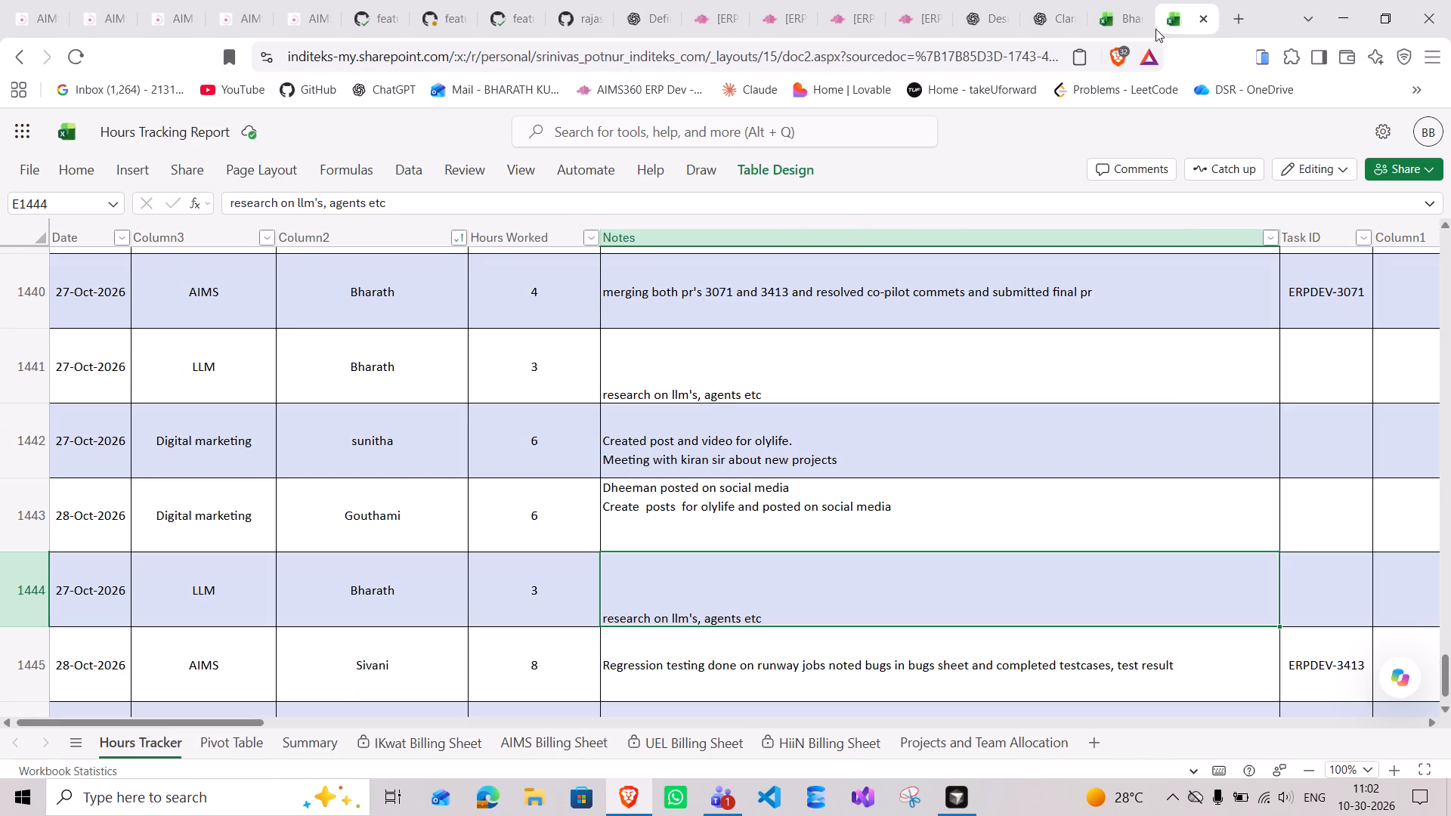
{"action": "left_click", "coordinate": [691, 603]}
{"action": "key", "text": "ctrl+v"}
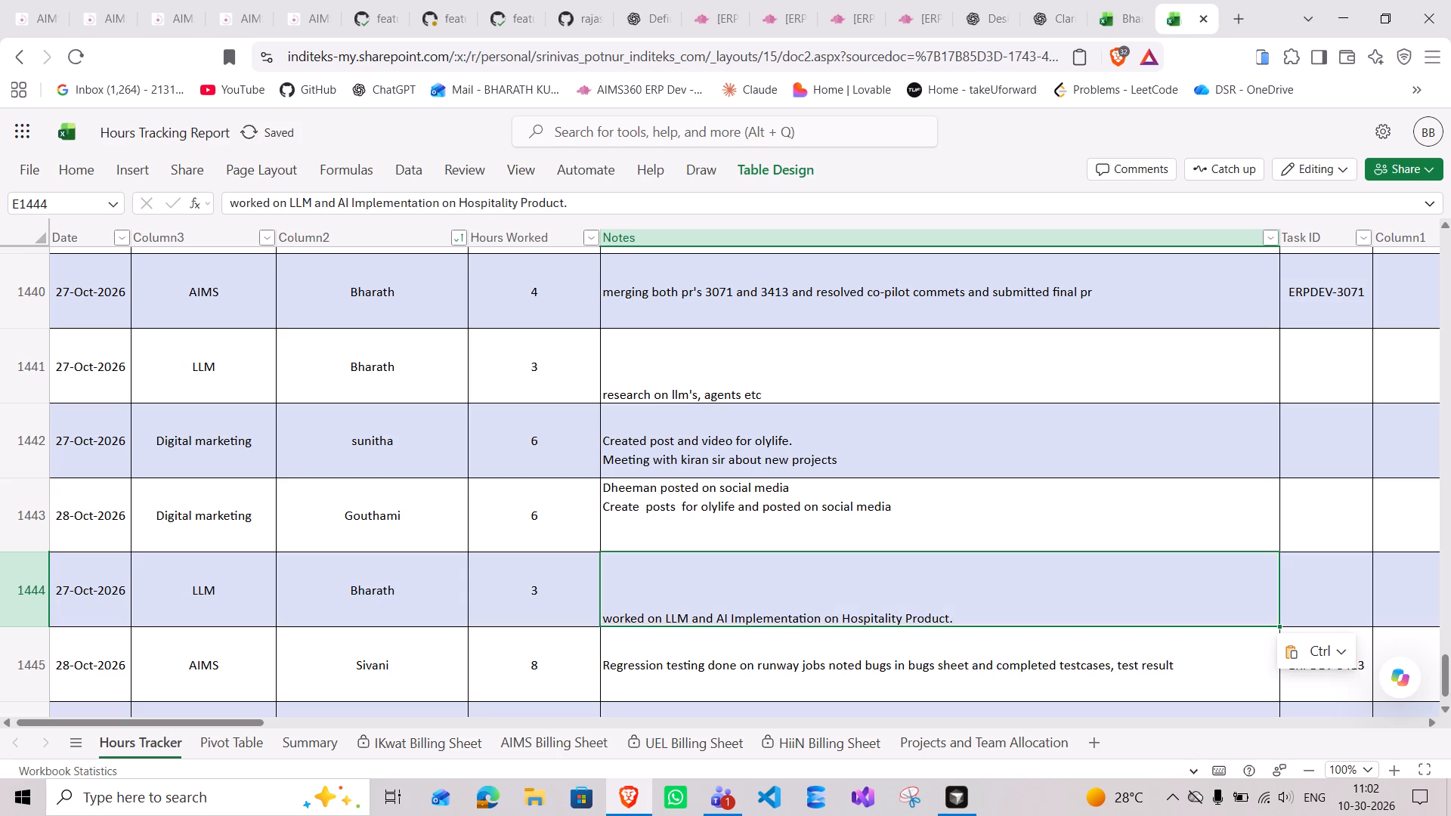
Insert another blank row below row 1443, directly above Bharath's copied LLM entry, for the October 28 AIMS task.
{"action": "left_click", "coordinate": [1118, 0]}
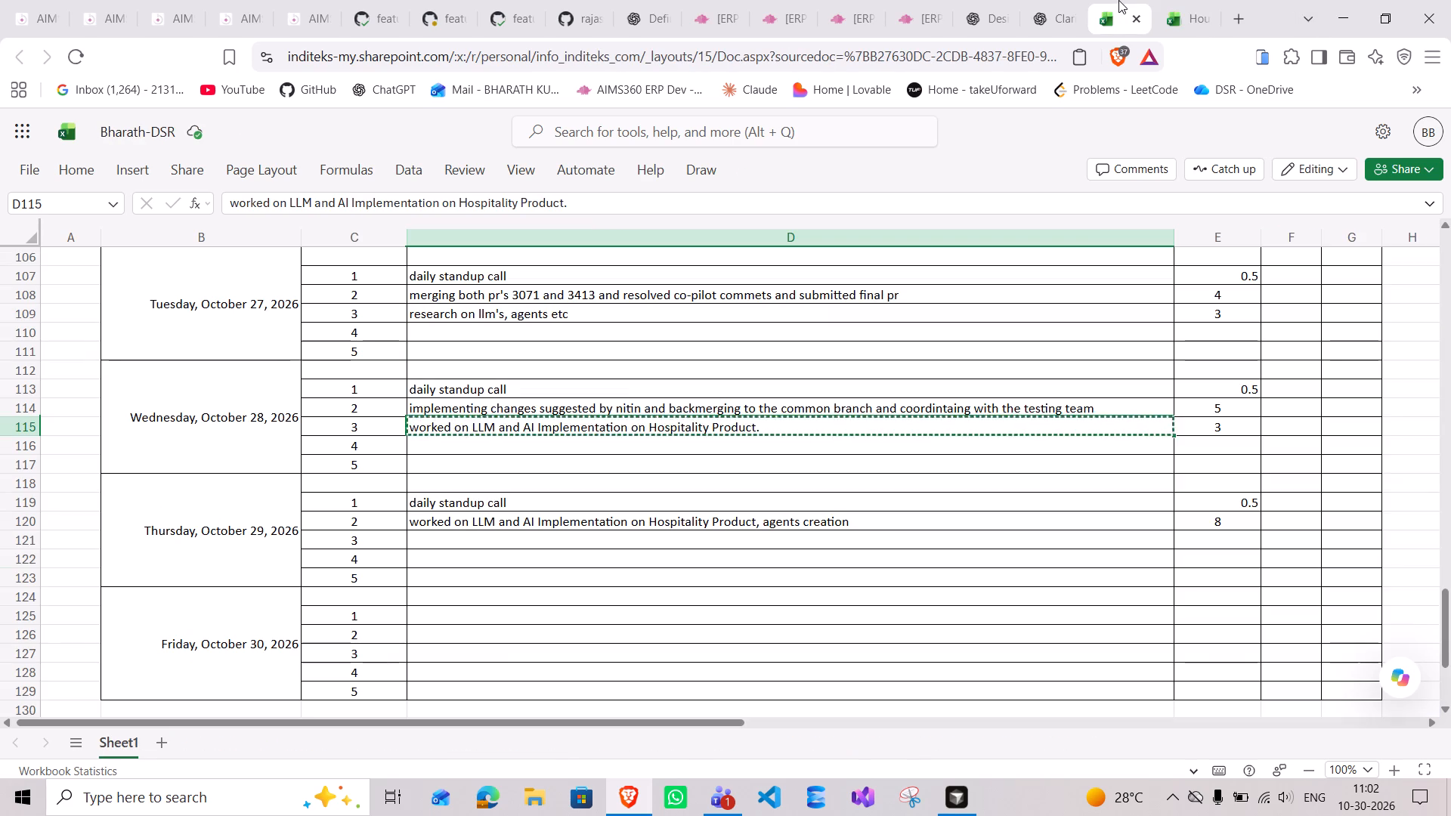
{"action": "left_click", "coordinate": [1169, 0]}
{"action": "scroll", "coordinate": [246, 436], "scroll_direction": "up", "scroll_amount": 1}
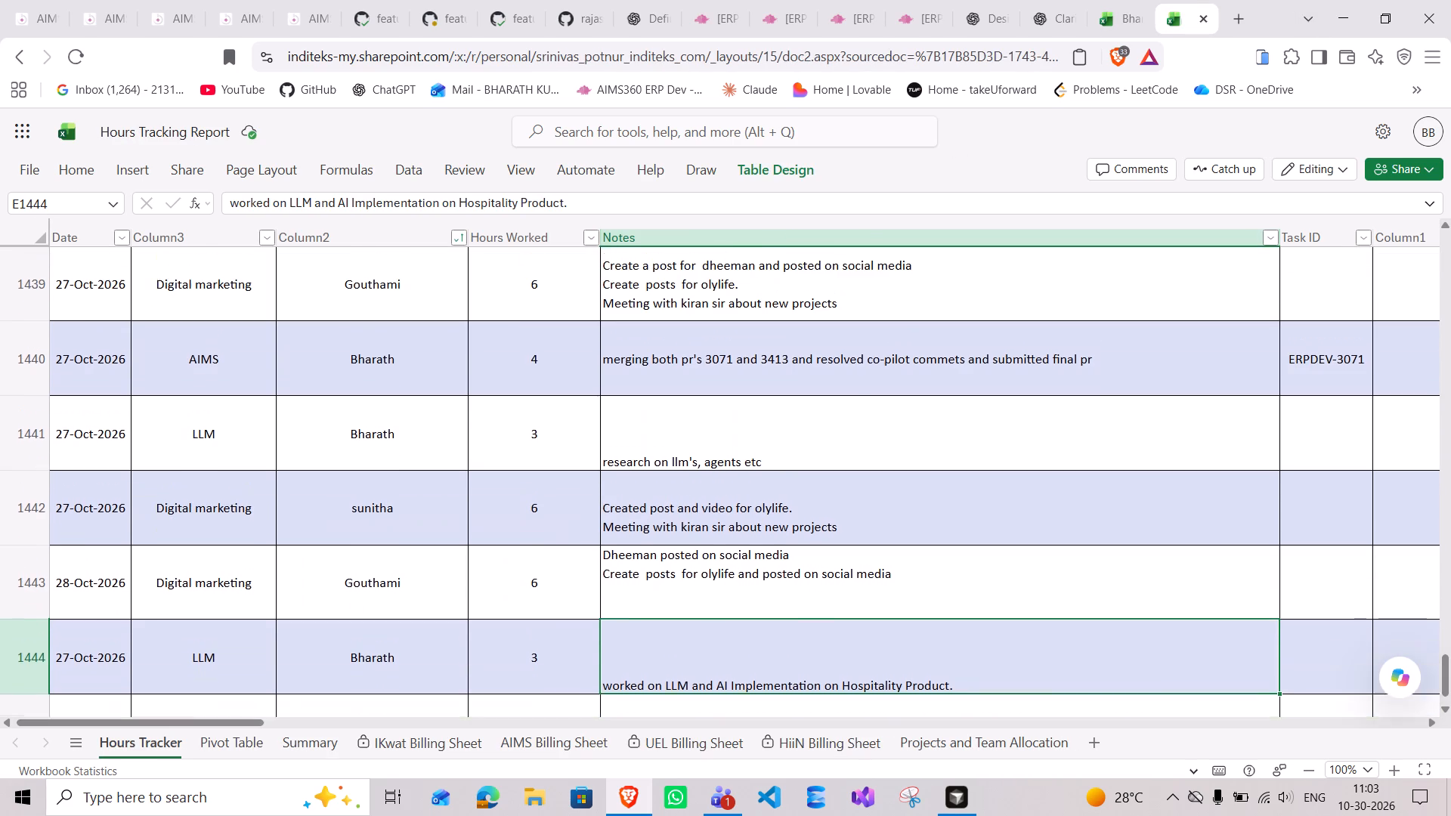
{"action": "left_click", "coordinate": [34, 387]}
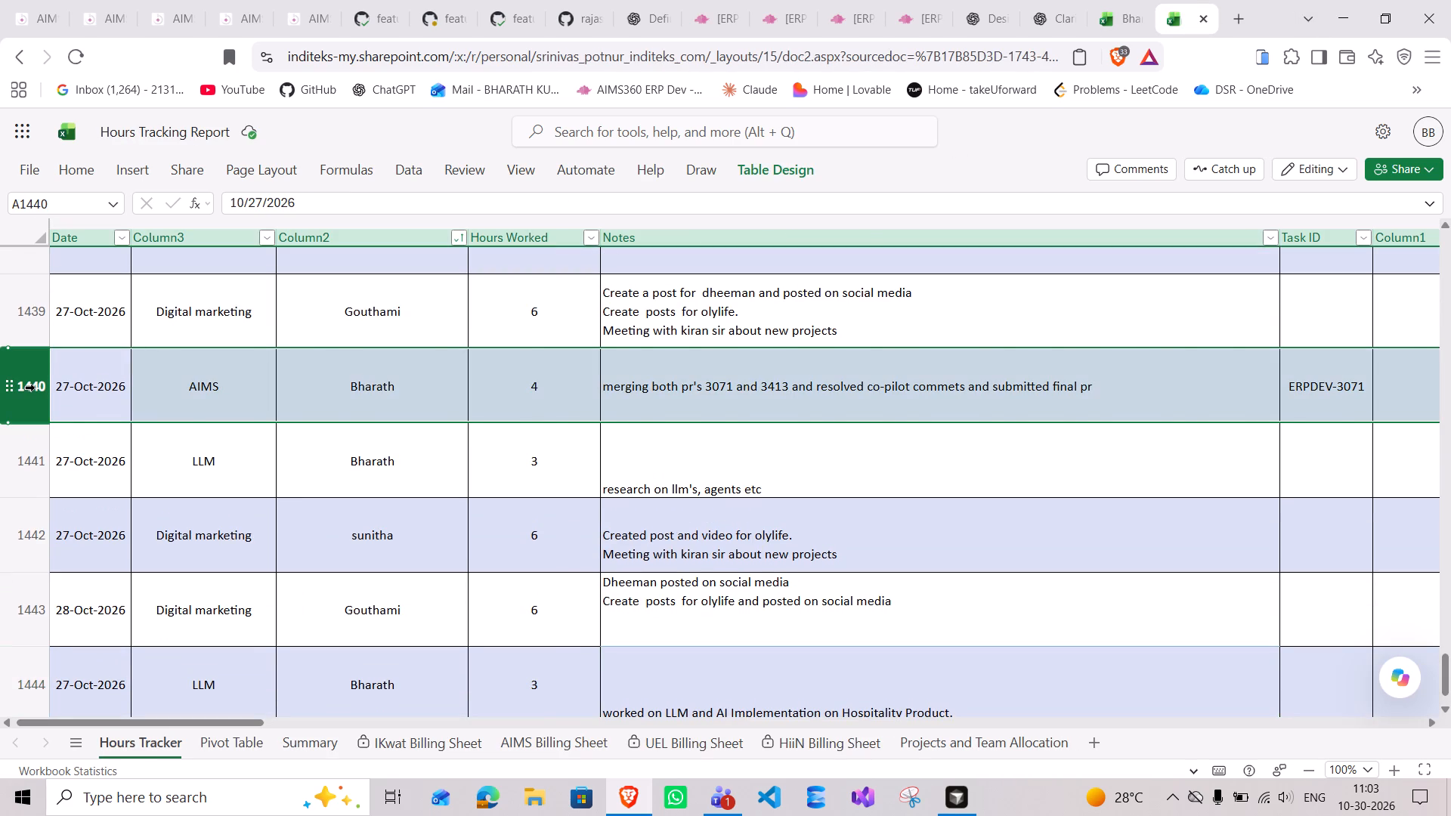
{"action": "key", "text": "ctrl+c"}
{"action": "scroll", "coordinate": [75, 475], "scroll_direction": "down", "scroll_amount": 3}
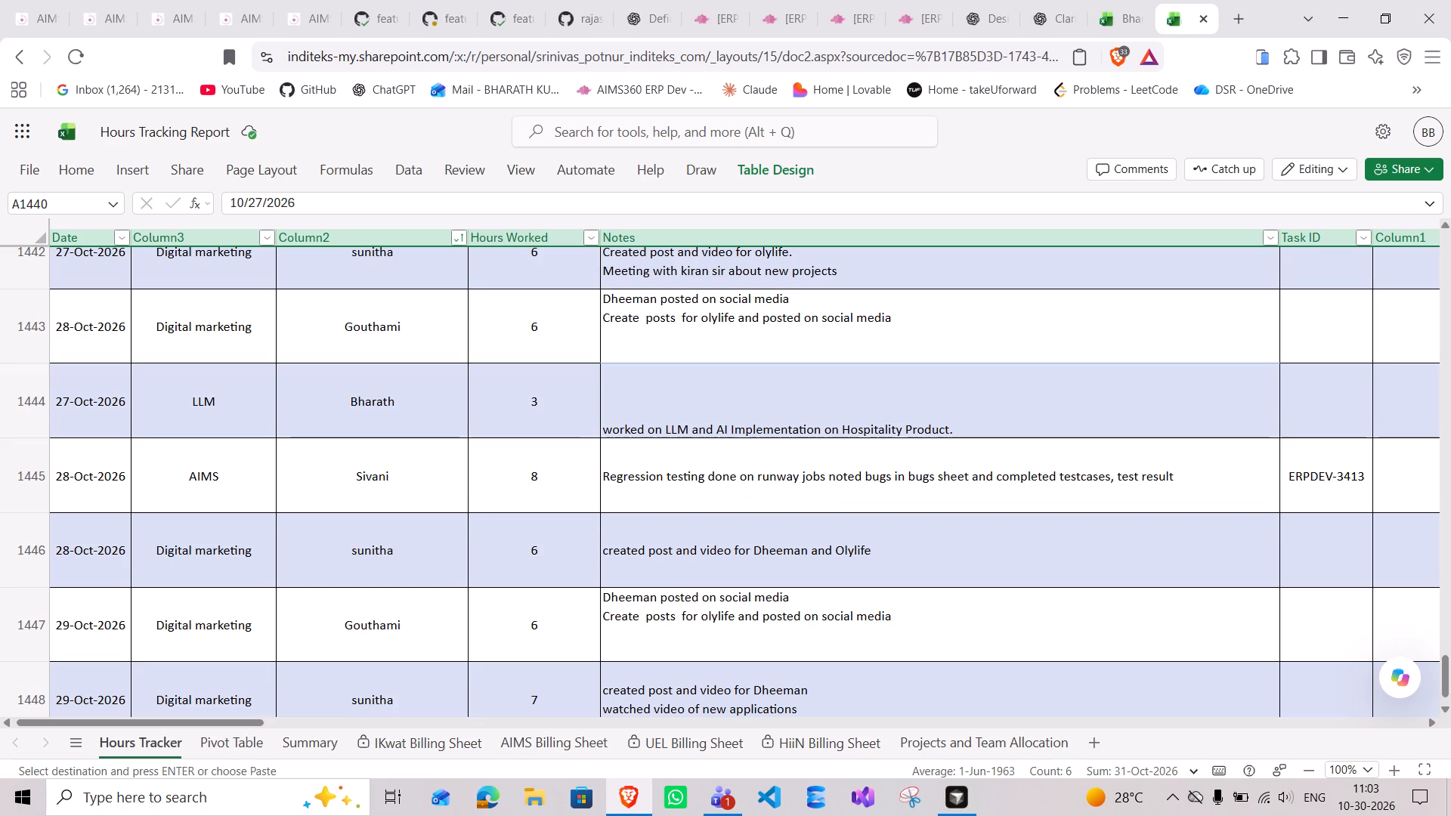
{"action": "scroll", "coordinate": [96, 462], "scroll_direction": "up", "scroll_amount": 1}
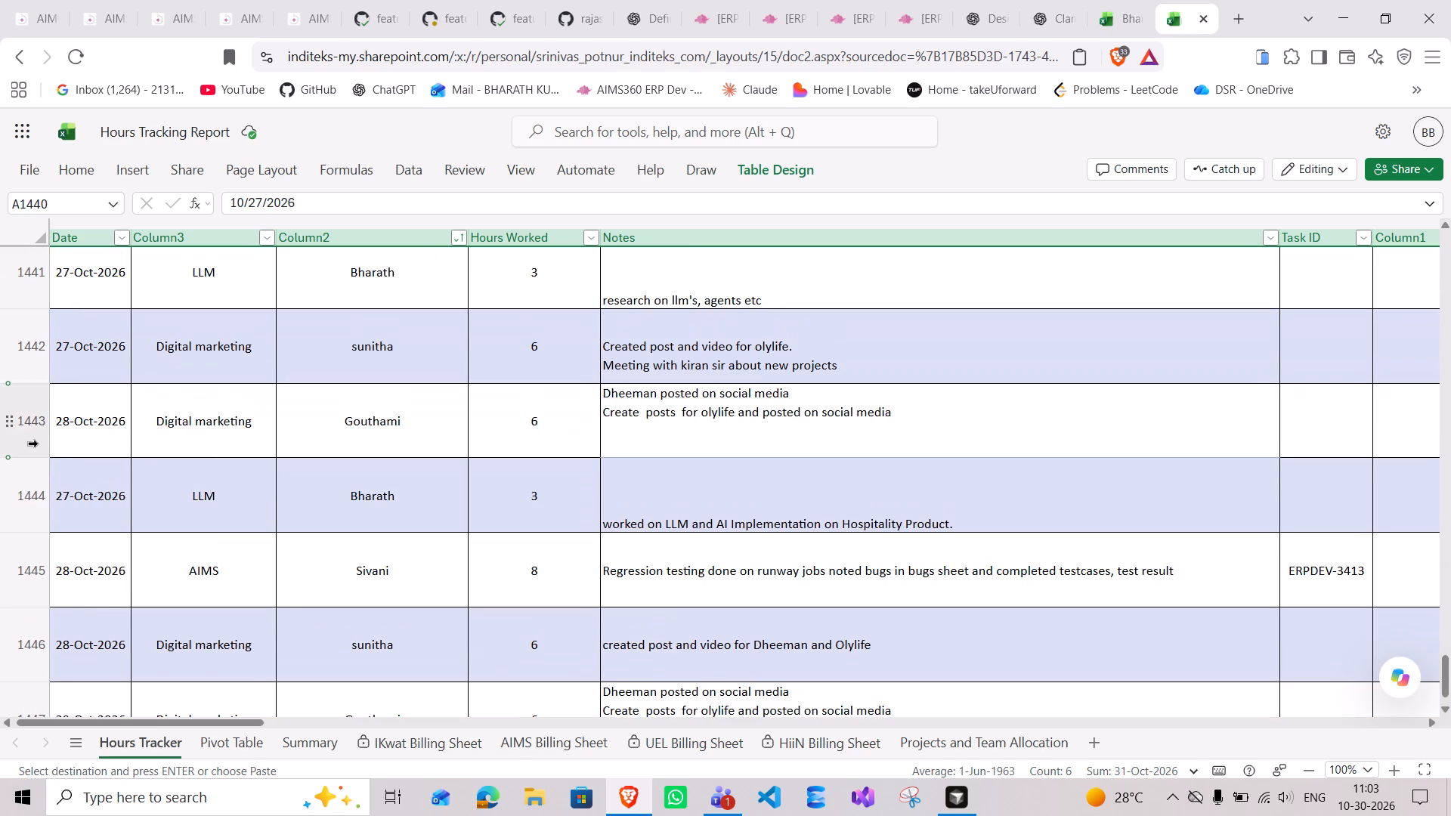
{"action": "right_click", "coordinate": [36, 442]}
{"action": "left_click", "coordinate": [91, 546]}
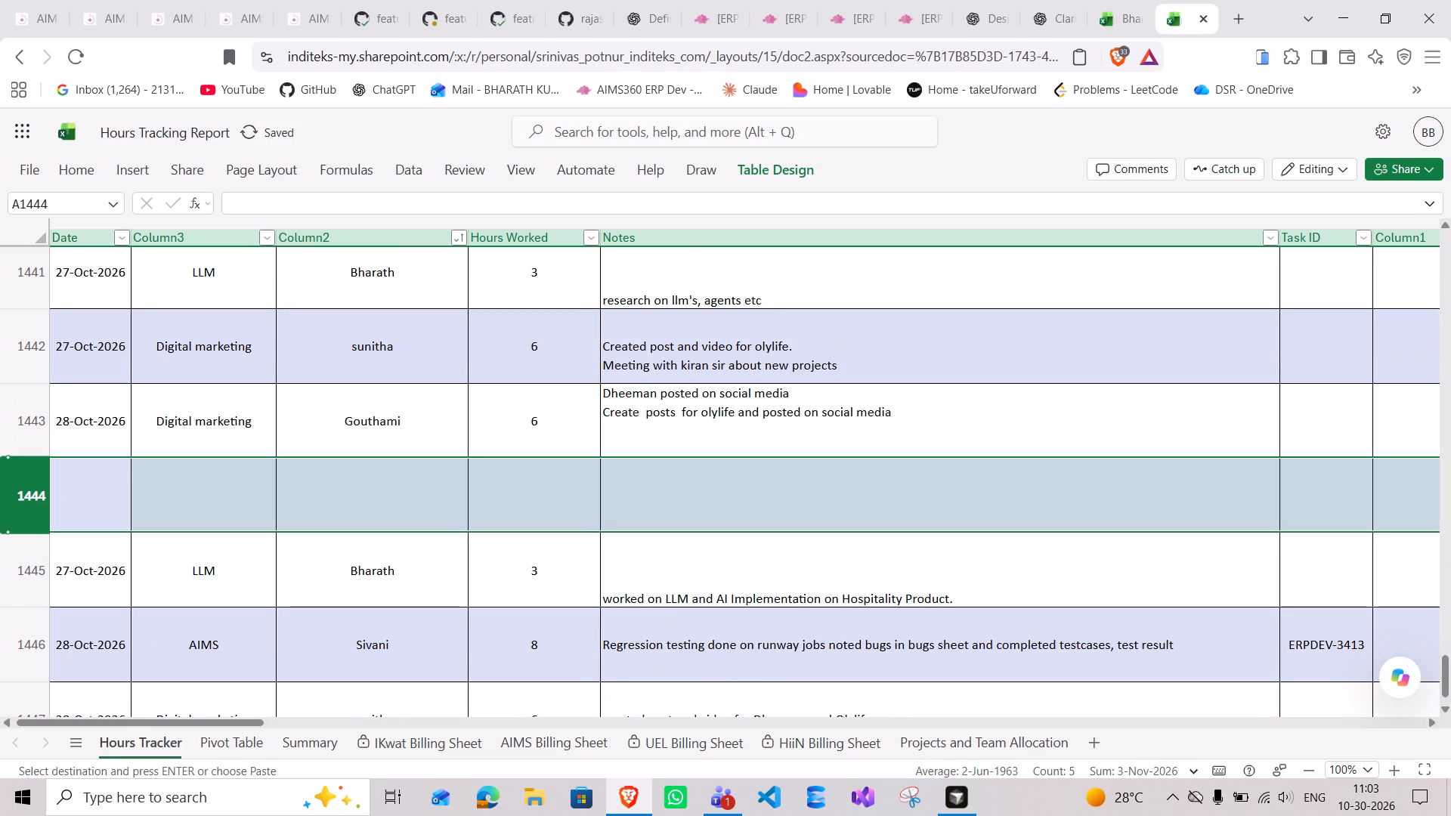
Duplicate Bharath's whole AIMS entry from row 1440 into the blank row 1444.
{"action": "left_click", "coordinate": [24, 504]}
{"action": "key", "text": "ctrl+v"}
{"action": "scroll", "coordinate": [184, 478], "scroll_direction": "up", "scroll_amount": 2}
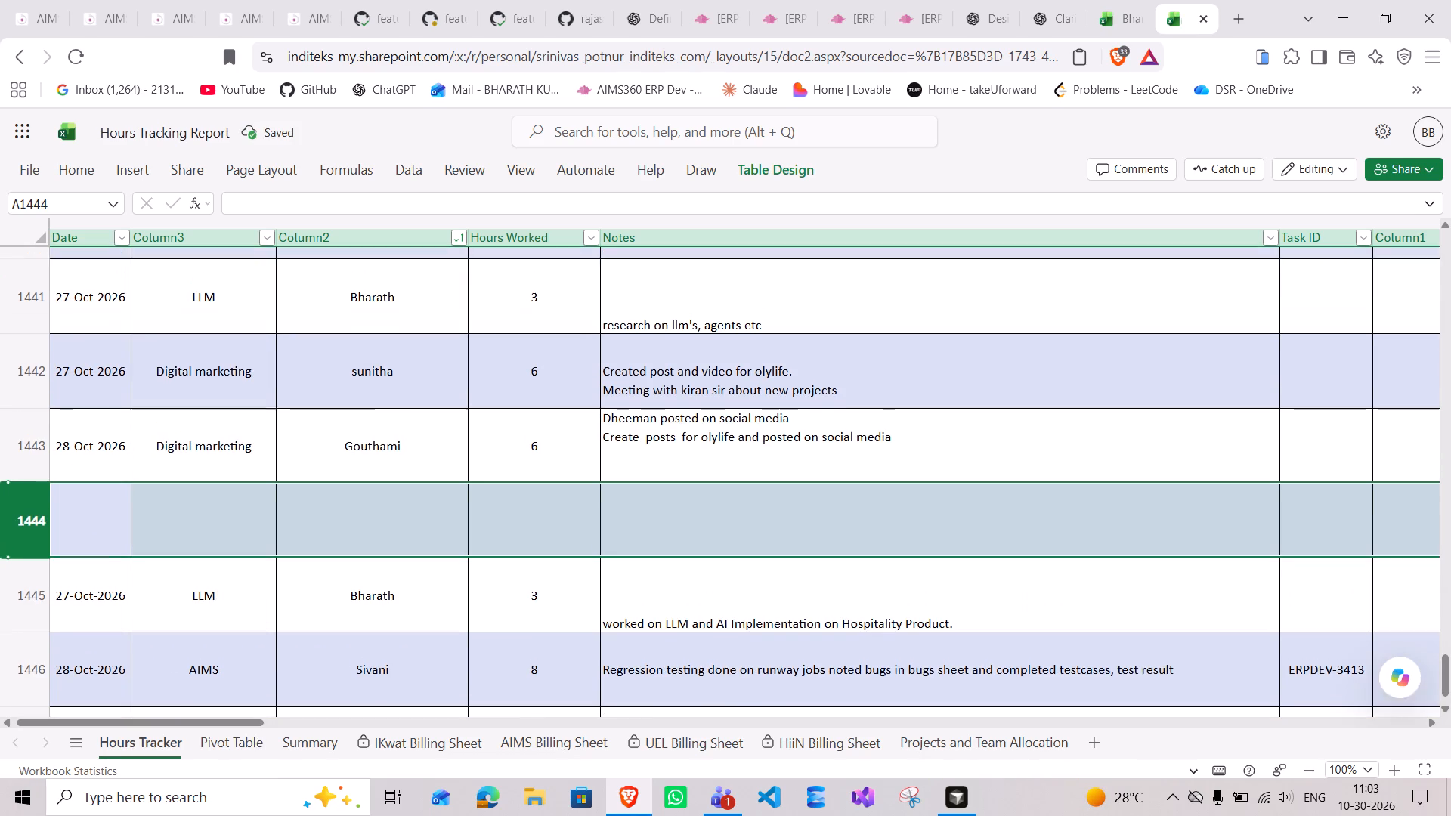
{"action": "scroll", "coordinate": [184, 478], "scroll_direction": "up", "scroll_amount": 2}
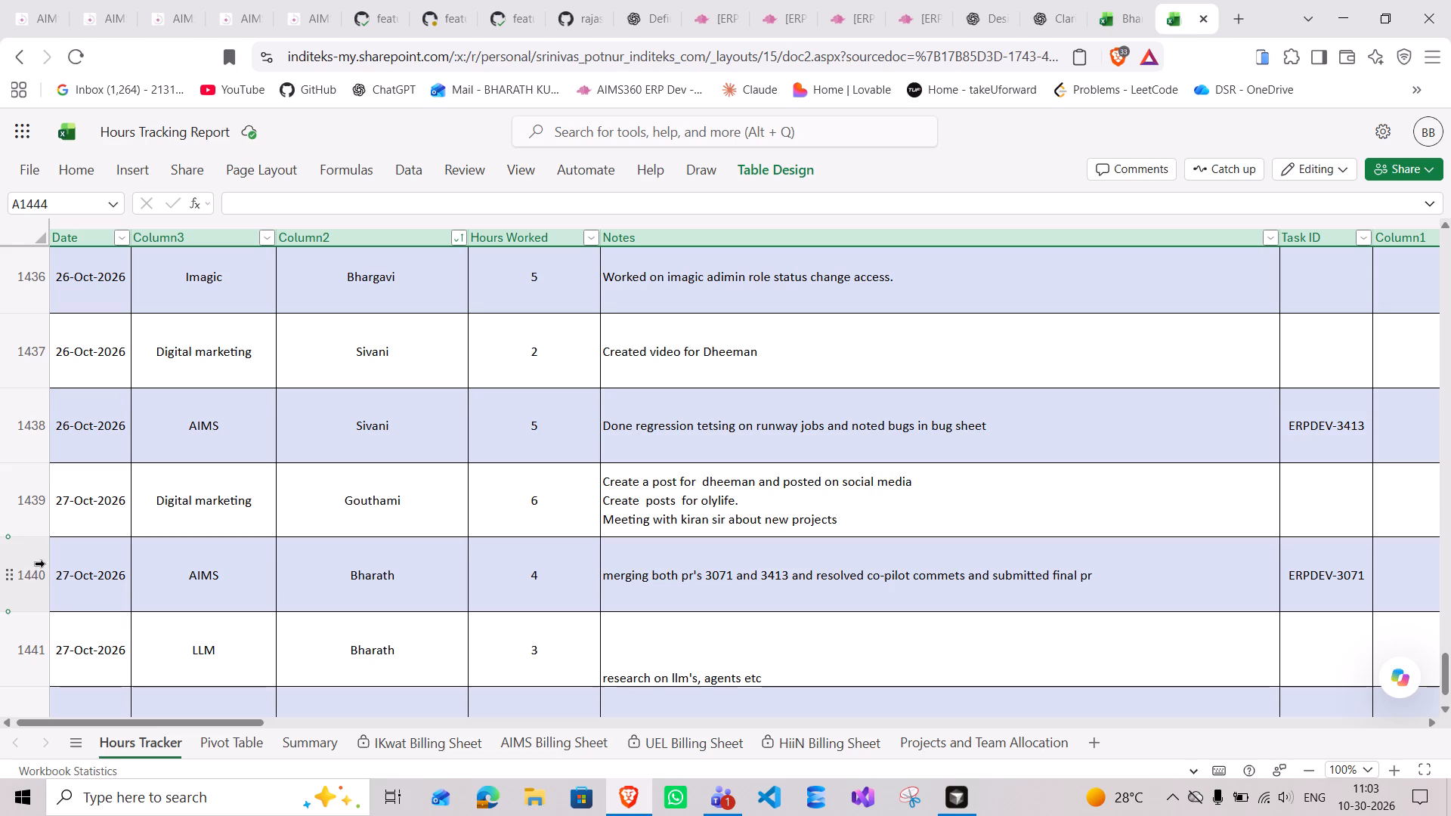
{"action": "left_click", "coordinate": [35, 568]}
{"action": "key", "text": "ctrl+c"}
{"action": "scroll", "coordinate": [145, 548], "scroll_direction": "down", "scroll_amount": 3}
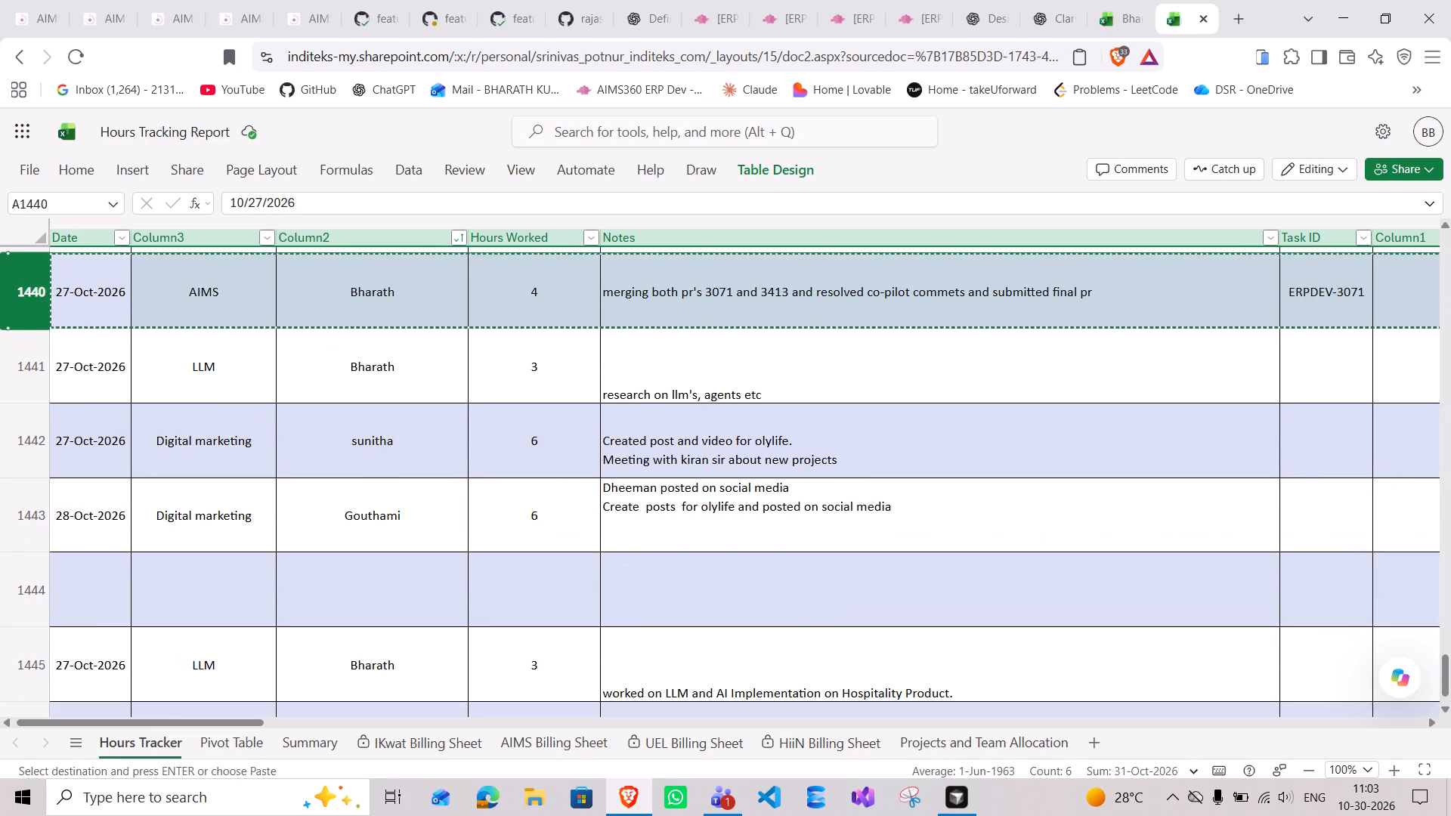
{"action": "left_click", "coordinate": [28, 583]}
{"action": "key", "text": "ctrl+v"}
Change the date of Bharath's LLM entry in row 1445 and AIMS entry in row 1444 to 28-Oct-2026.
{"action": "scroll", "coordinate": [117, 579], "scroll_direction": "down", "scroll_amount": 1}
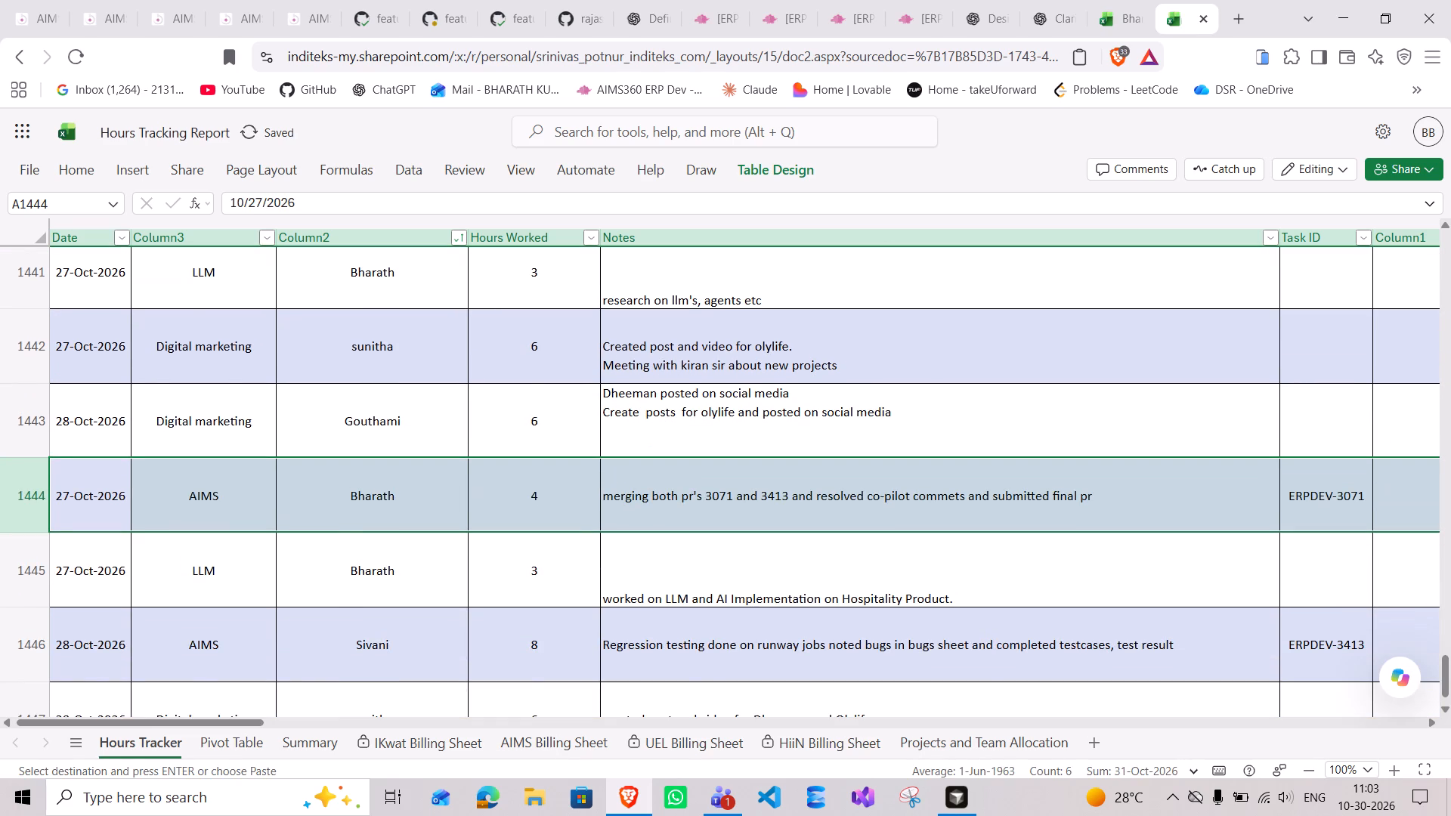
{"action": "double_click", "coordinate": [101, 588]}
{"action": "left_click", "coordinate": [230, 709]}
{"action": "double_click", "coordinate": [95, 500]}
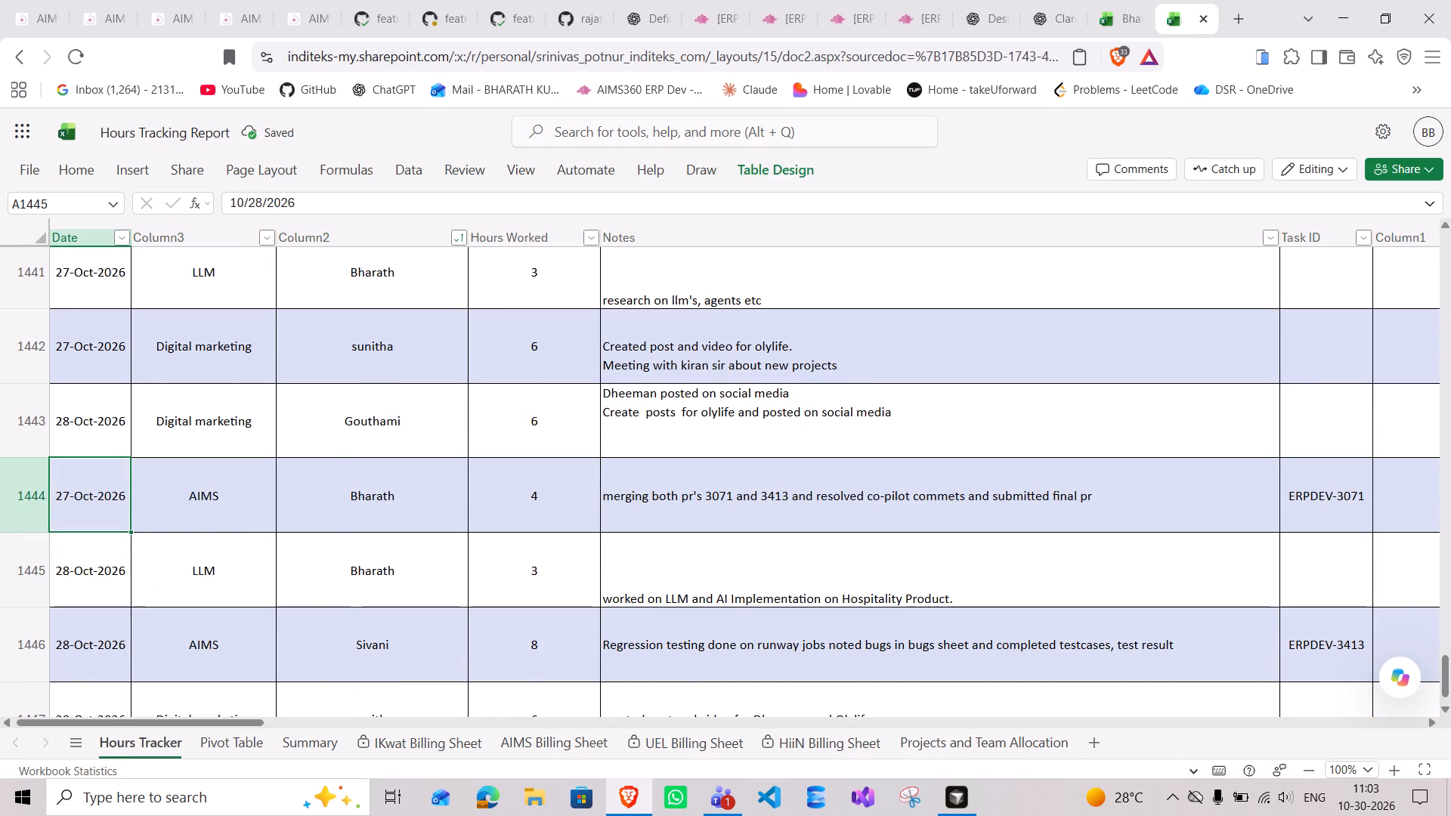
{"action": "left_click", "coordinate": [233, 641]}
Replace the Notes in row 1444 with Bharath-DSR's October 28 task about implementing Nitin's suggested changes and backmerging to the common branch.
{"action": "left_click", "coordinate": [1108, 0]}
{"action": "left_click", "coordinate": [594, 406]}
{"action": "key", "text": "ctrl+c"}
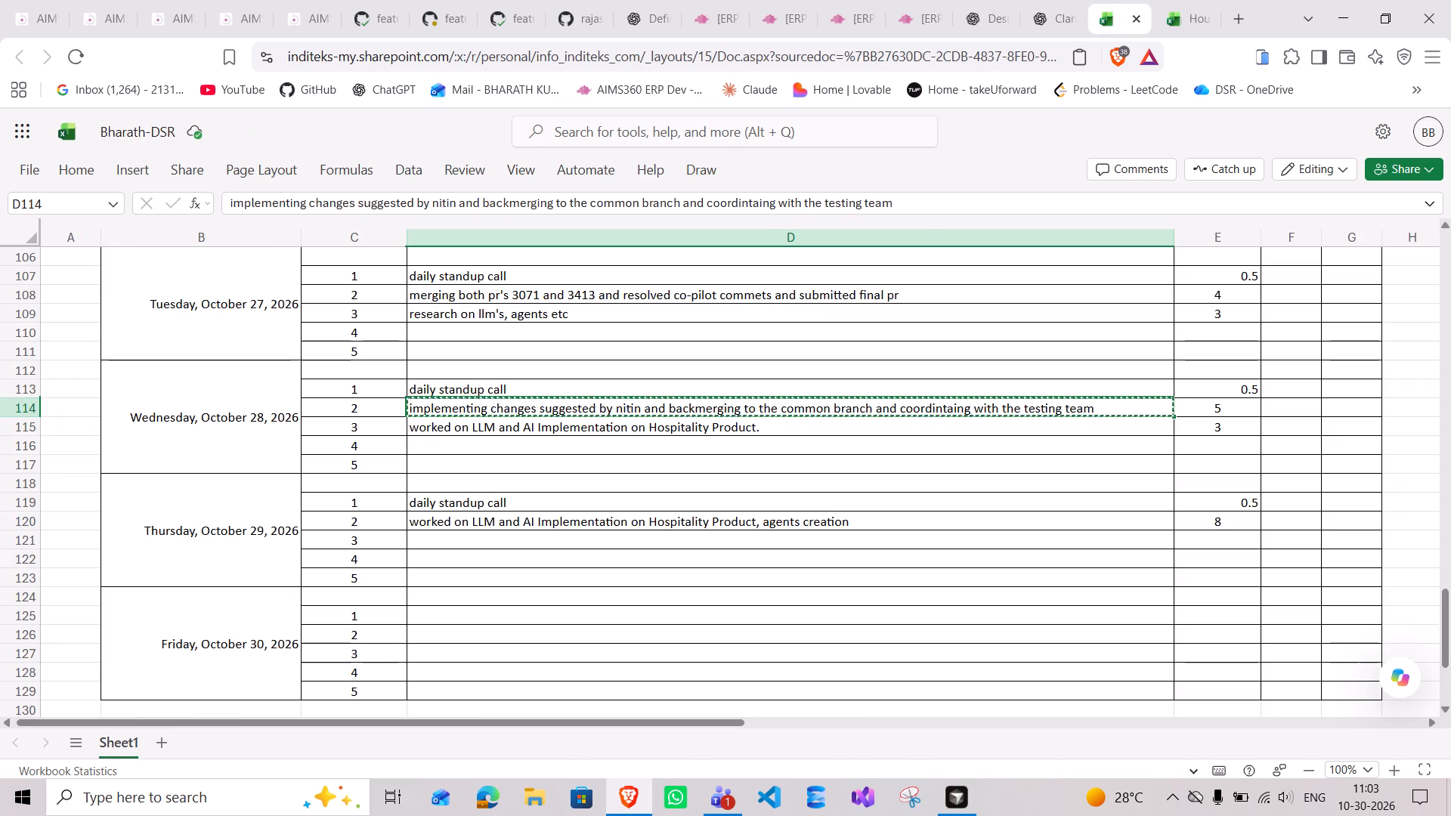
{"action": "left_click", "coordinate": [1157, 1]}
{"action": "left_click", "coordinate": [740, 506]}
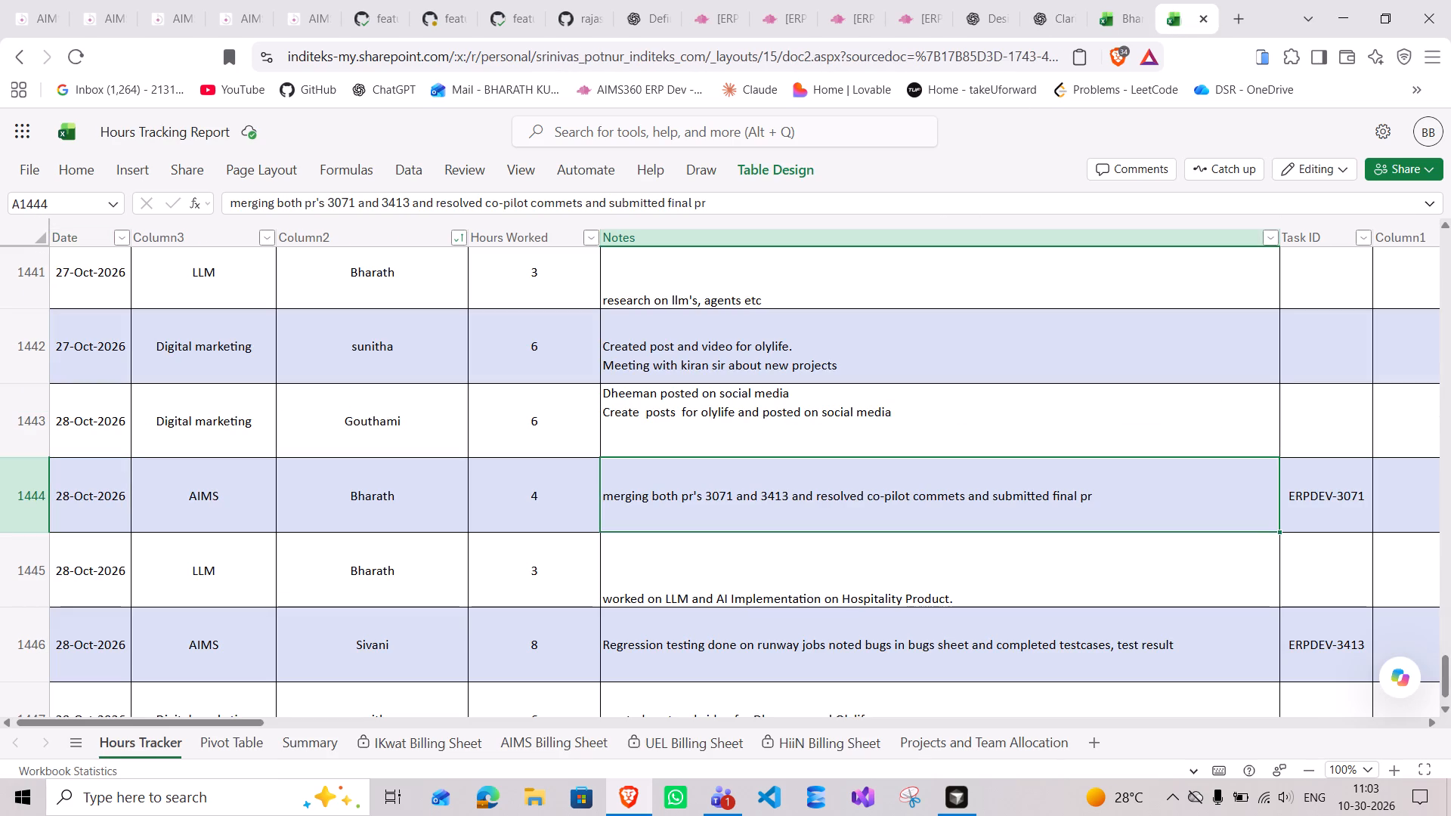
{"action": "key", "text": "ctrl+v"}
Check the October 28 hours in Bharath-DSR, set Hours Worked for Bharath's AIMS entry in row 1444 to 5, and save.
{"action": "left_click", "coordinate": [1123, 2]}
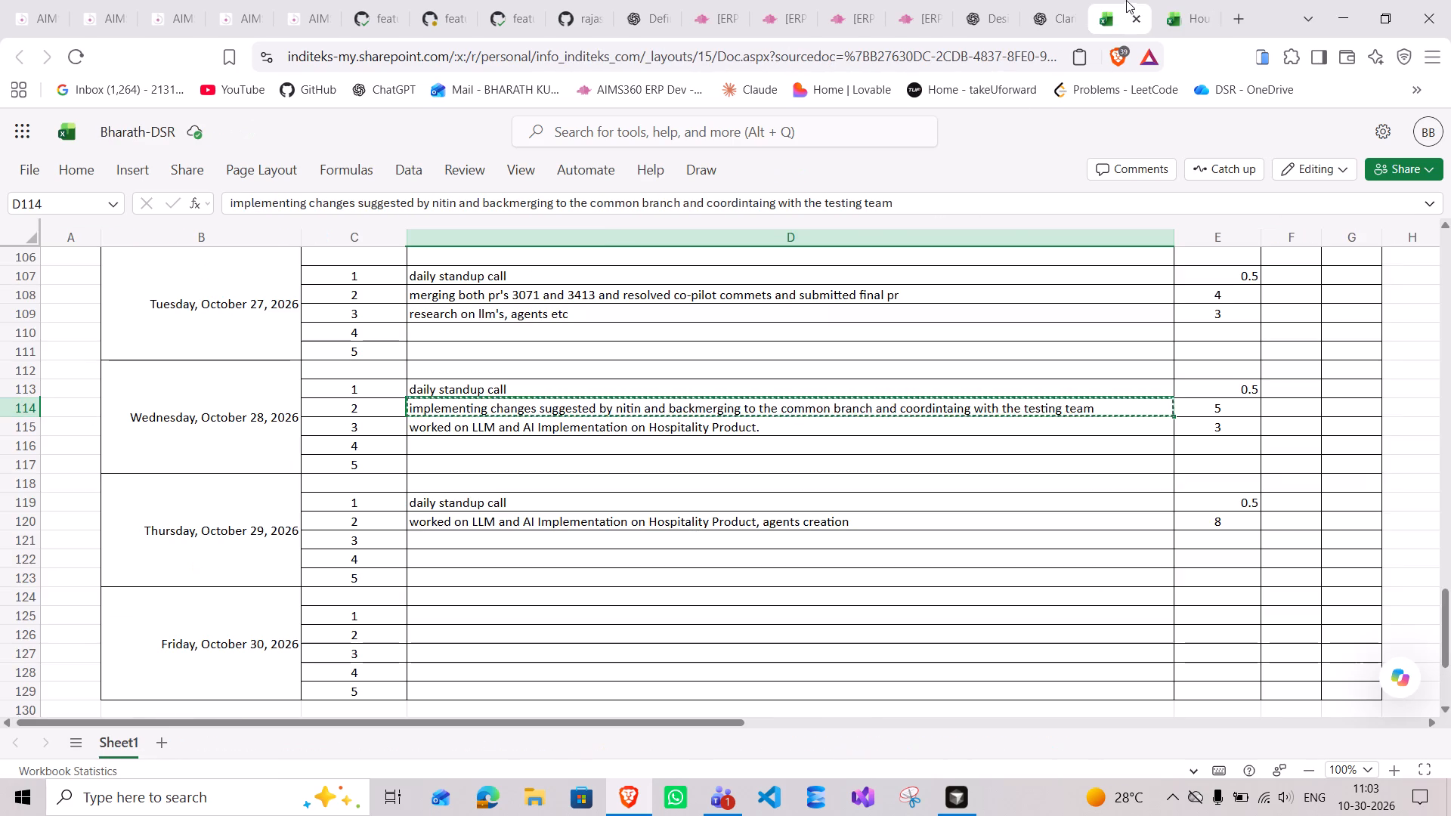
{"action": "left_click", "coordinate": [1168, 0]}
{"action": "left_click", "coordinate": [555, 488]}
{"action": "key", "text": "5"}
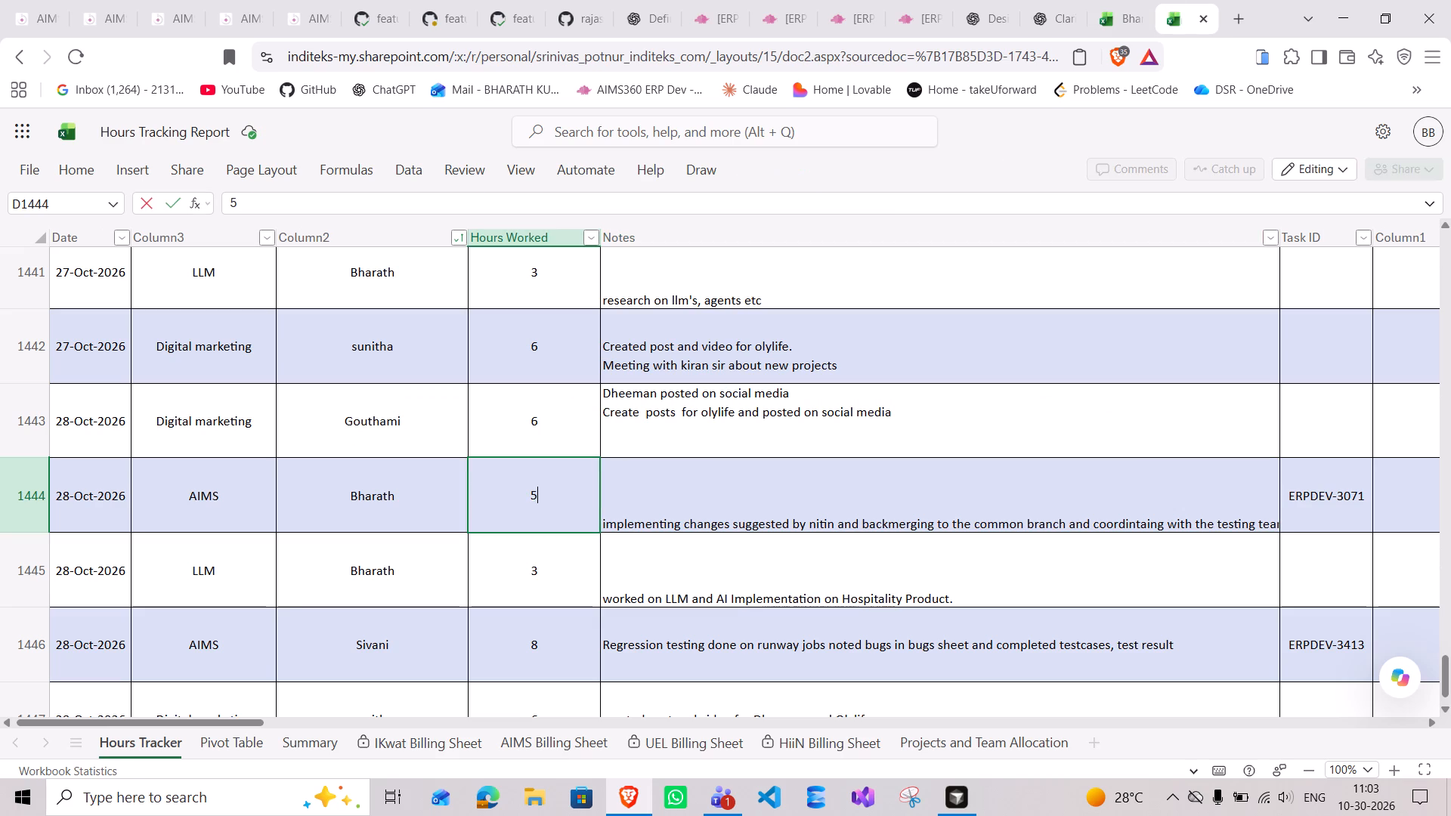
{"action": "left_click", "coordinate": [1323, 556]}
{"action": "key", "text": "ctrl+s"}
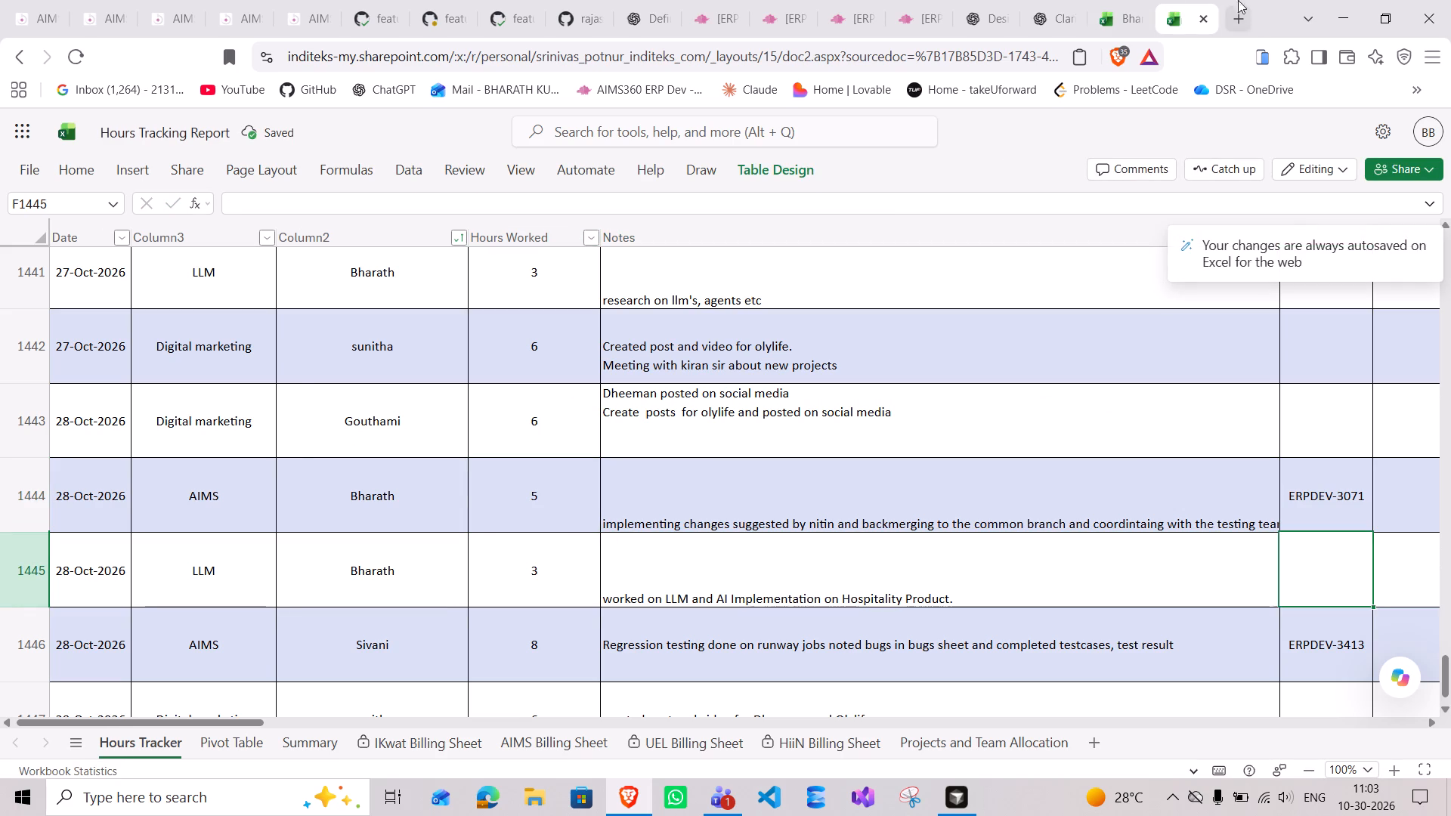
Review the October 29 tasks in Bharath-DSR and locate the 29-Oct-2026 entries at the end of the Hours Tracking Report.
{"action": "left_click", "coordinate": [1126, 0]}
{"action": "scroll", "coordinate": [549, 447], "scroll_direction": "down", "scroll_amount": 1}
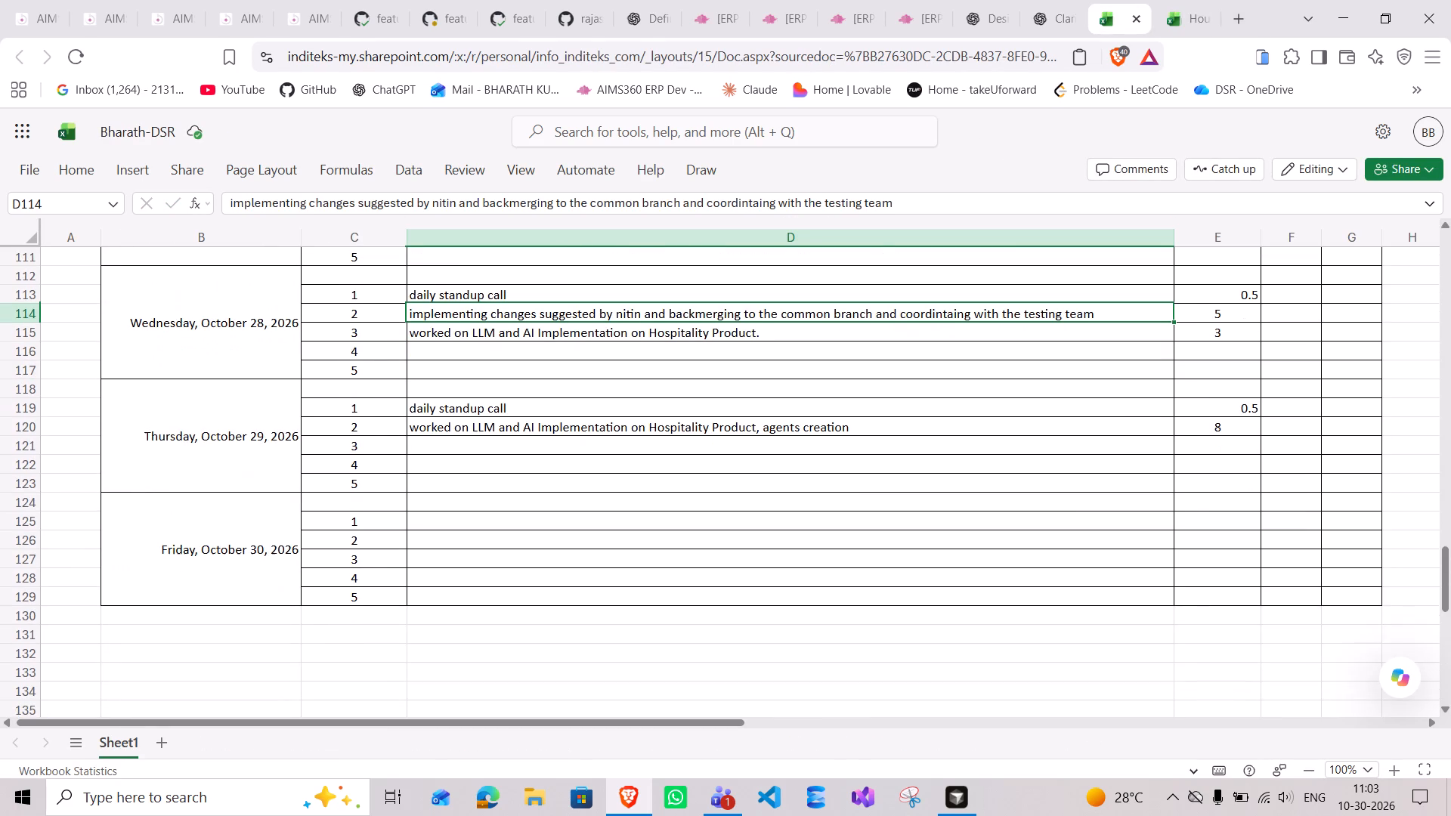
{"action": "left_click", "coordinate": [596, 457]}
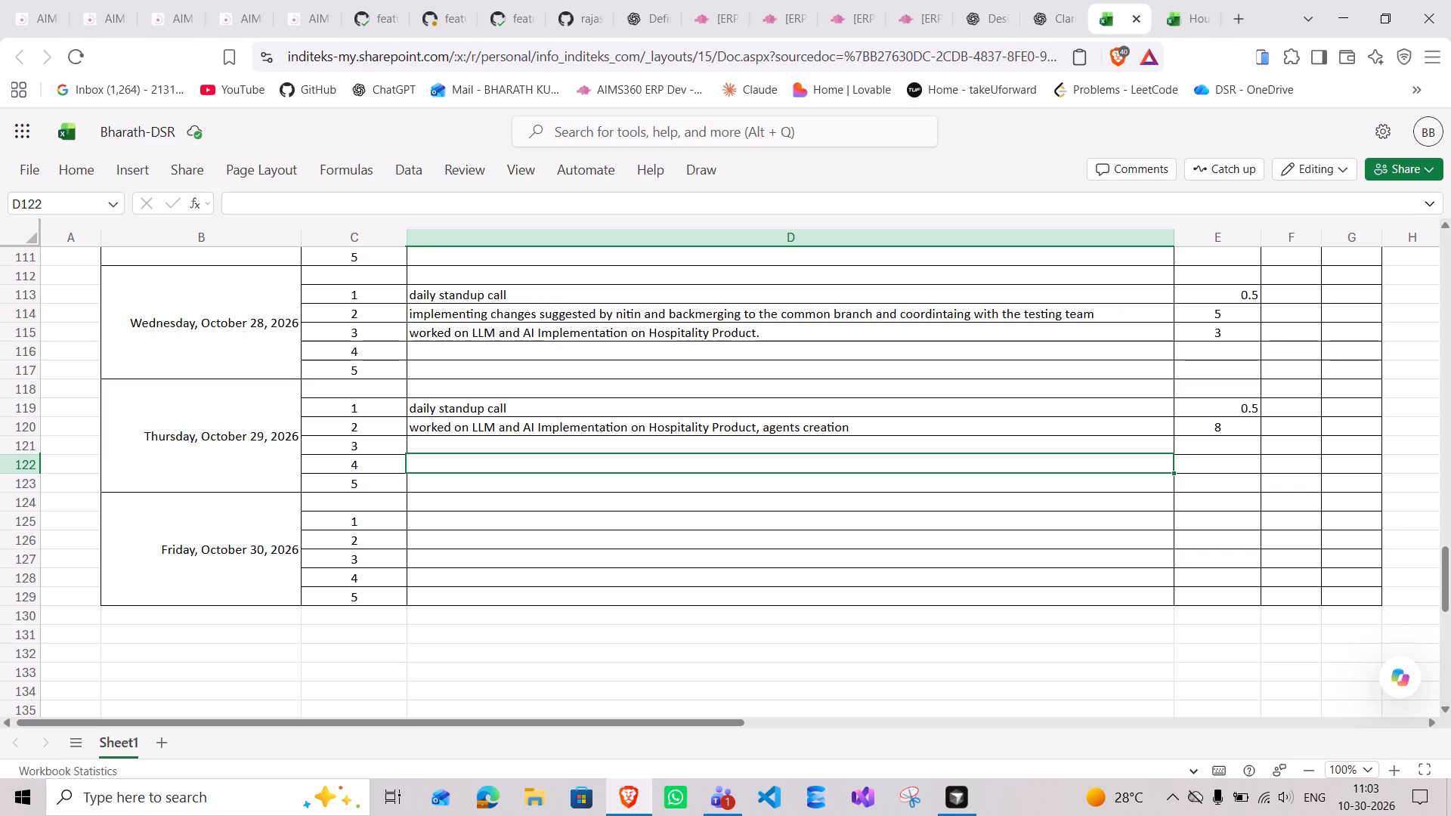
{"action": "left_click", "coordinate": [571, 410]}
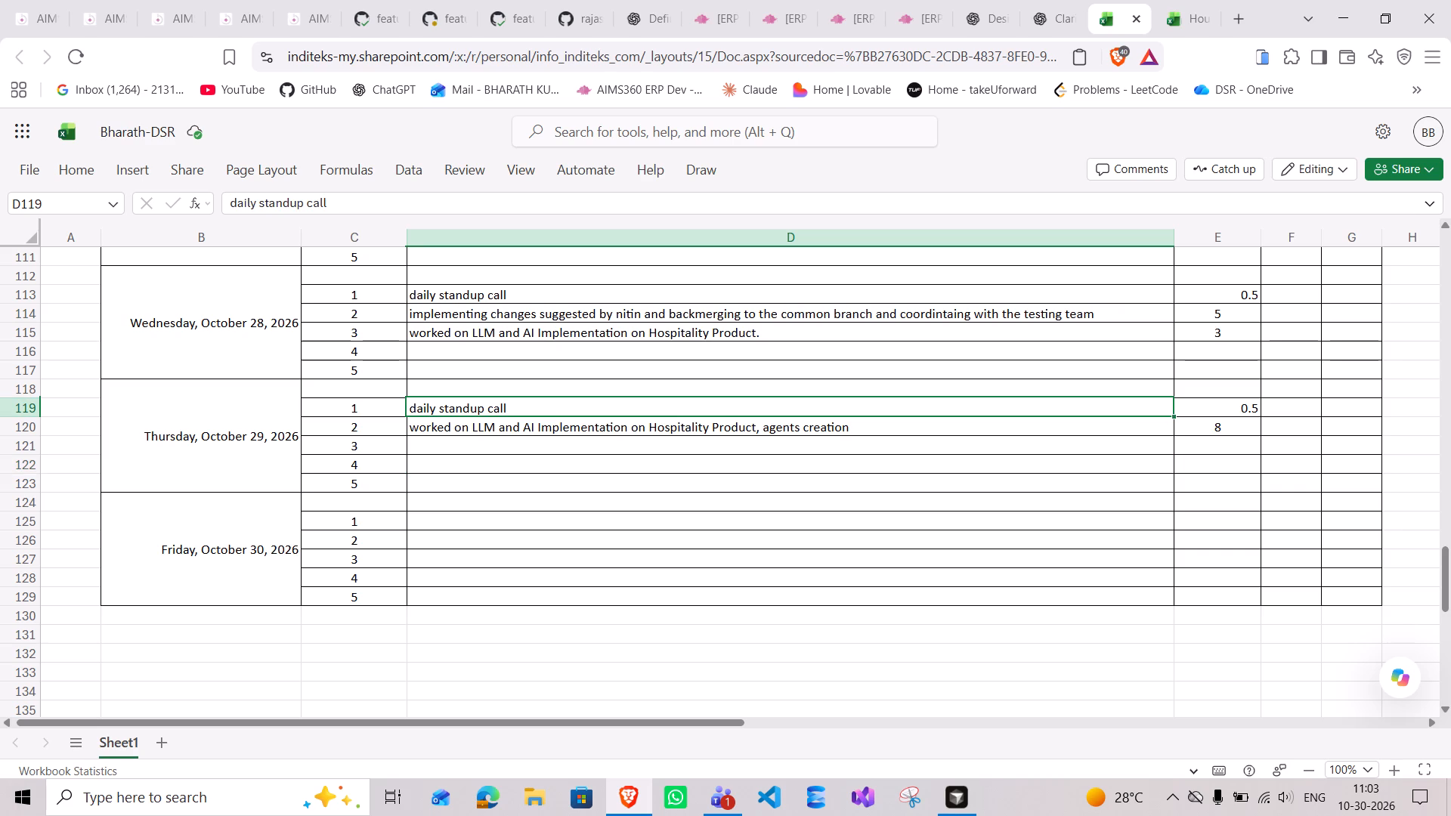
{"action": "left_click", "coordinate": [1183, 0]}
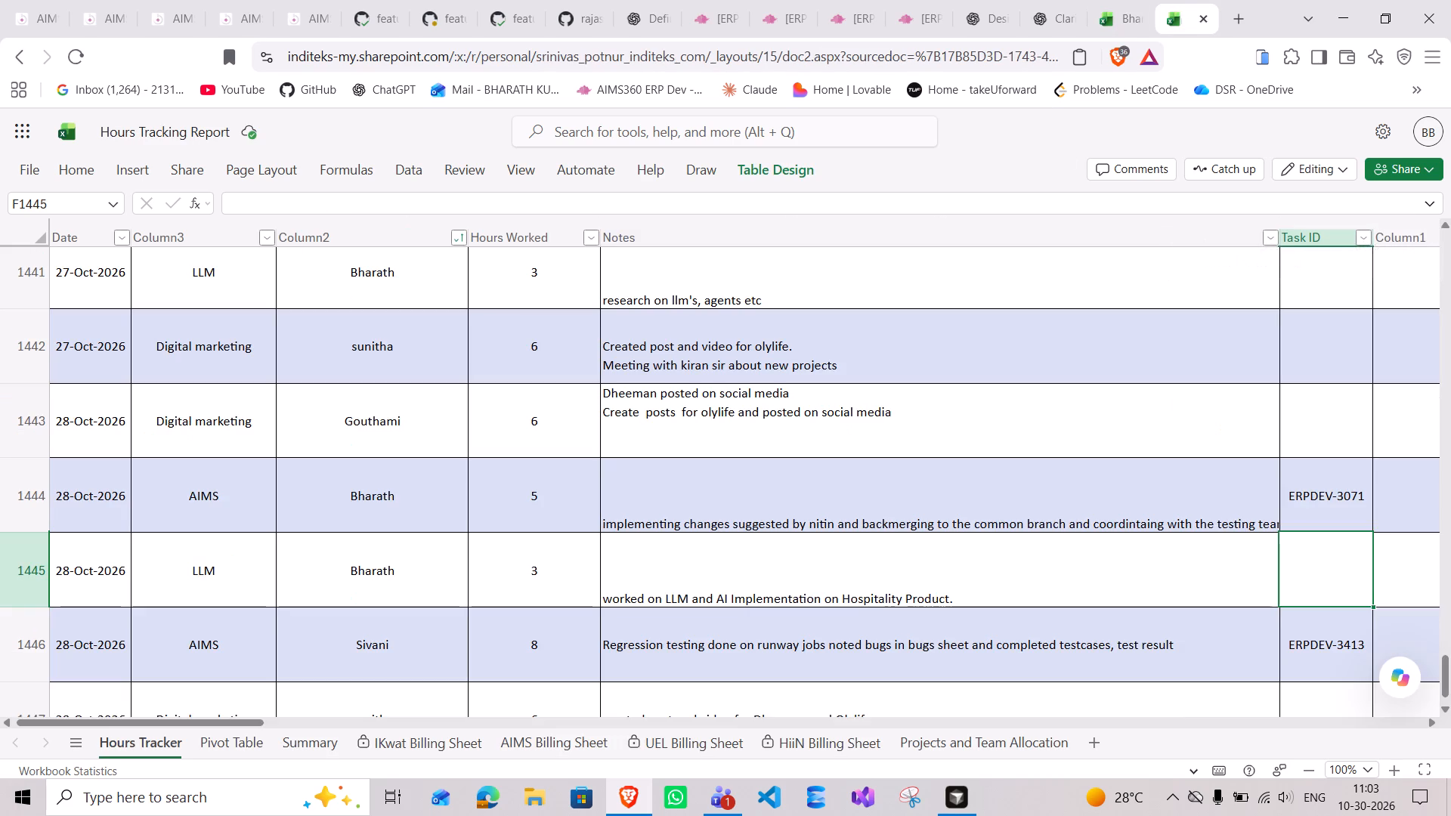
{"action": "scroll", "coordinate": [370, 538], "scroll_direction": "down", "scroll_amount": 1}
{"action": "scroll", "coordinate": [203, 549], "scroll_direction": "down", "scroll_amount": 1}
{"action": "scroll", "coordinate": [77, 502], "scroll_direction": "down", "scroll_amount": 2}
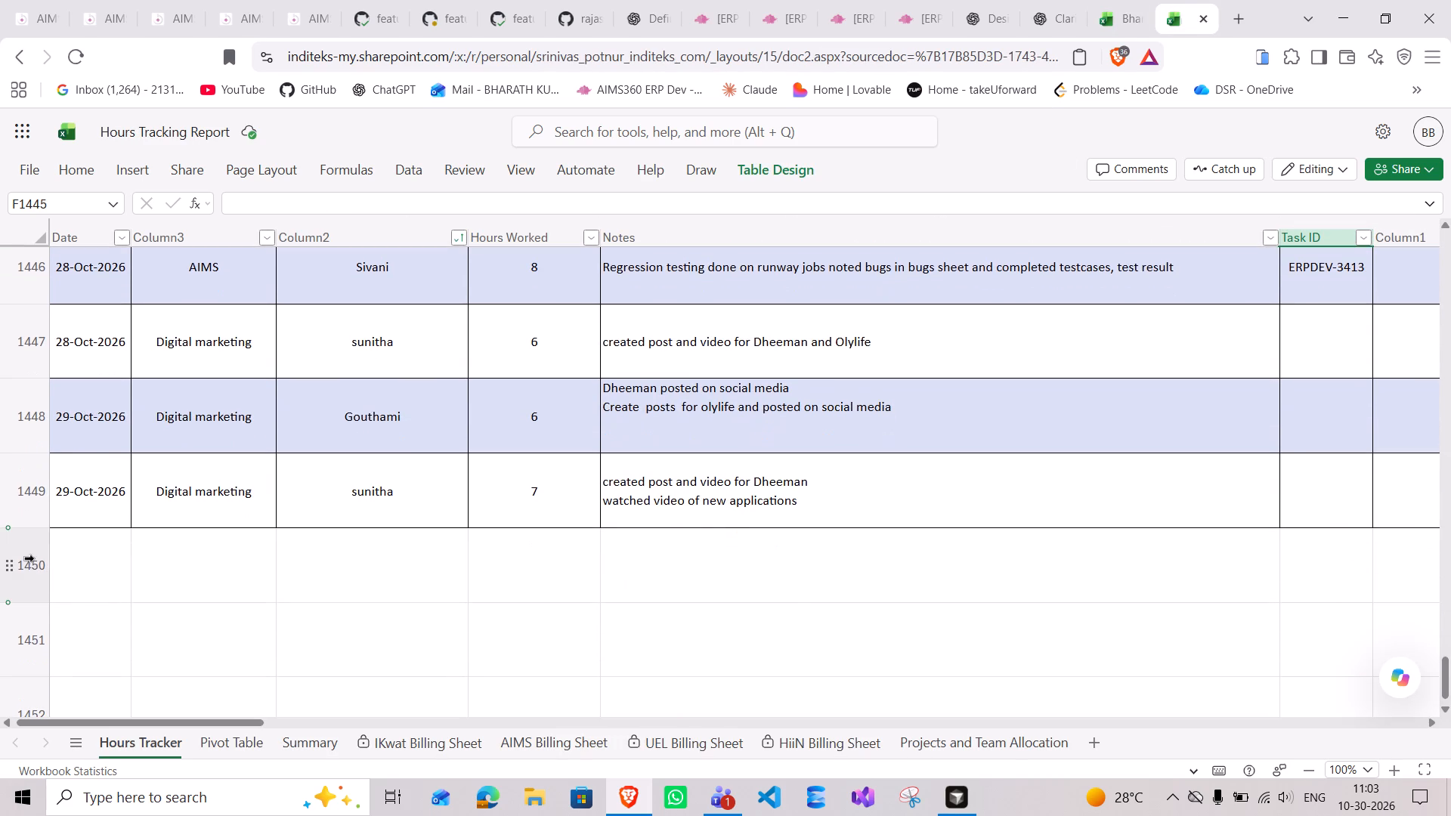
Copy Bharath's LLM entry from row 1445 into empty row 1450 and change the copy's date to 29-Oct-2026.
{"action": "scroll", "coordinate": [73, 540], "scroll_direction": "up", "scroll_amount": 2}
{"action": "scroll", "coordinate": [60, 464], "scroll_direction": "up", "scroll_amount": 1}
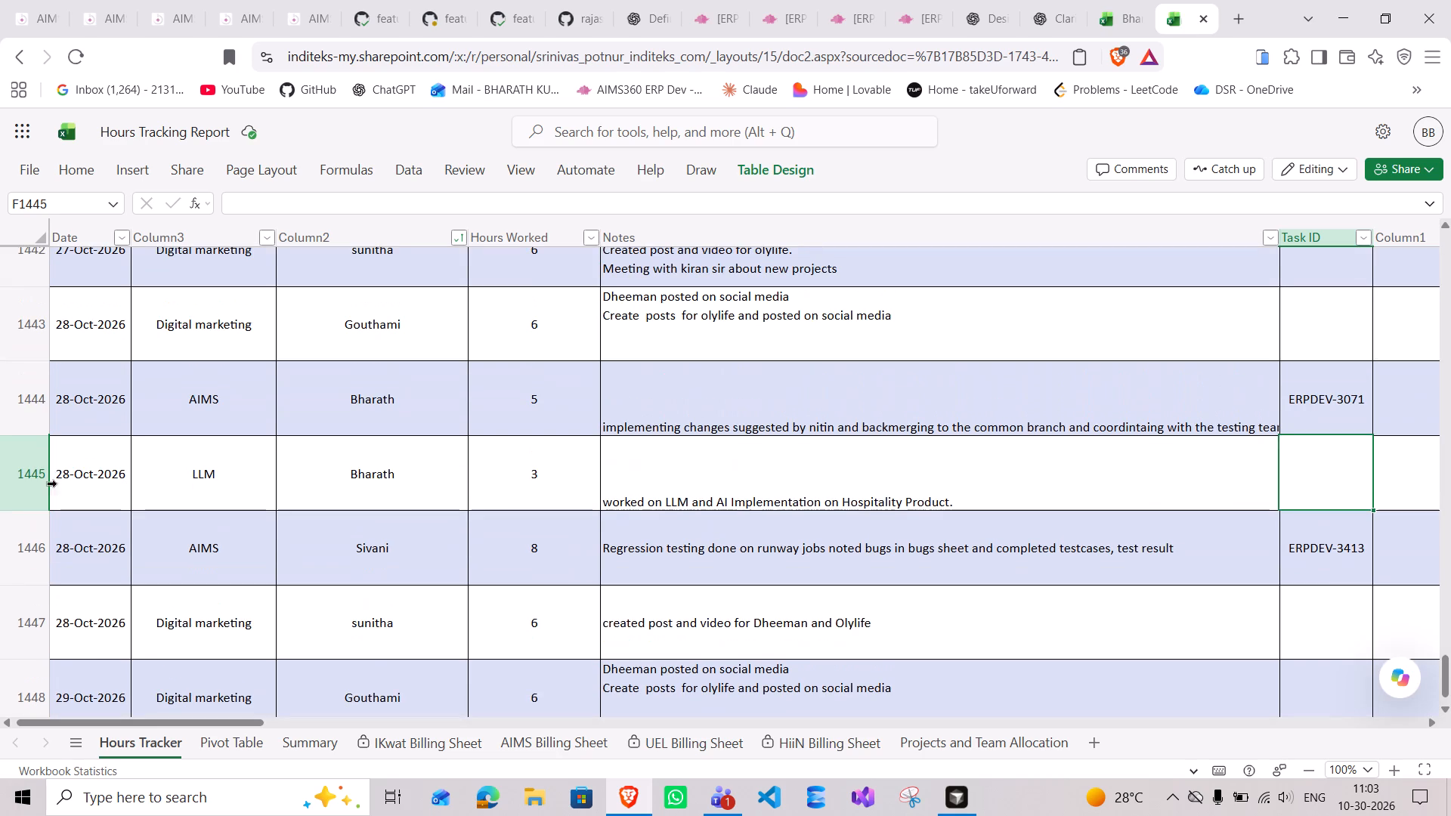
{"action": "left_click", "coordinate": [31, 481]}
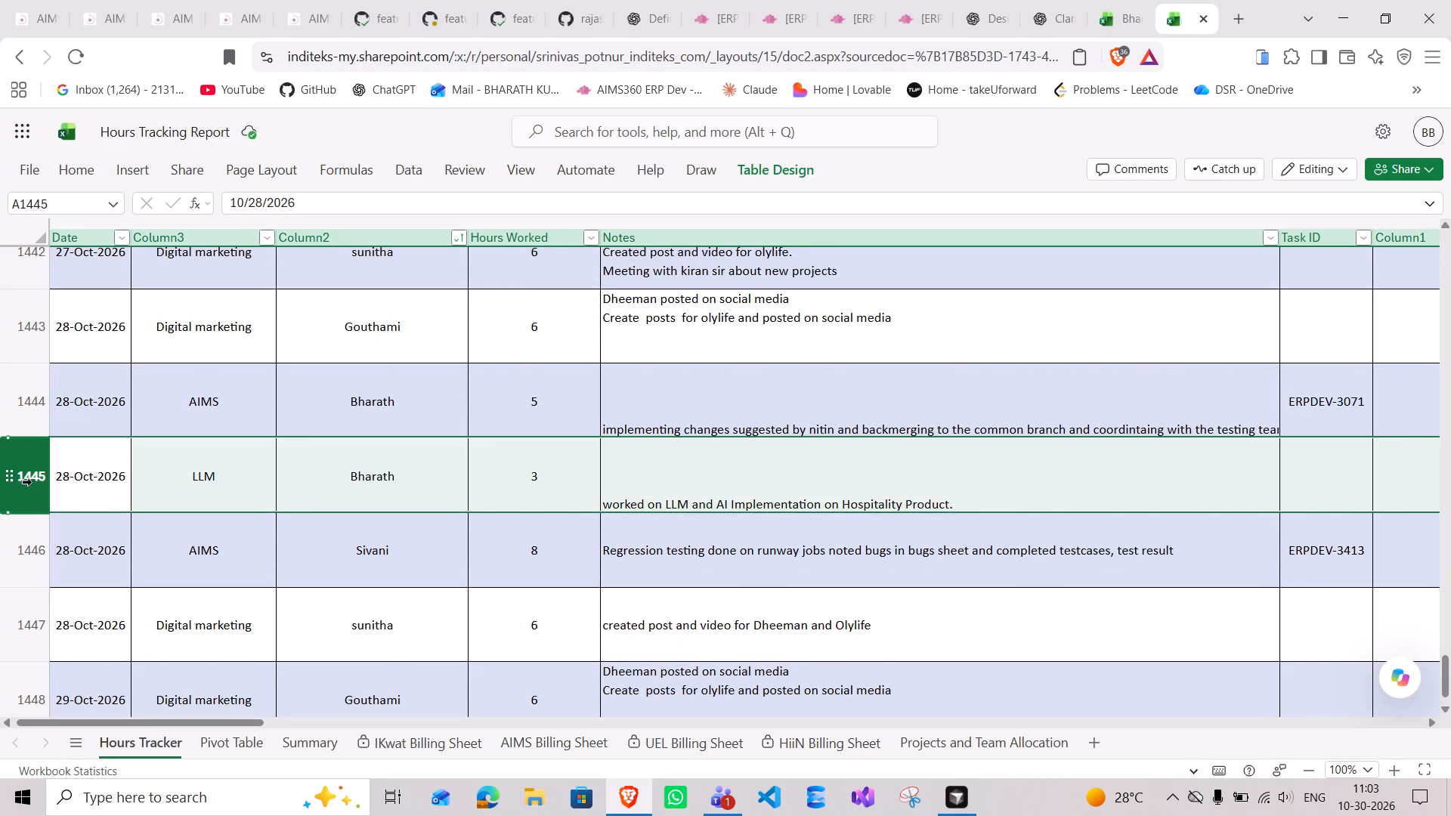
{"action": "key", "text": "ctrl+c"}
{"action": "scroll", "coordinate": [182, 492], "scroll_direction": "down", "scroll_amount": 4}
{"action": "left_click", "coordinate": [41, 476]}
{"action": "key", "text": "ctrl+v"}
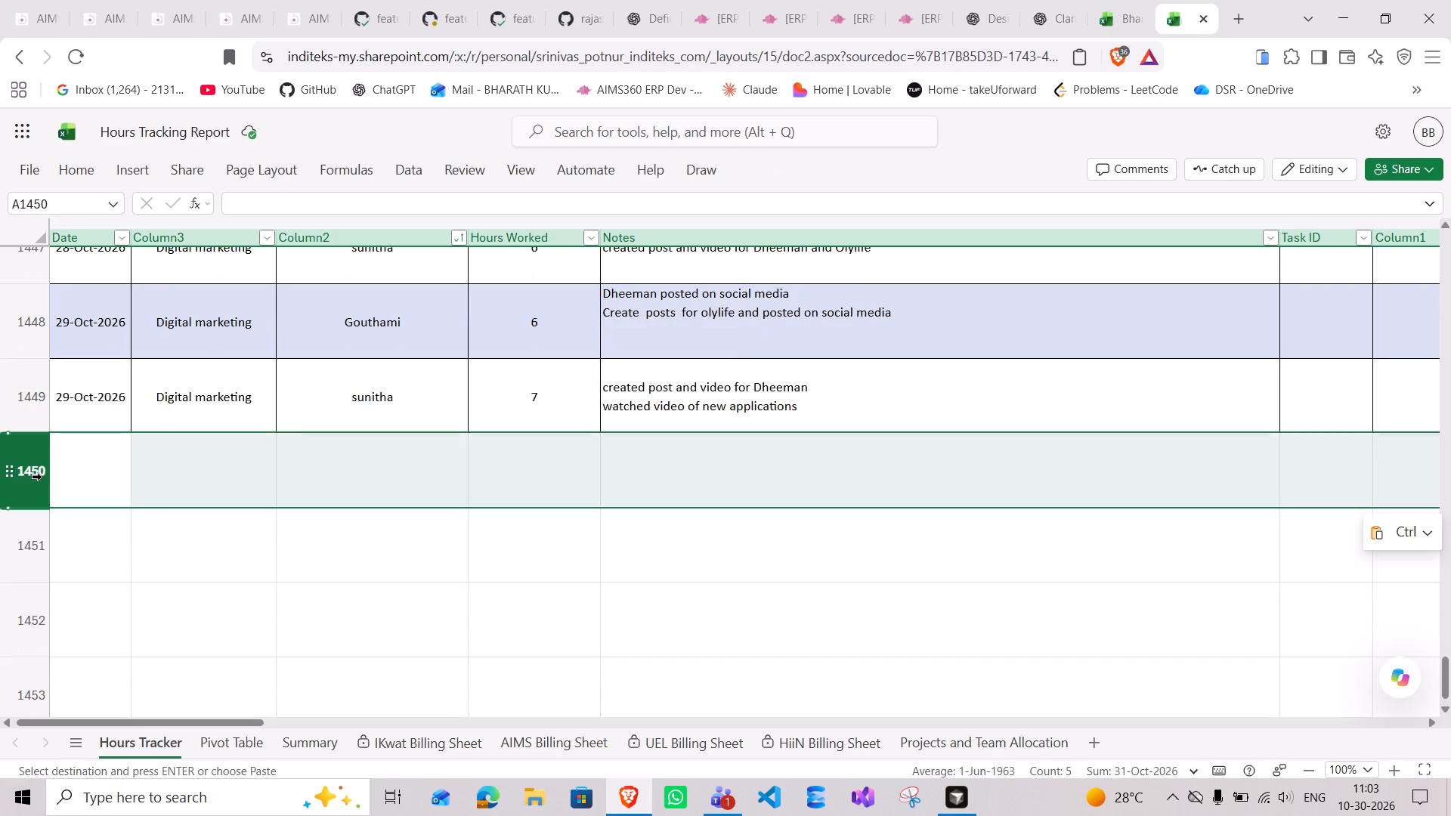
{"action": "double_click", "coordinate": [98, 492]}
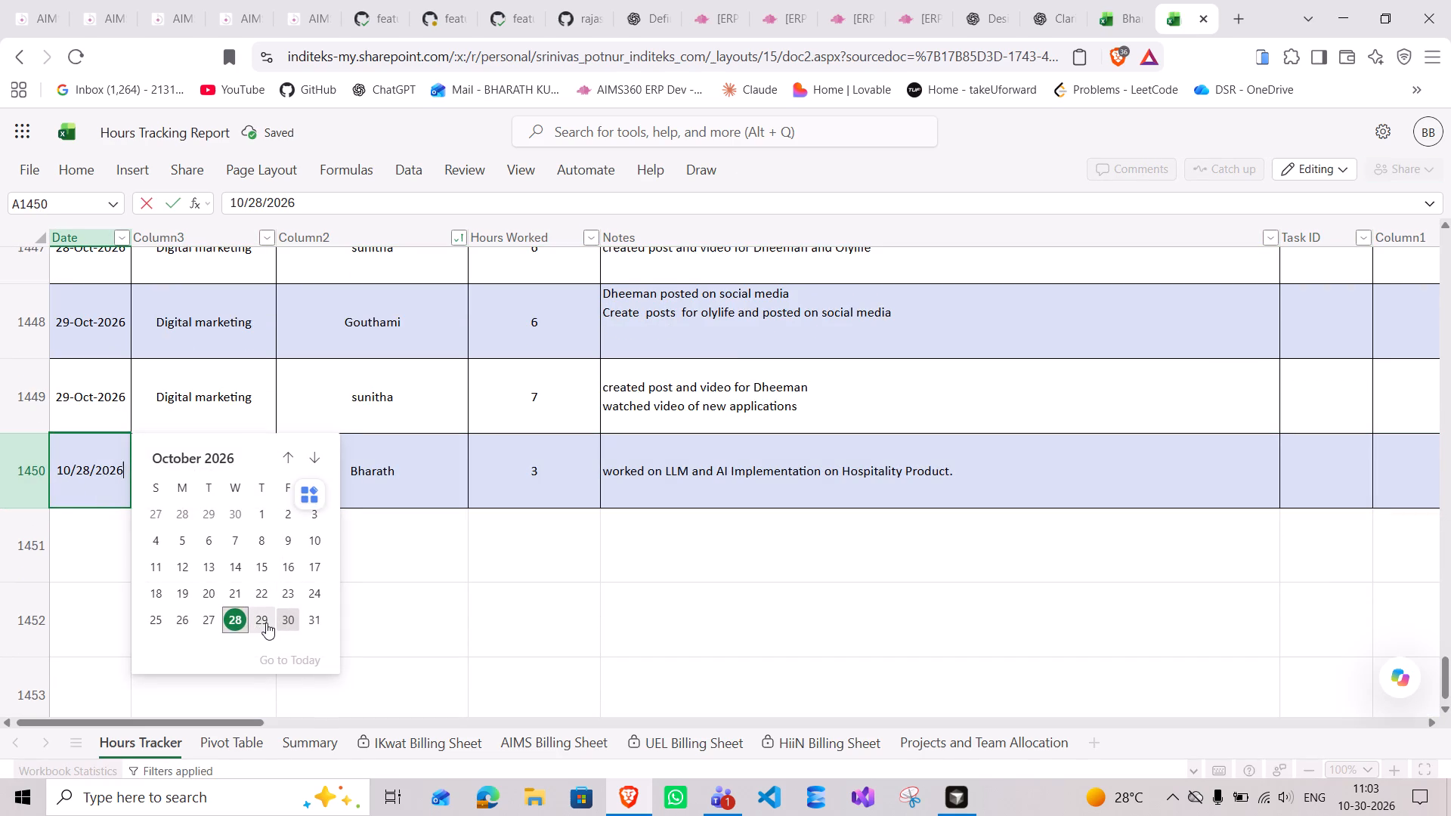
{"action": "left_click", "coordinate": [266, 623]}
{"action": "left_click", "coordinate": [586, 521]}
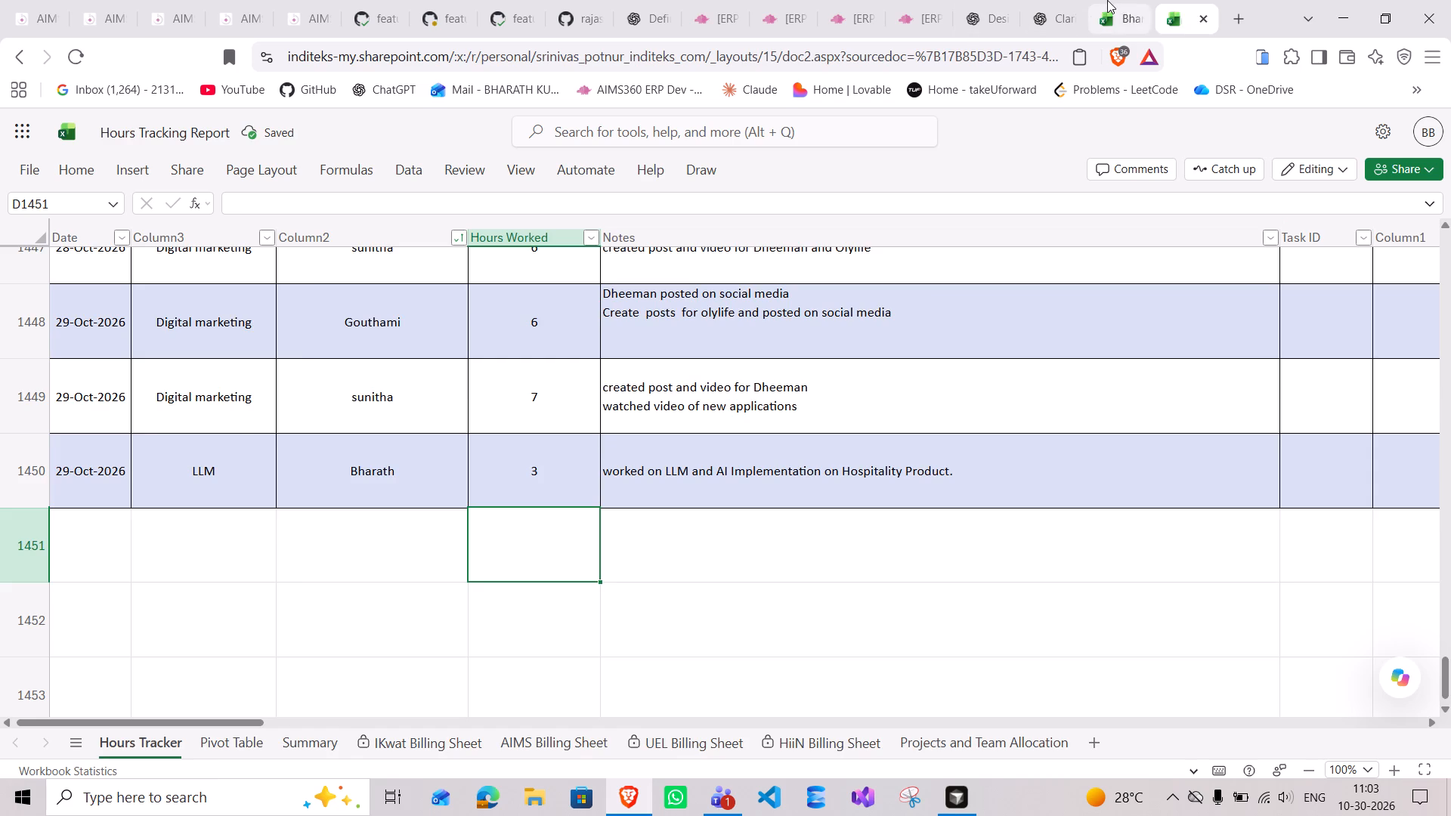
Check the October 29 hours in Bharath-DSR and set Hours Worked for Bharath's LLM entry in row 1450 to 8.
{"action": "left_click", "coordinate": [1107, 0]}
{"action": "left_click", "coordinate": [1172, 0]}
{"action": "left_click", "coordinate": [533, 482]}
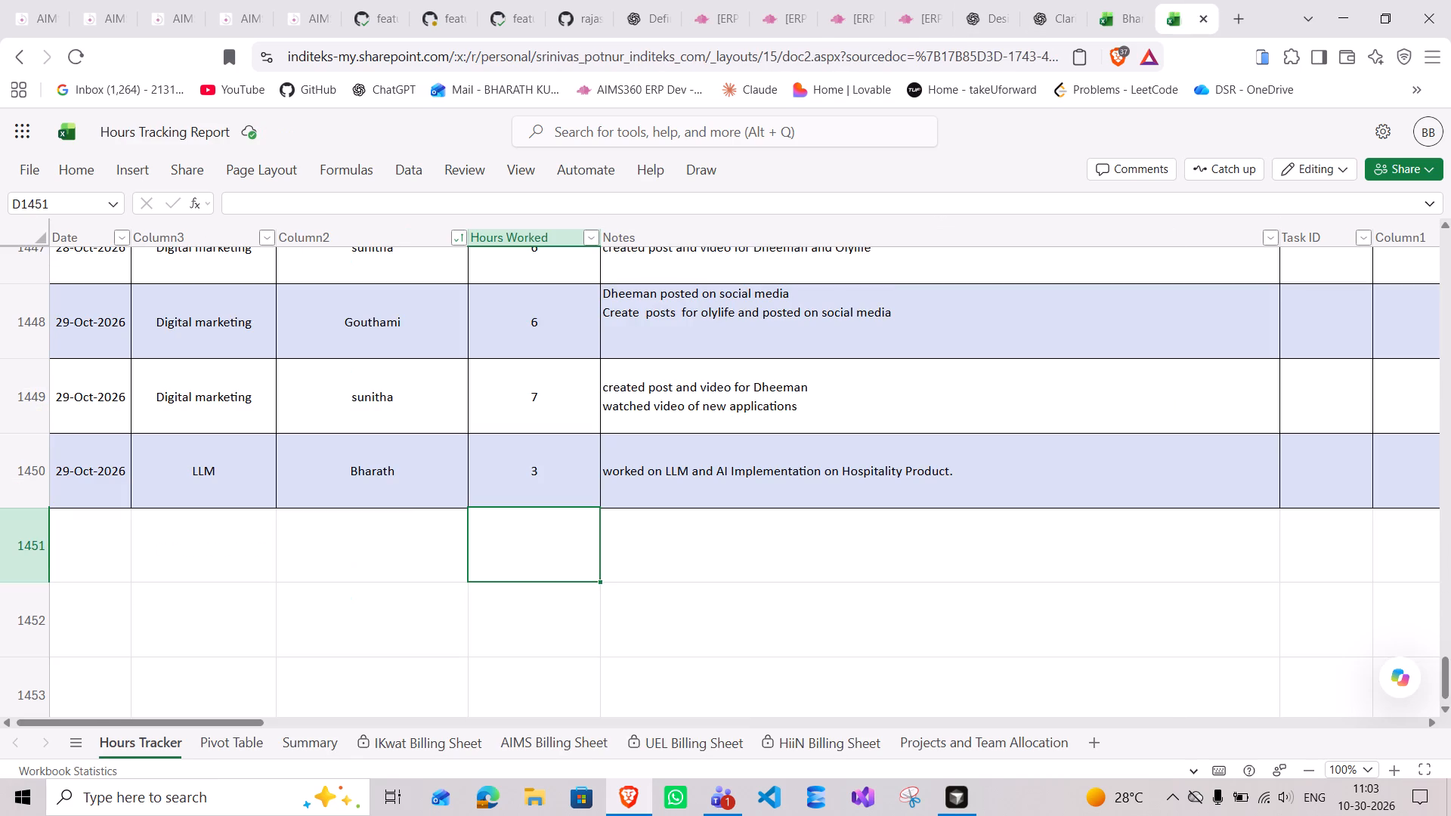
{"action": "key", "text": "8"}
{"action": "left_click", "coordinate": [754, 512]}
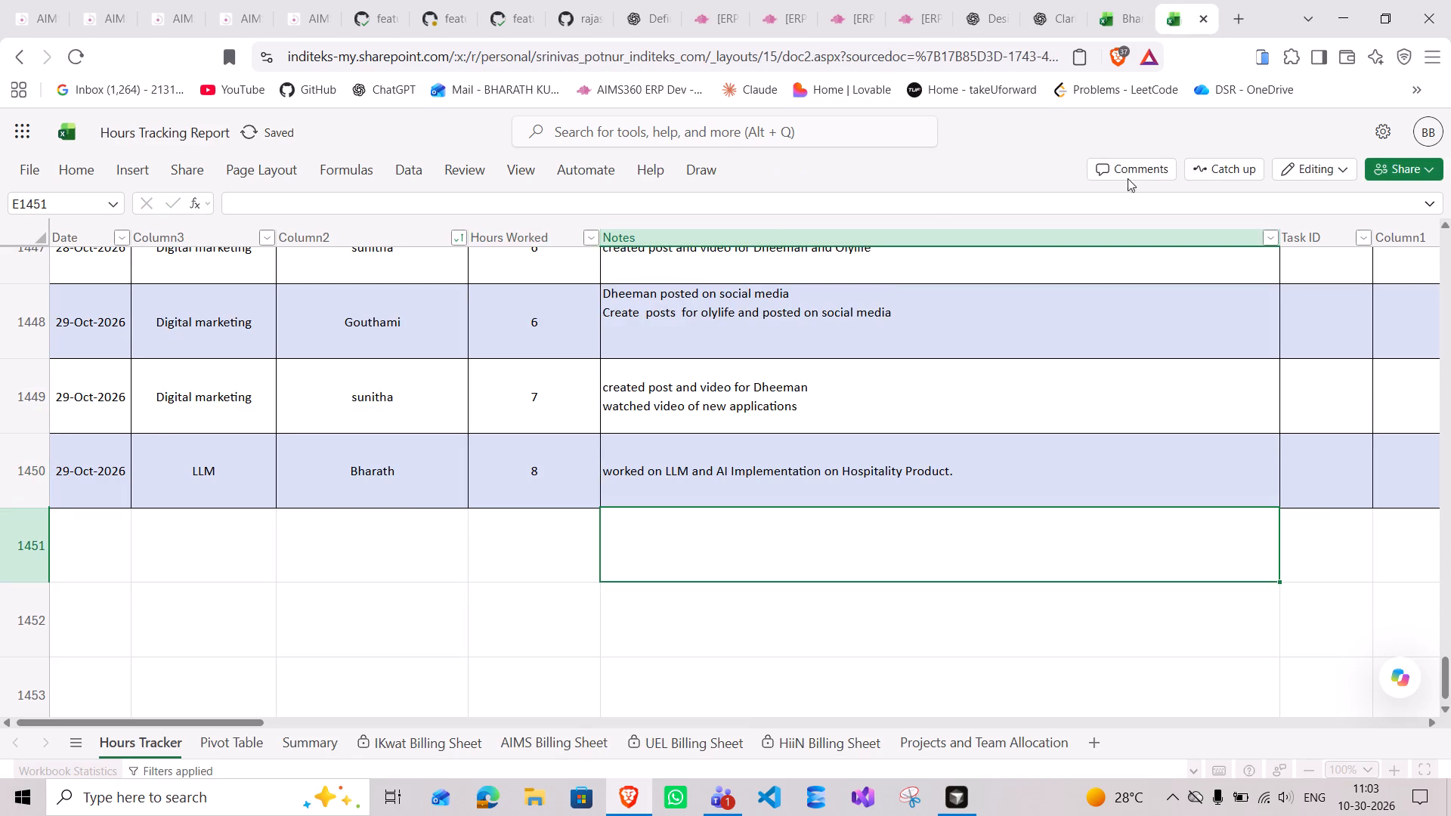
Replace the Notes in row 1450 with Bharath-DSR's October 29 task about LLM and AI implementation on Hospitality Product and agents creation, and save.
{"action": "left_click", "coordinate": [1127, 13]}
{"action": "left_click", "coordinate": [821, 430]}
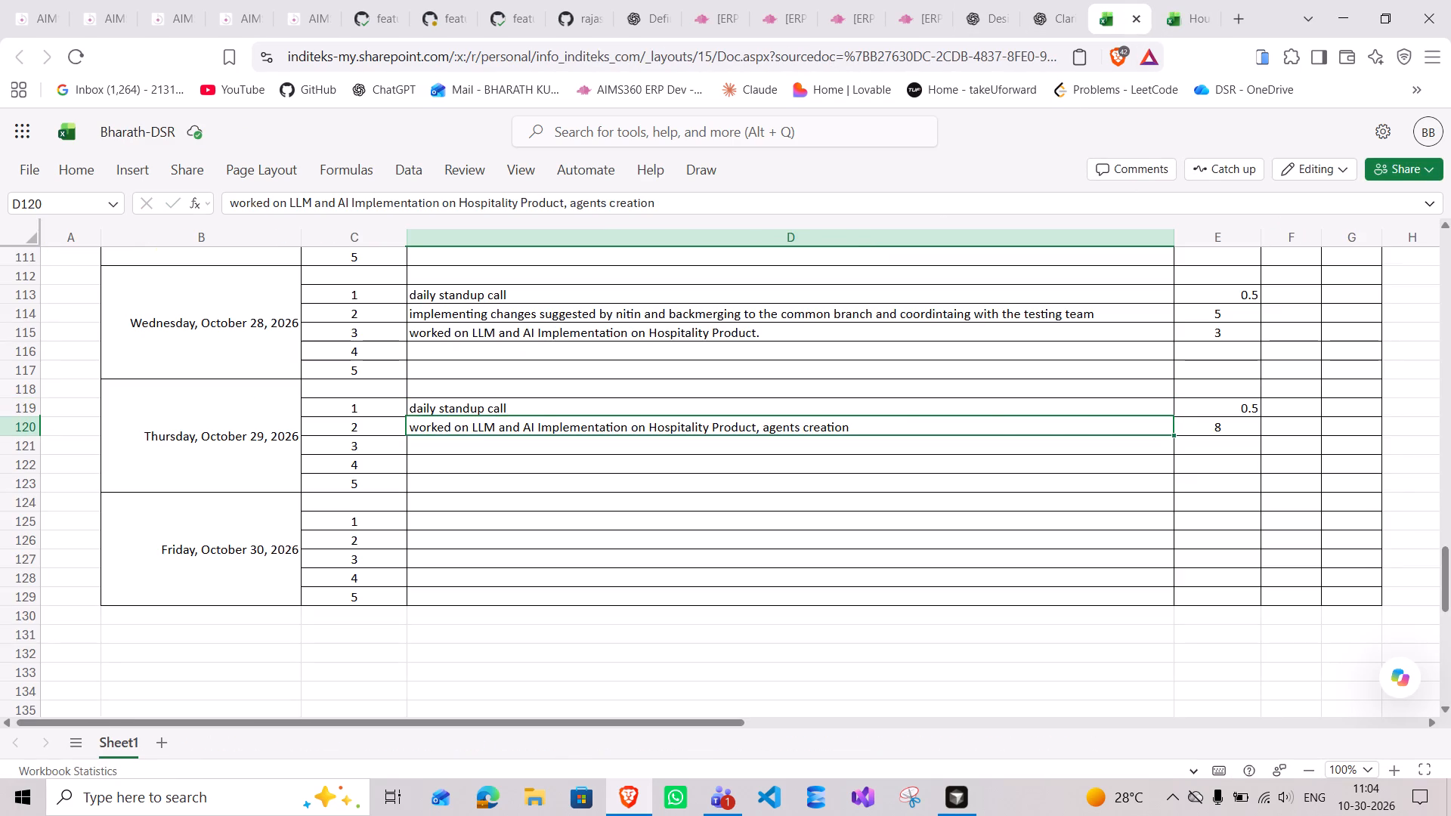
{"action": "key", "text": "ctrl+c"}
{"action": "left_click", "coordinate": [1159, 3]}
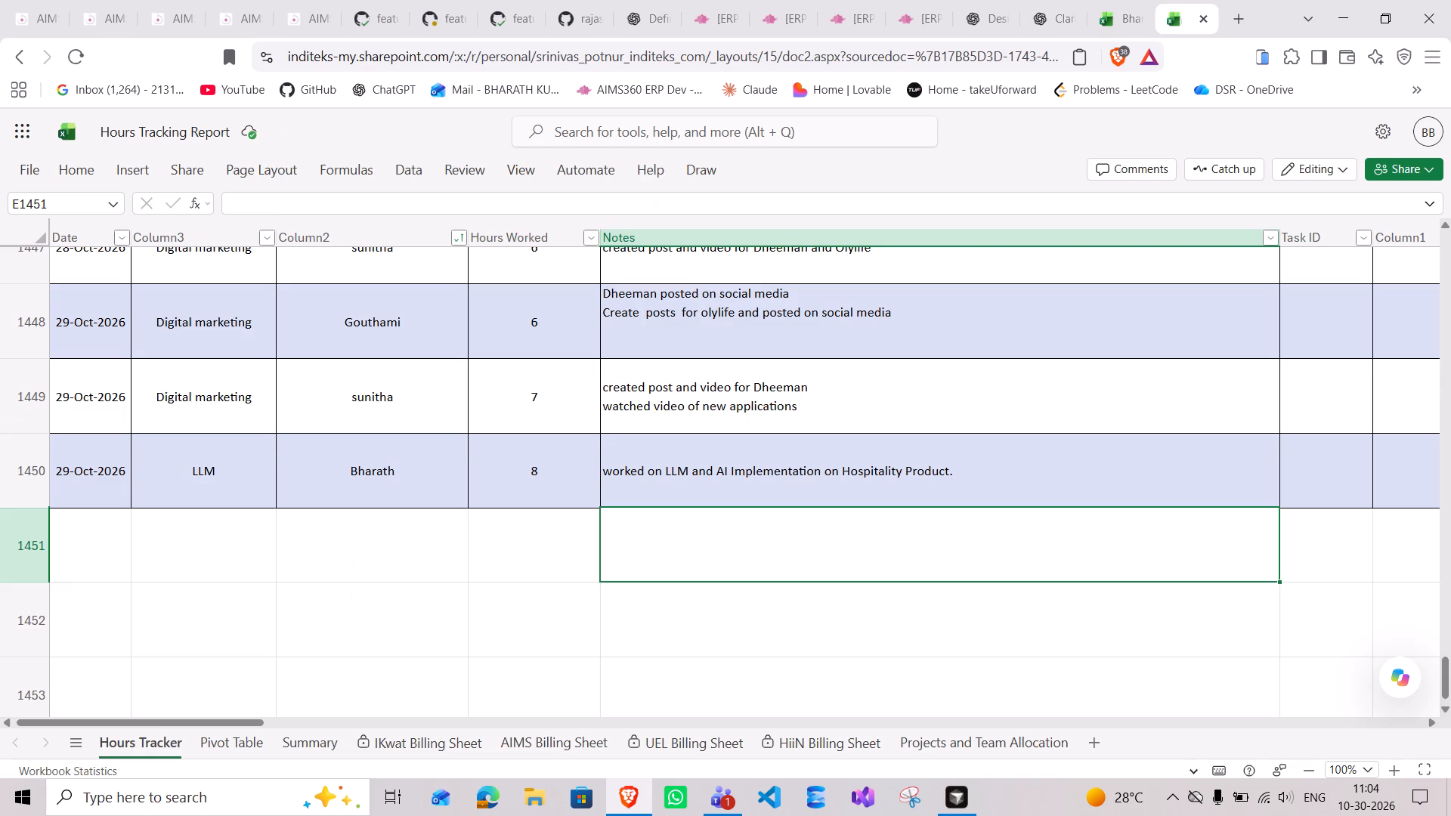
{"action": "left_click", "coordinate": [741, 481]}
{"action": "key", "text": "ctrl+v"}
{"action": "left_click", "coordinate": [1007, 529]}
{"action": "key", "text": "ctrl+s"}
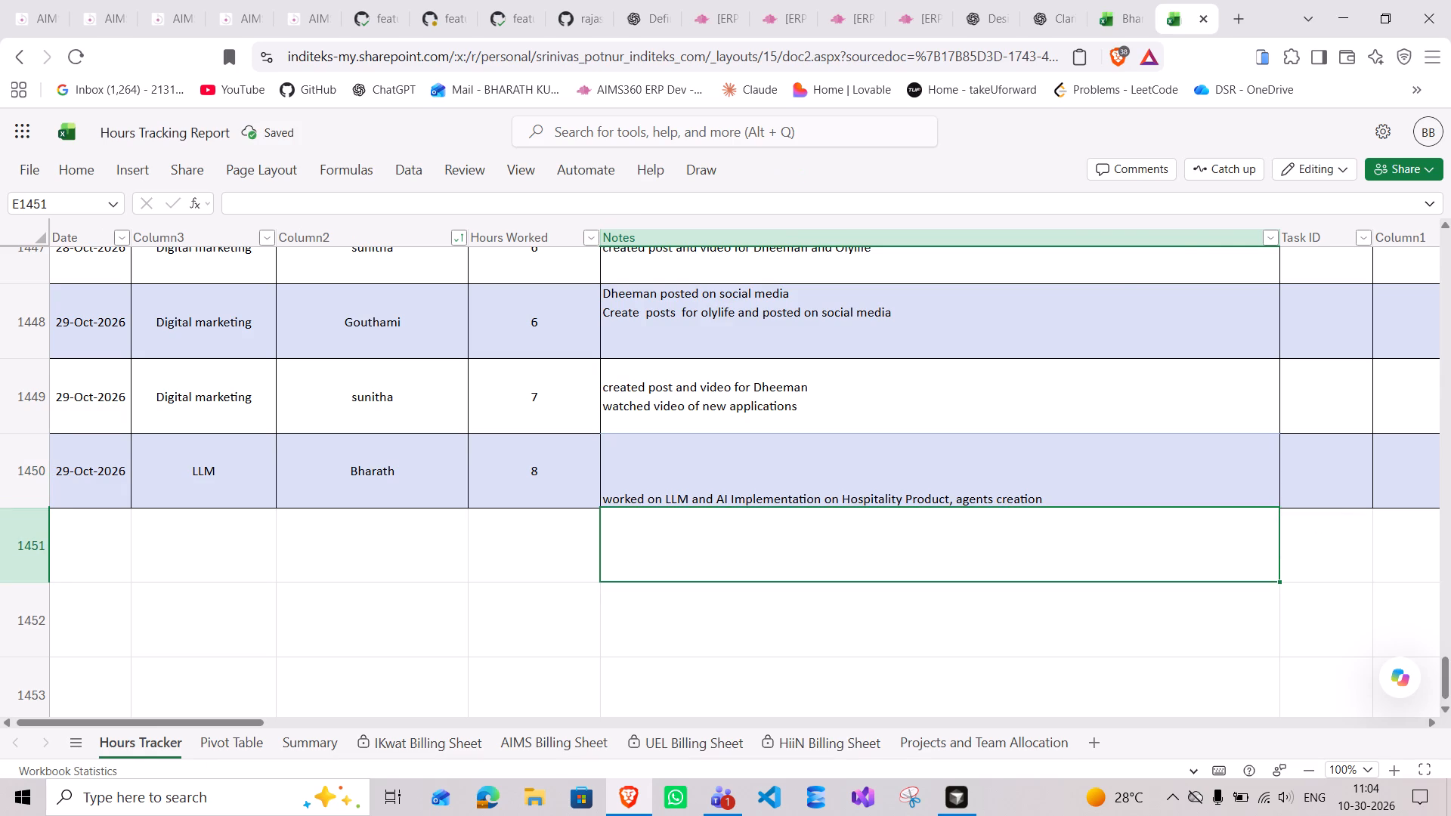
Close the Hours Tracking Report workbook.
{"action": "left_click", "coordinate": [1203, 18]}
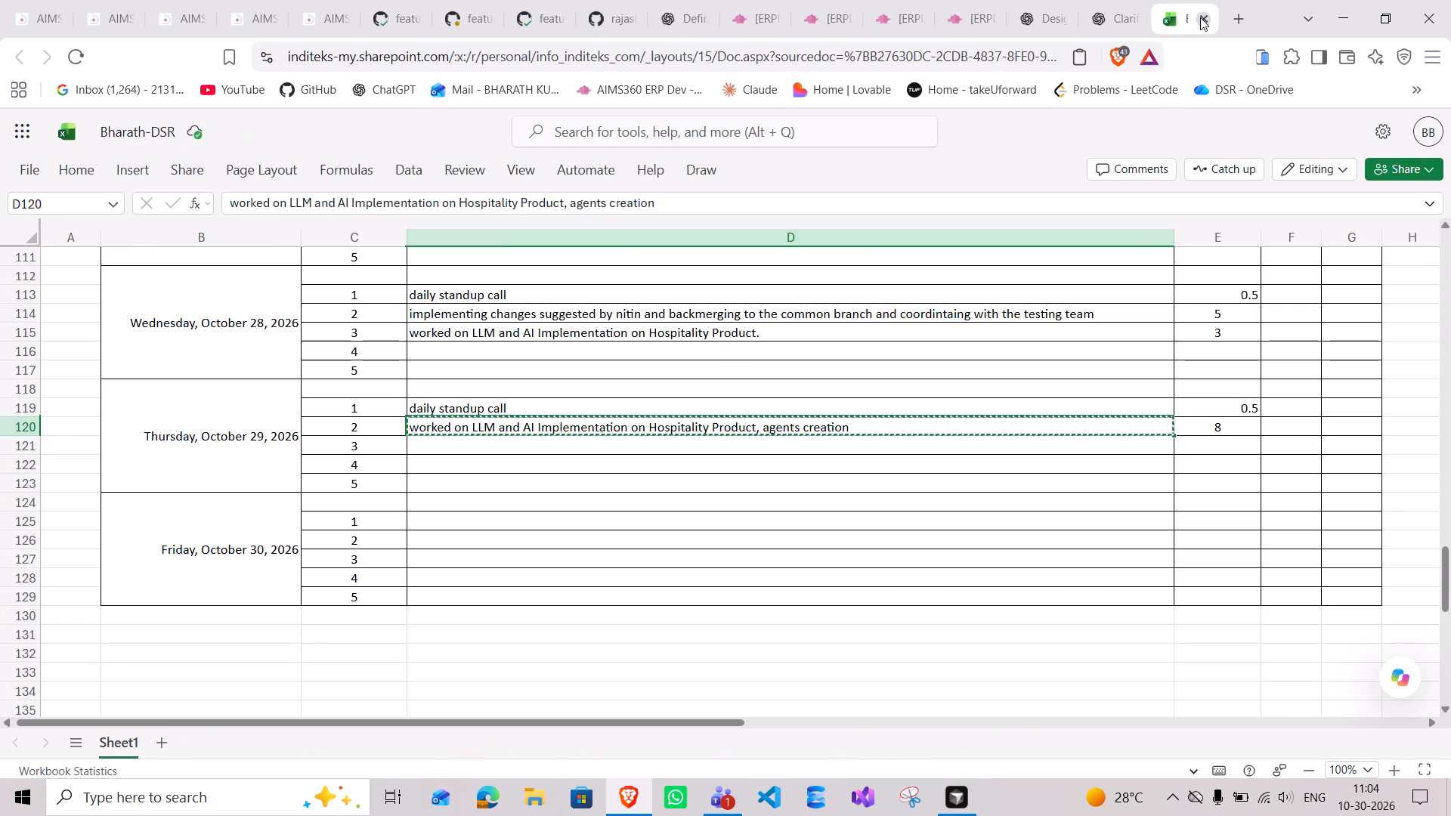